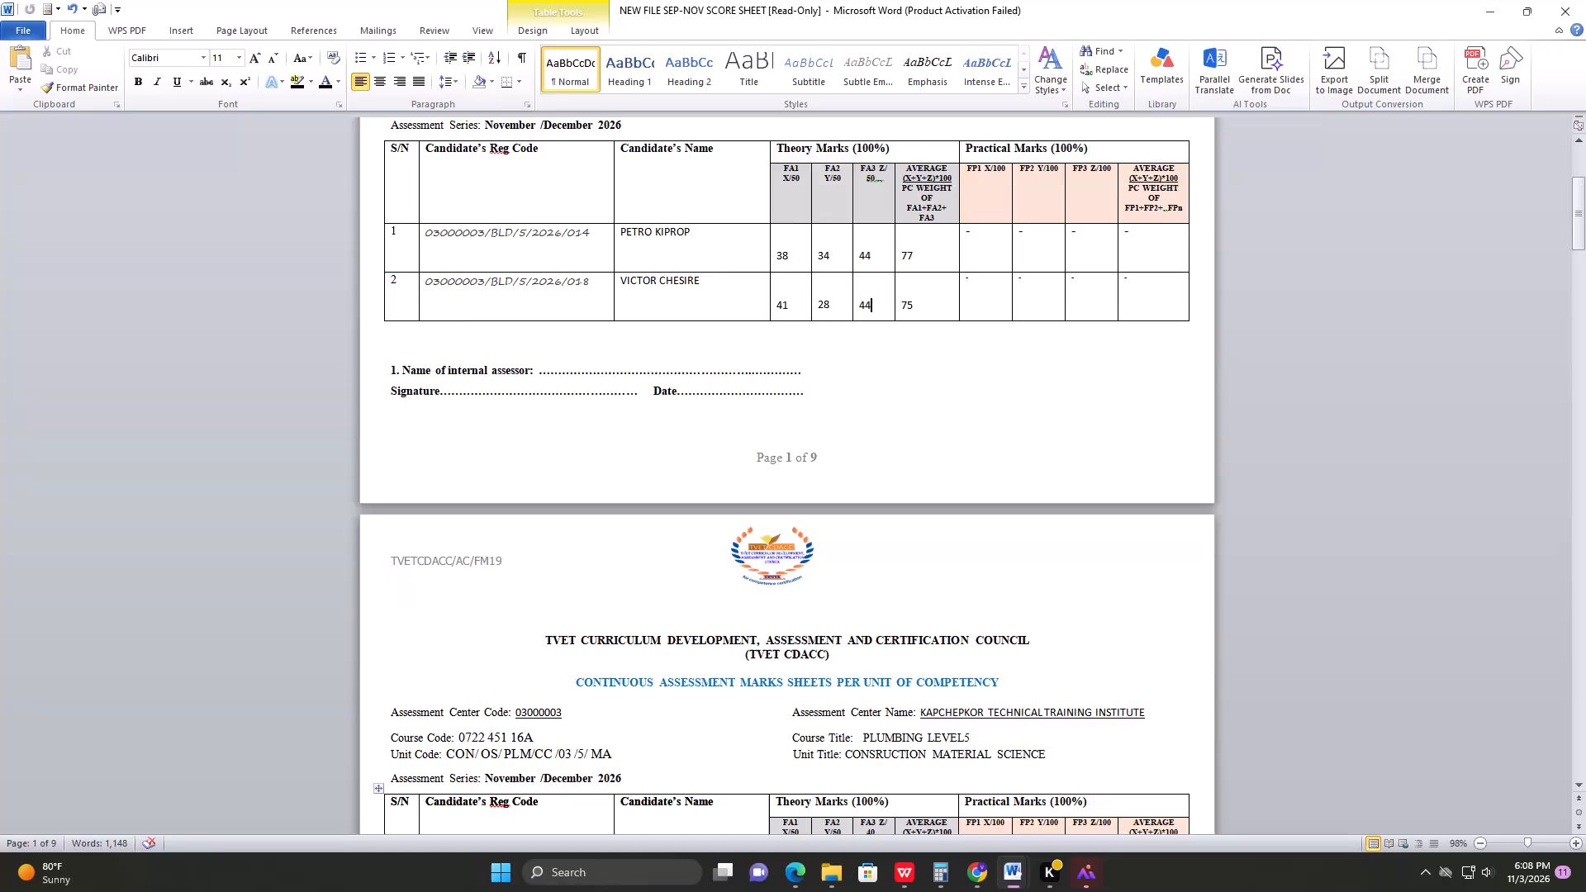
# Look through the continuous assessment marks sheets from page 1 up to the Water Supply System III sheet on page 6.
pyautogui.scroll(5, 753, 627)
pyautogui.scroll(-3, 760, 617)
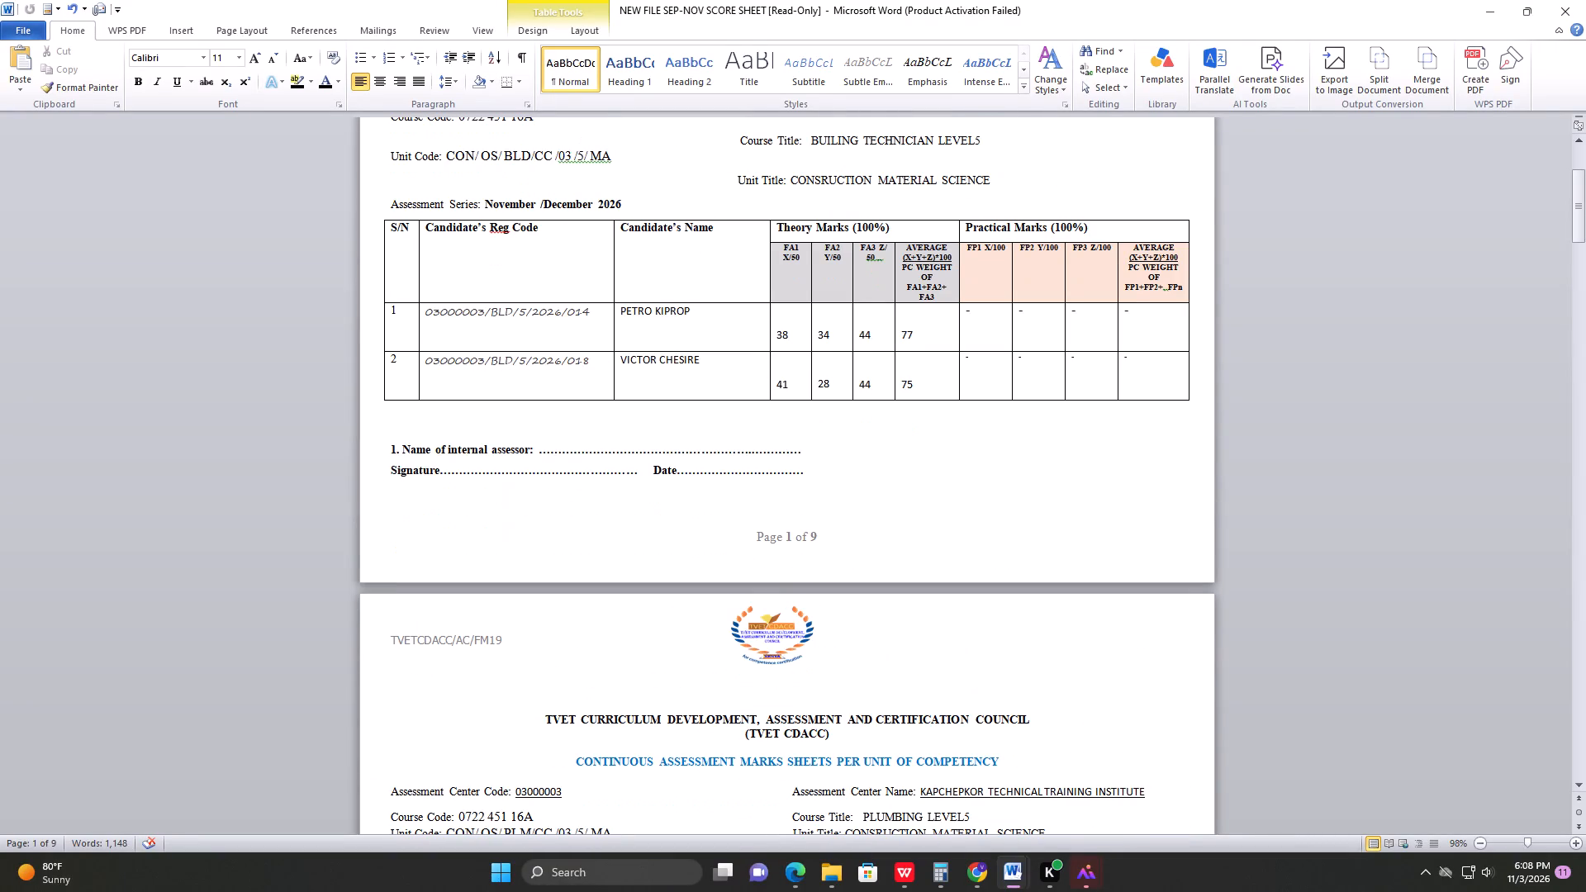
pyautogui.scroll(2, 759, 621)
pyautogui.scroll(-20, 855, 619)
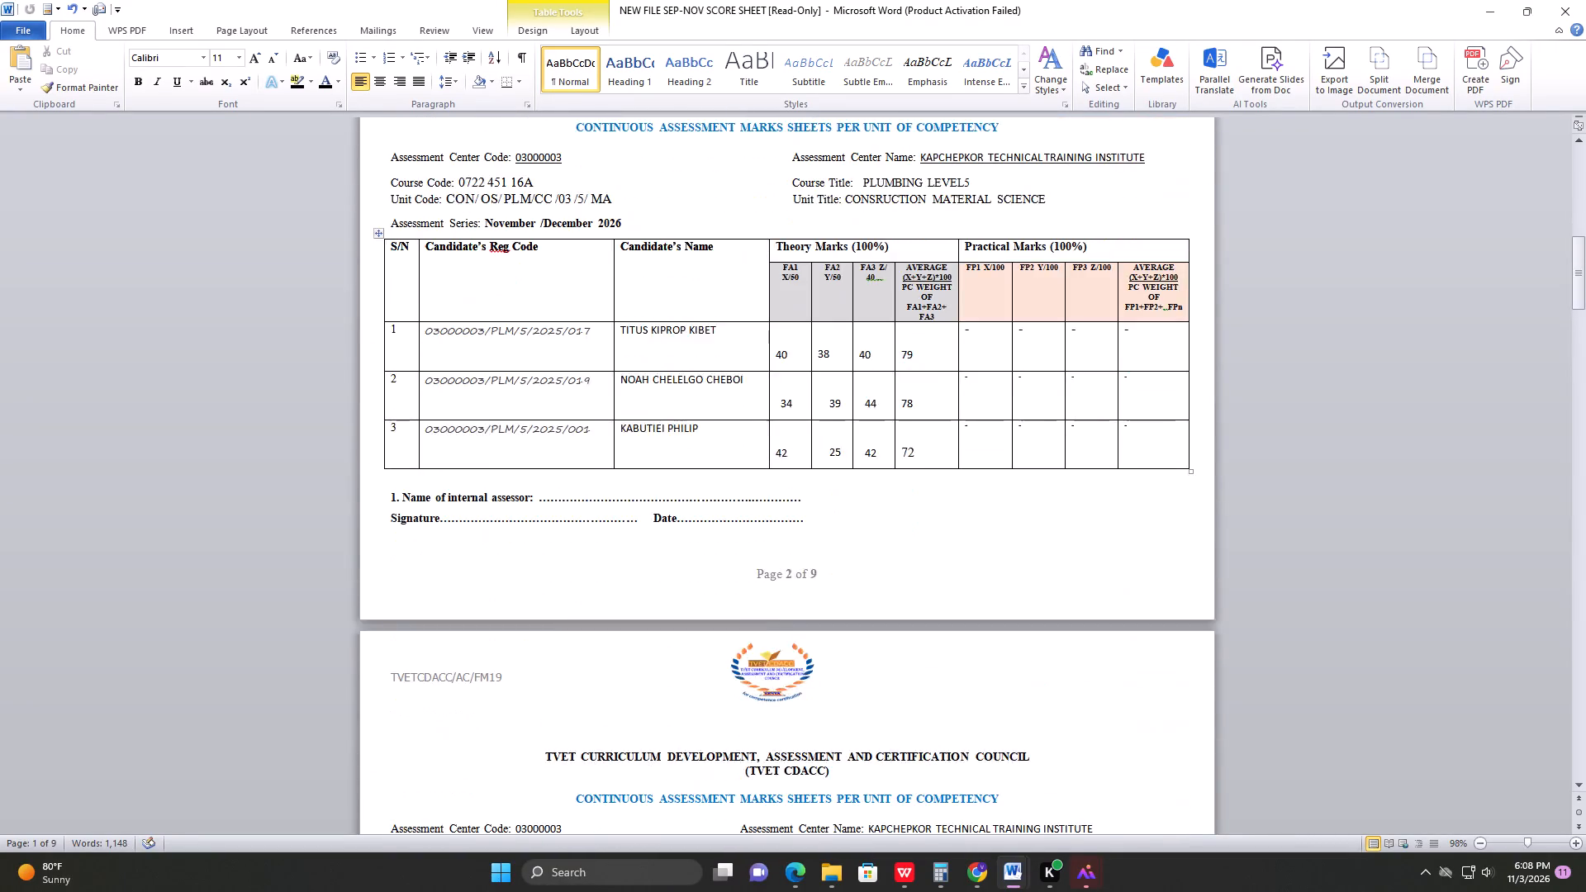
pyautogui.scroll(-9, 856, 621)
pyautogui.scroll(-17, 856, 622)
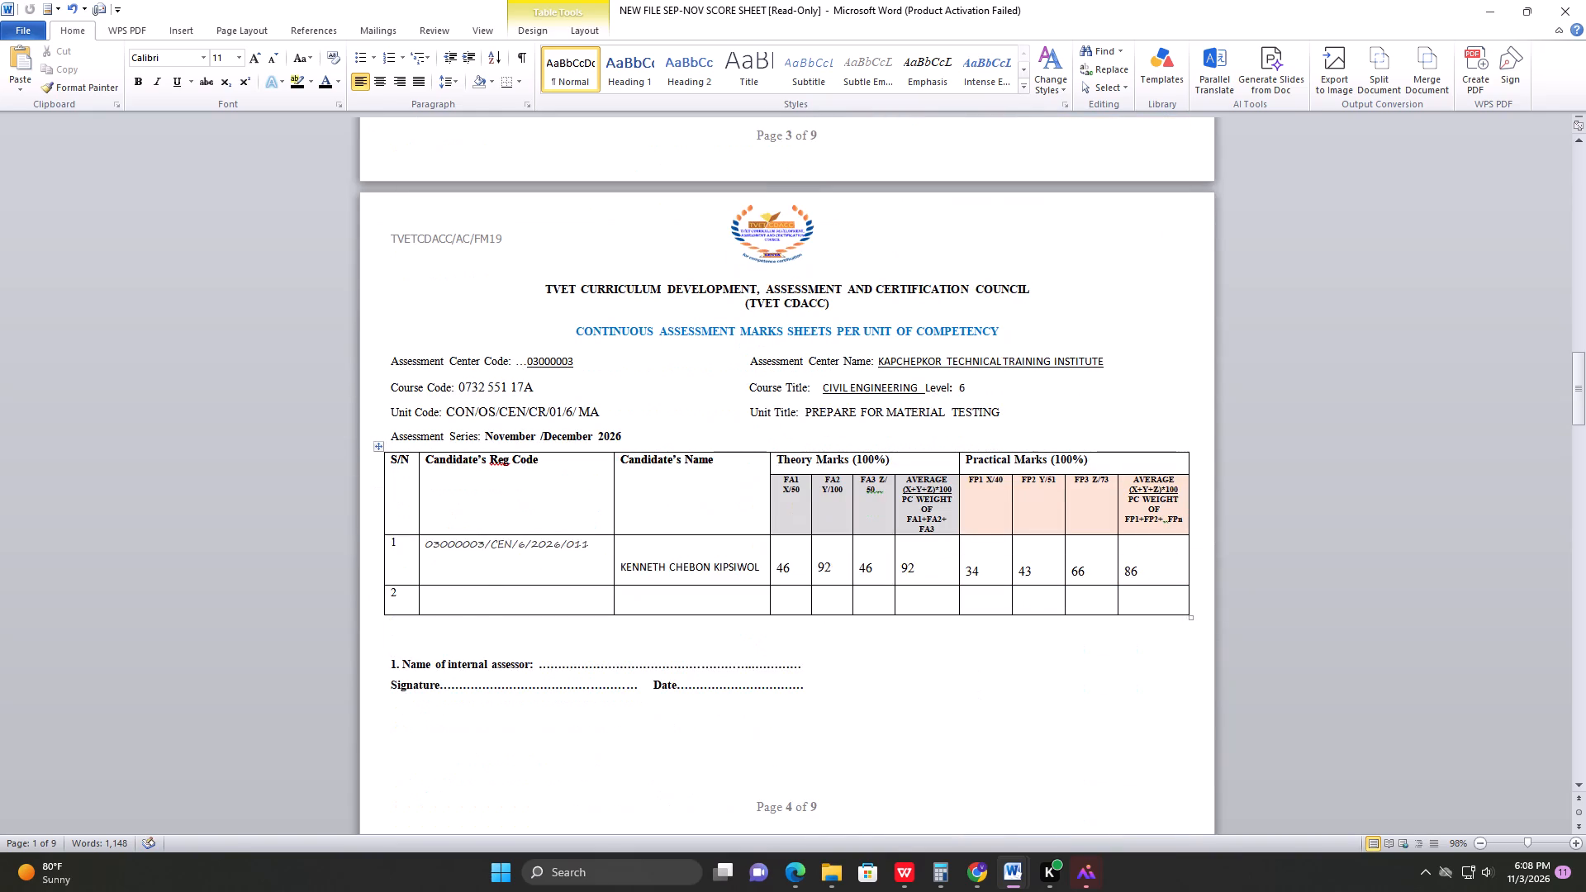
pyautogui.scroll(-2, 856, 622)
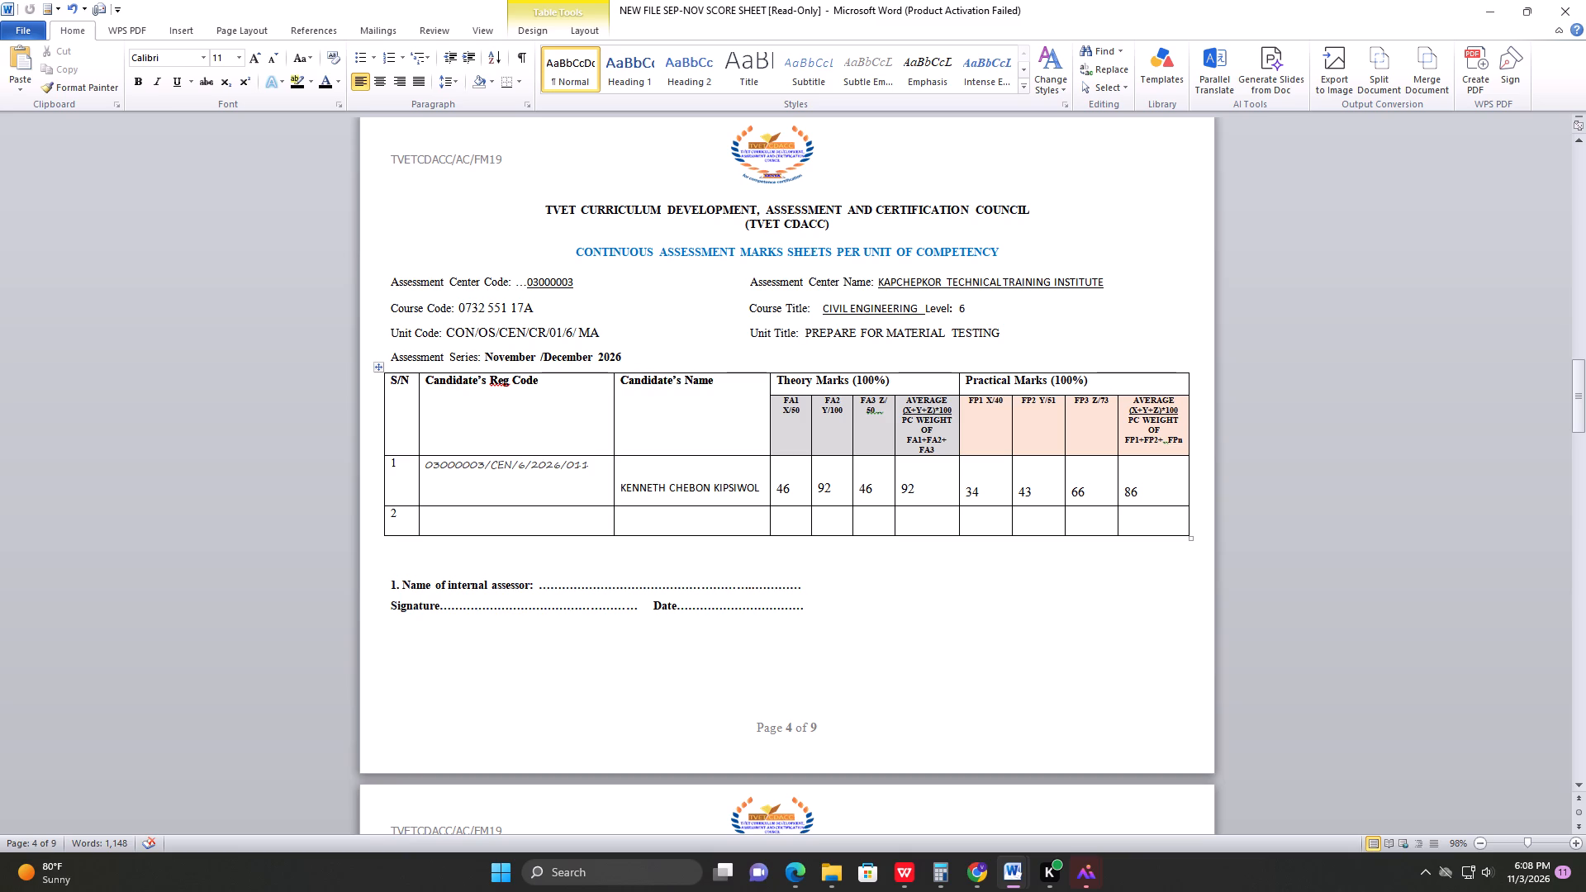
pyautogui.scroll(-10, 1077, 495)
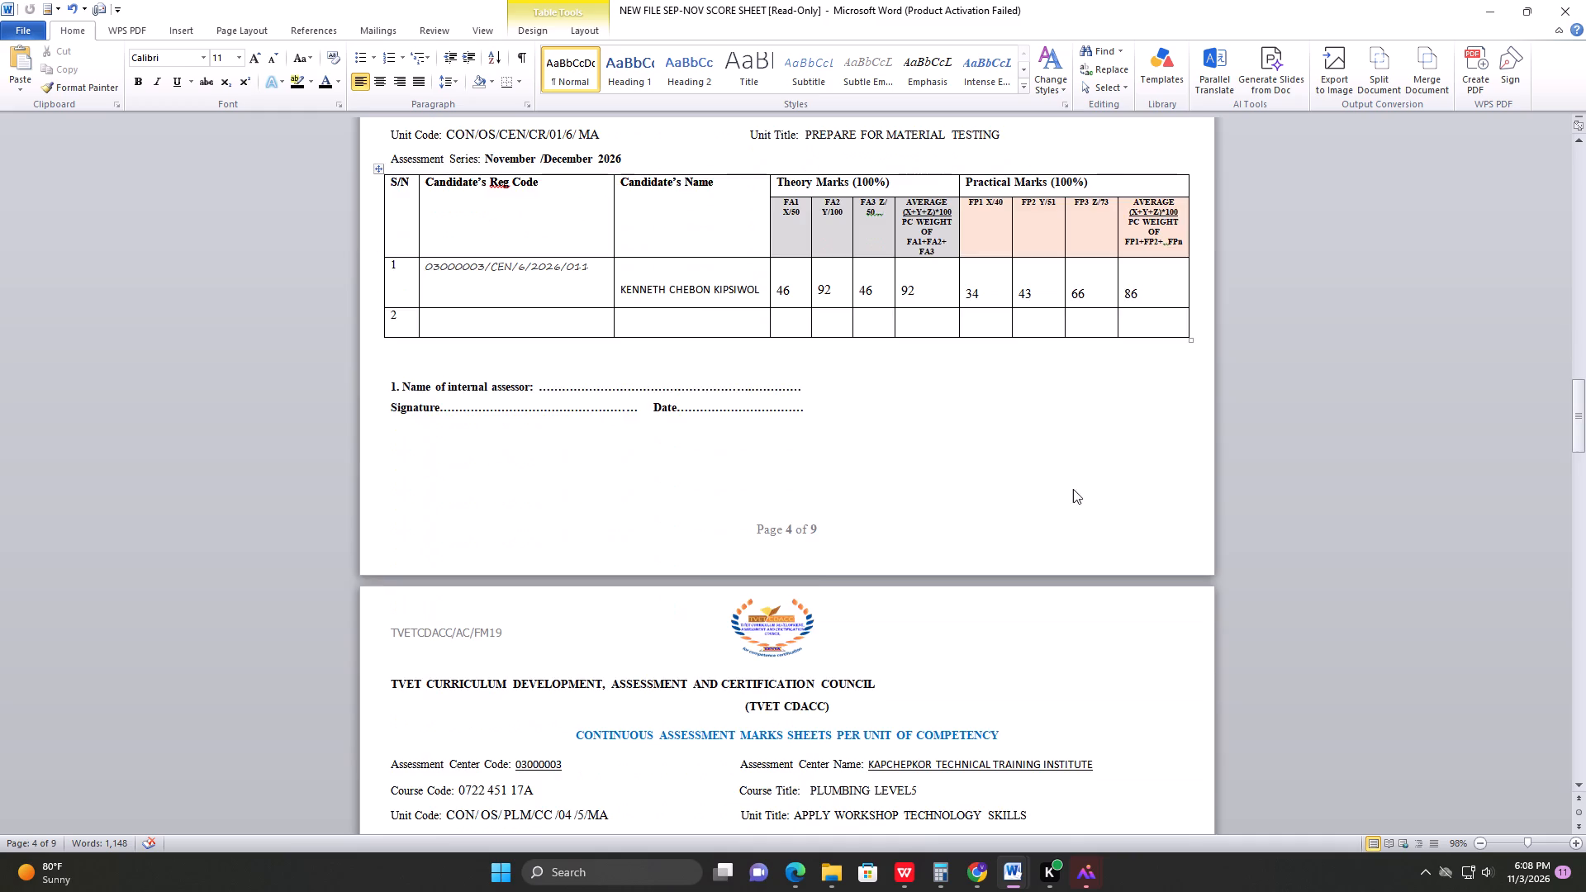
pyautogui.scroll(-20, 1073, 489)
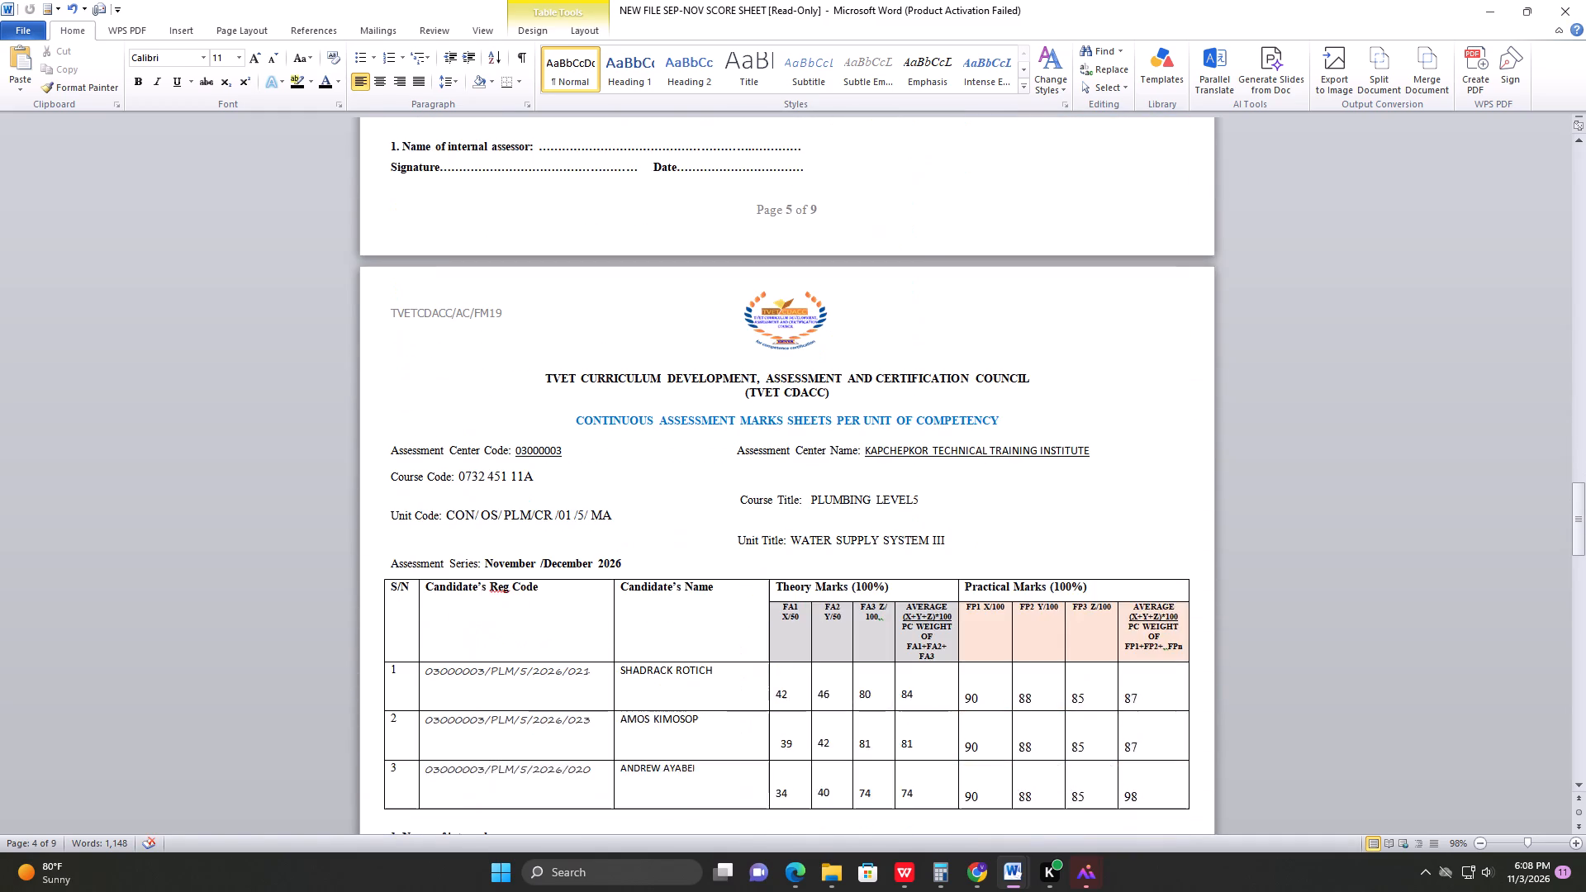
pyautogui.scroll(-3, 1062, 496)
# Change the FP1 maximum mark in the Water Supply System III table header to X/31.
pyautogui.click(979, 581)
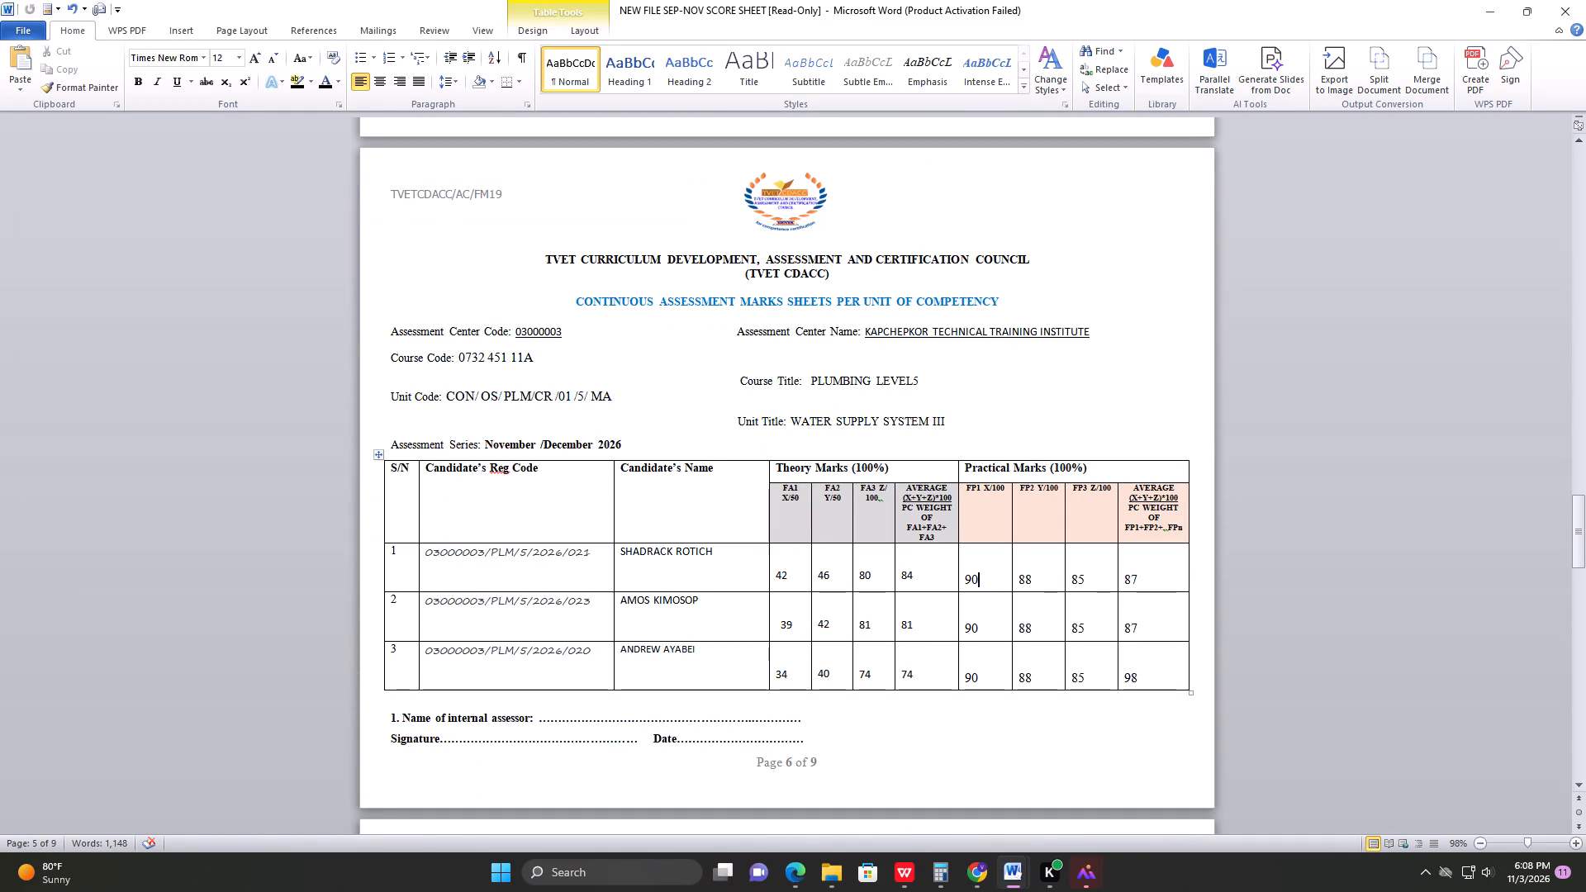
pyautogui.click(1001, 488)
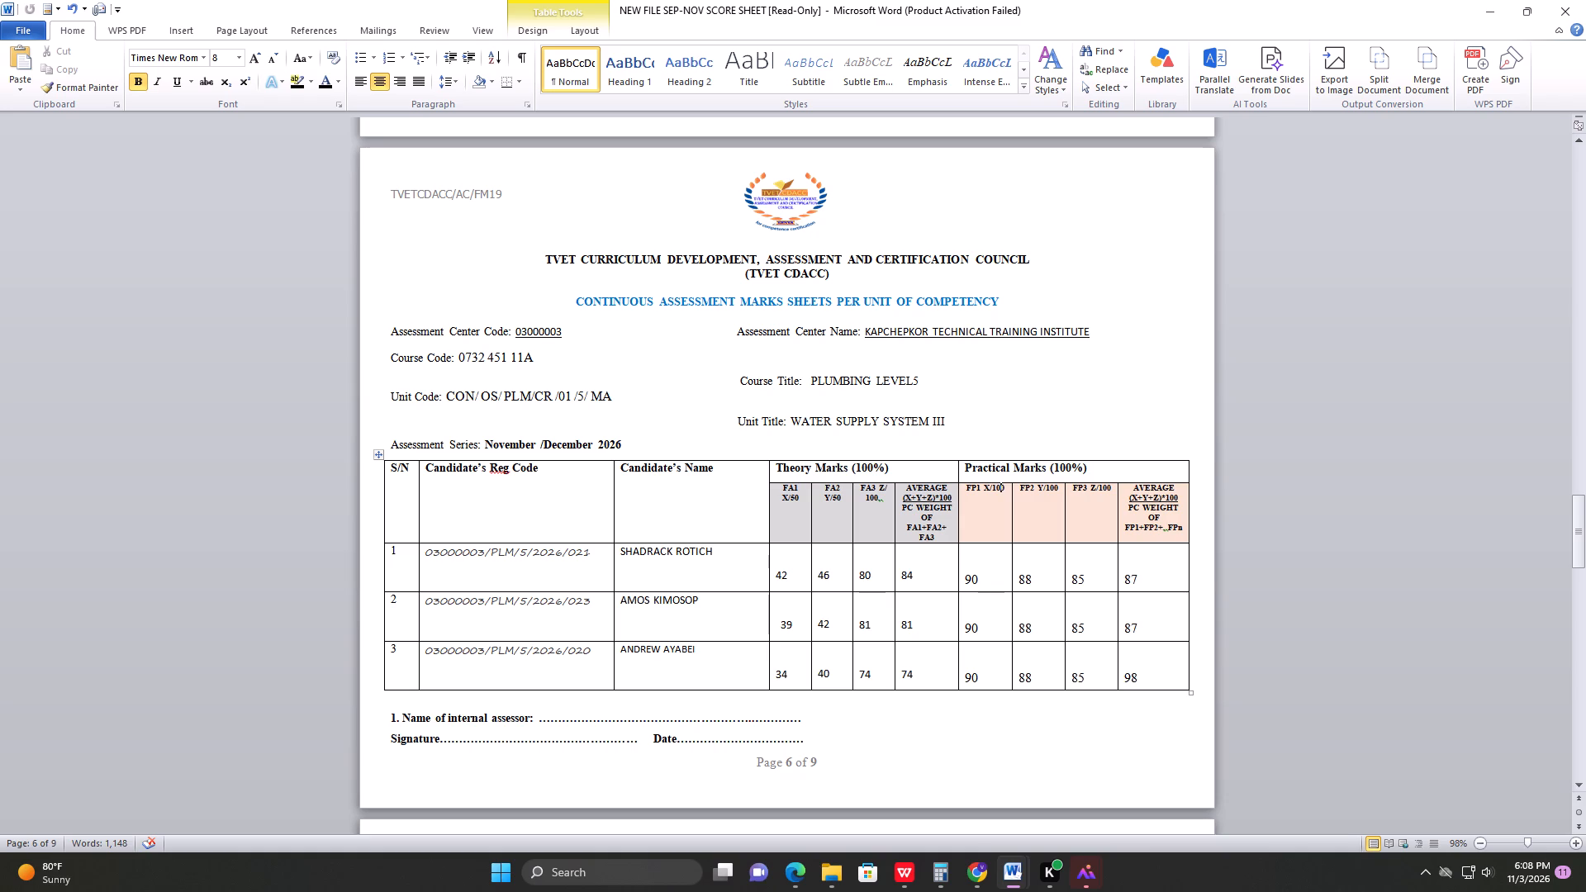
pyautogui.click(1003, 491)
pyautogui.press('BackSpace')
pyautogui.press('BackSpace')
pyautogui.press('BackSpace')
pyautogui.write('31')
# Change the FP2 maximum mark in the same table's Practical Marks header to Y/35.
pyautogui.click(1057, 487)
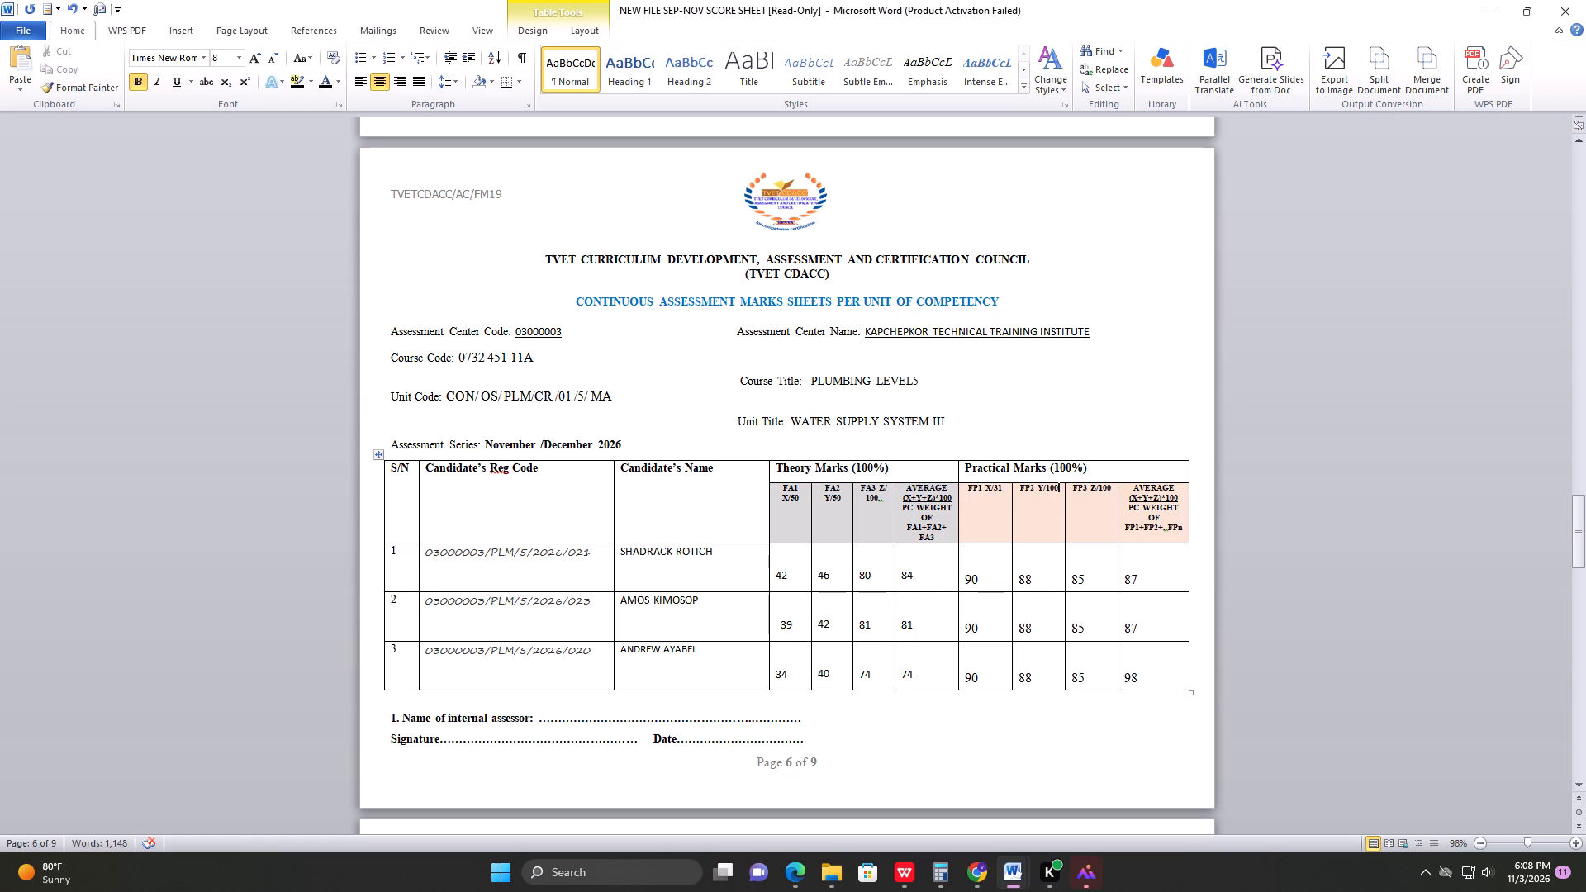
pyautogui.press('BackSpace')
pyautogui.press('BackSpace')
pyautogui.press('BackSpace')
pyautogui.press('4')
pyautogui.press('BackSpace')
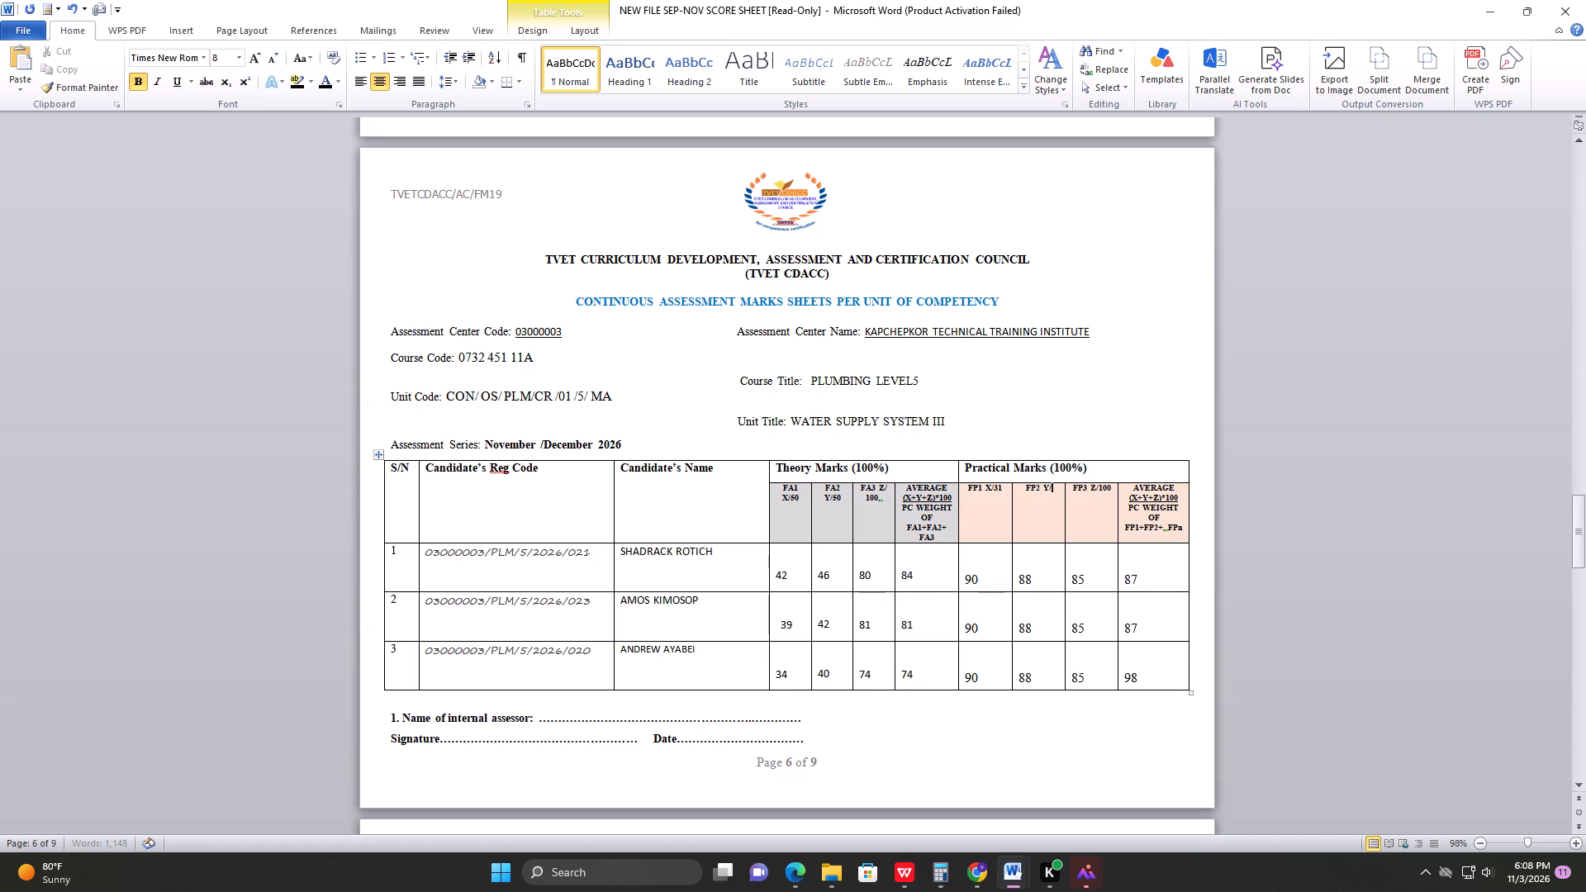
pyautogui.write('35')
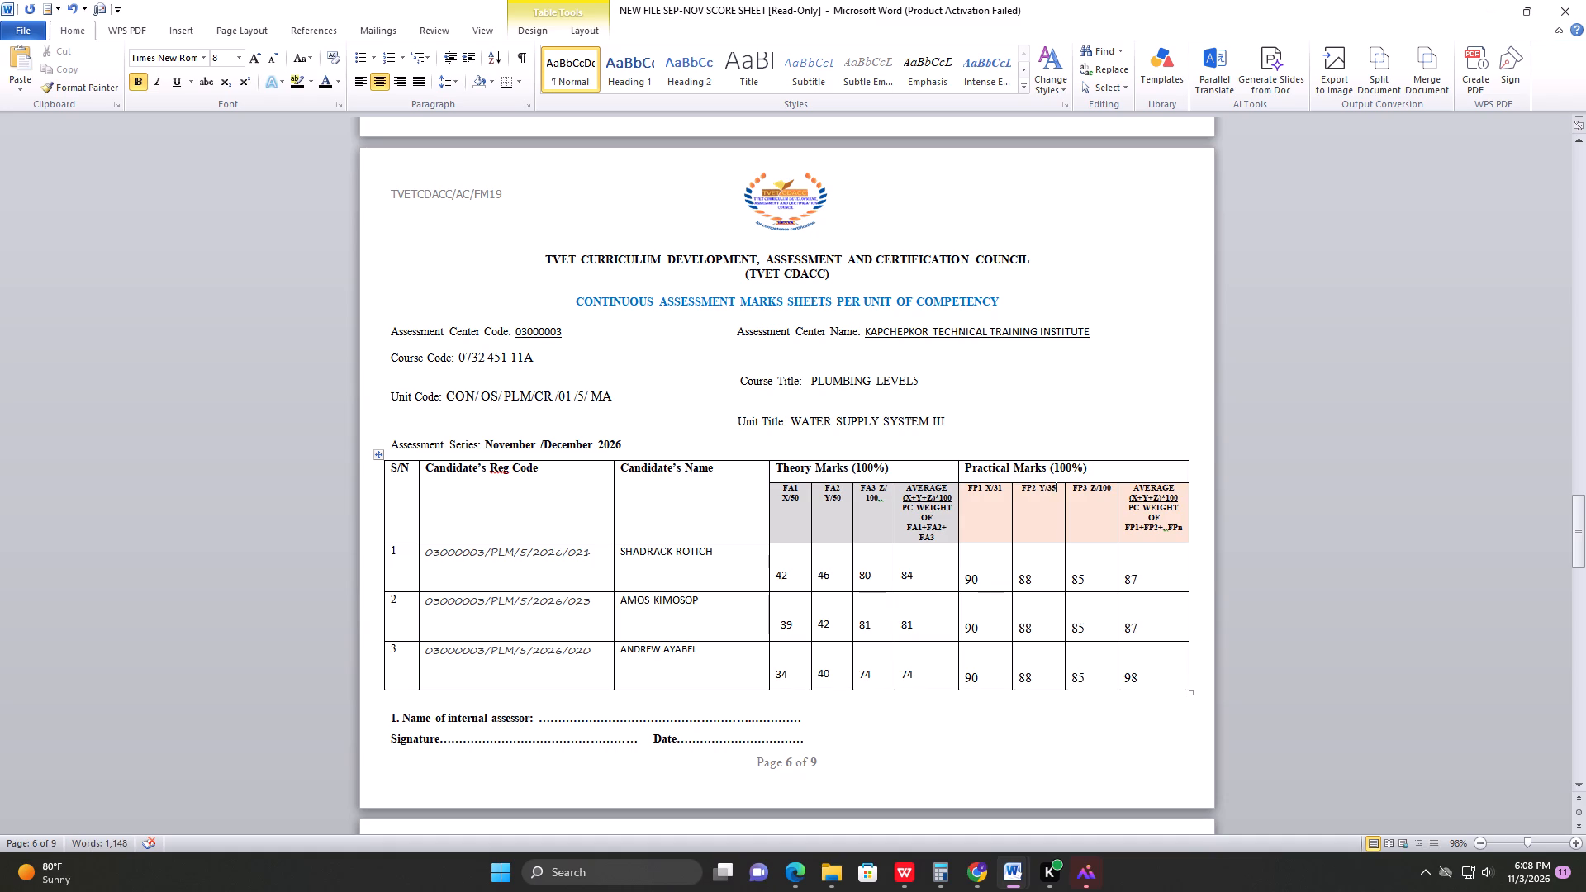
# Change the FP3 maximum mark in the same table's Practical Marks header to Z/47.
pyautogui.click(1109, 491)
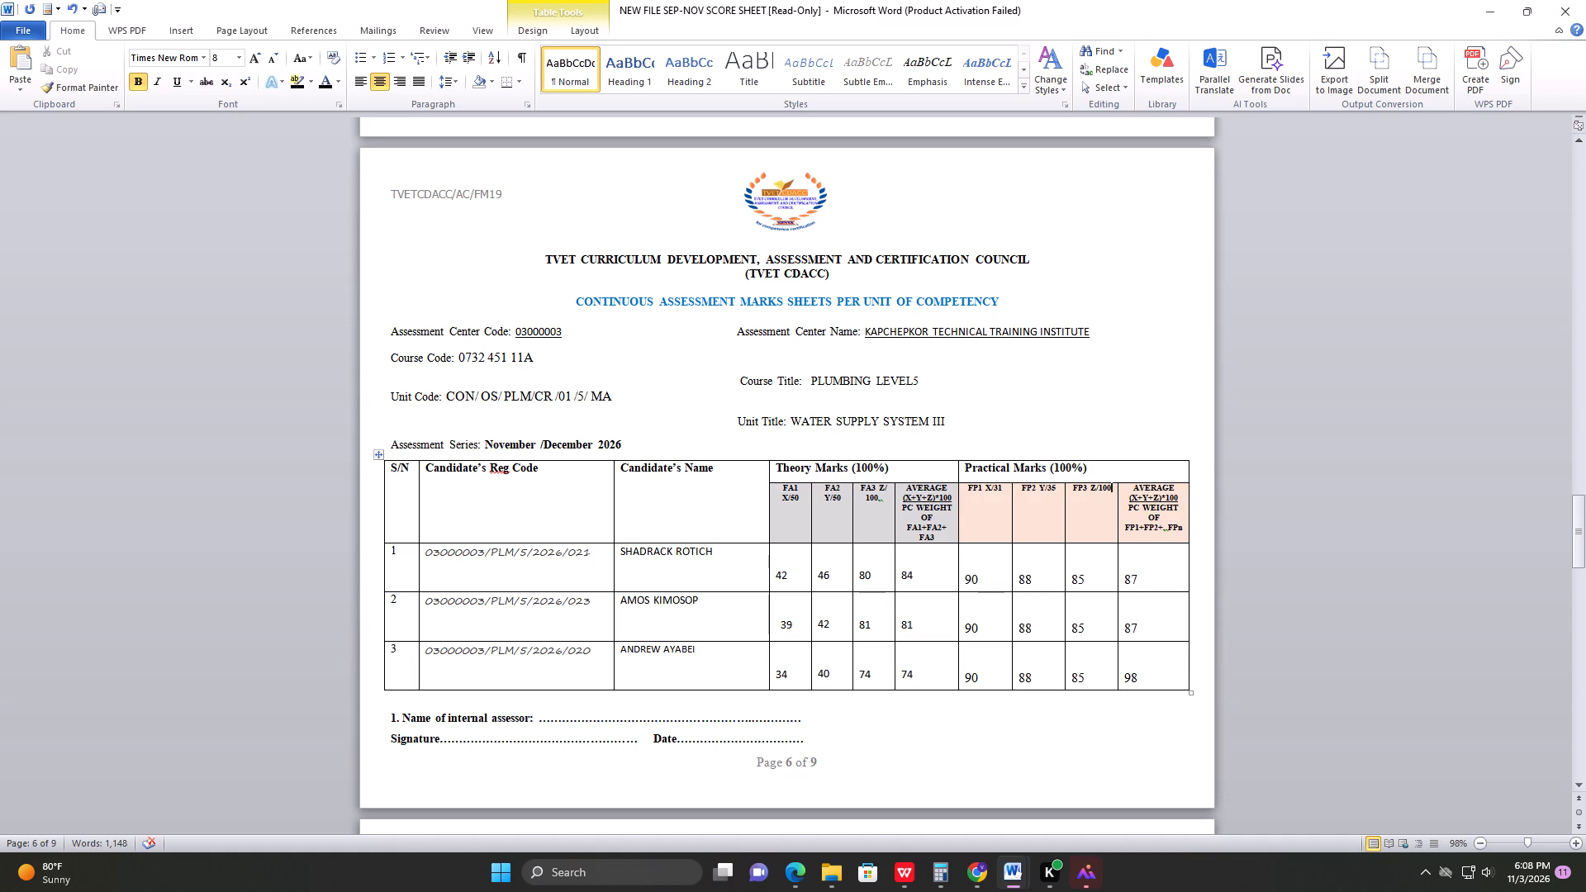
pyautogui.click(1112, 488)
pyautogui.press('BackSpace')
pyautogui.press('BackSpace')
pyautogui.press('BackSpace')
pyautogui.press('4')
pyautogui.press('7')
# Set the first candidate's practical marks to 28 for FP1, 31 for FP2 and 40 for FP3.
pyautogui.click(983, 576)
pyautogui.press('BackSpace')
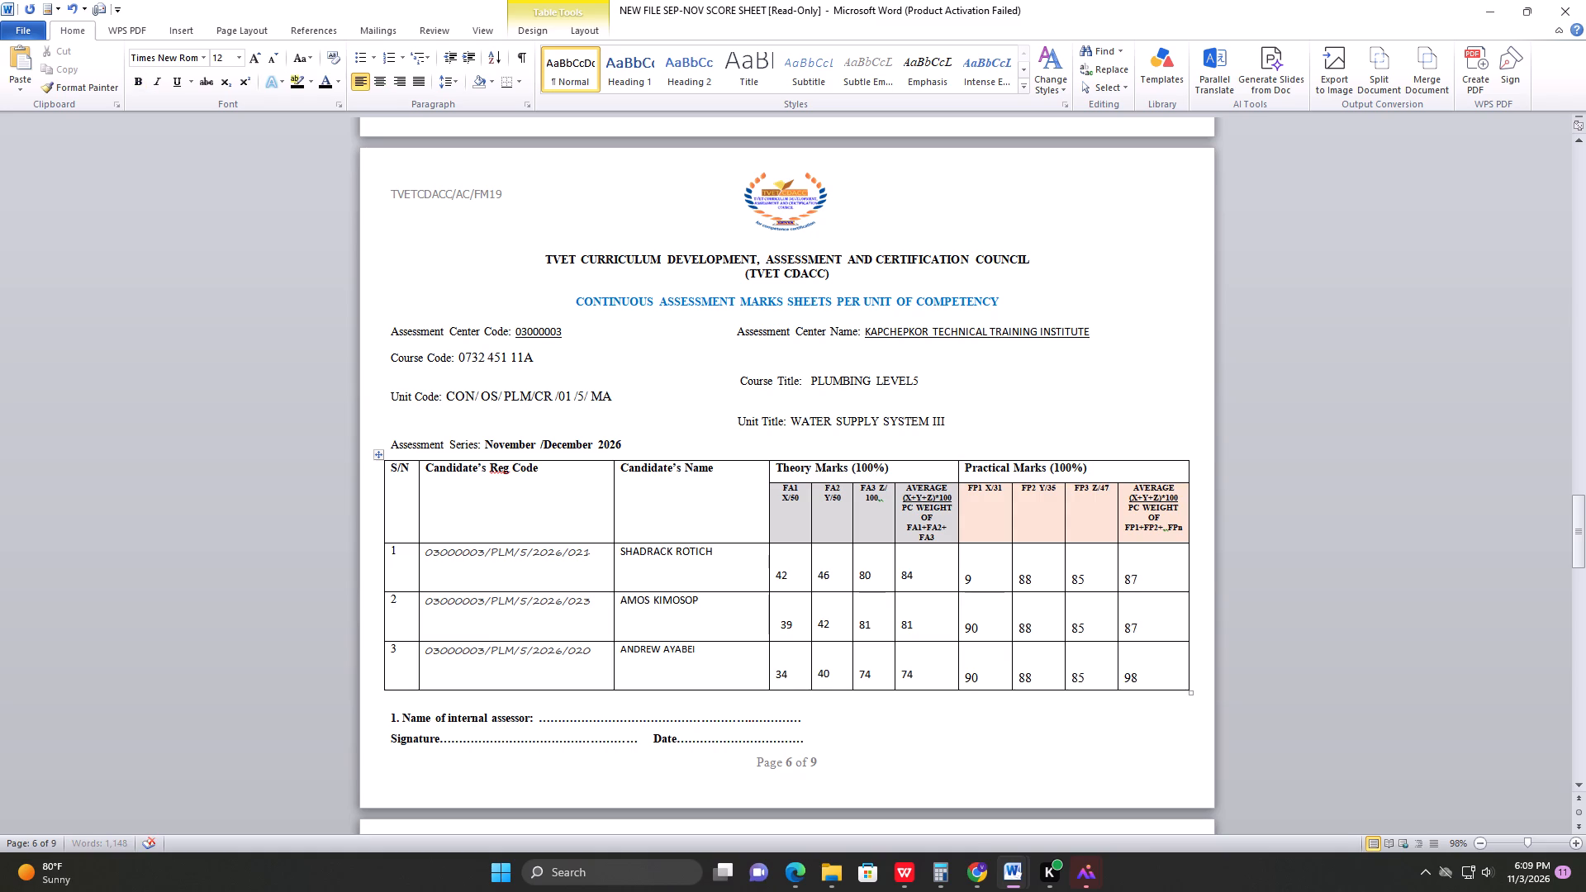
pyautogui.press('BackSpace')
pyautogui.press('2')
pyautogui.press('8')
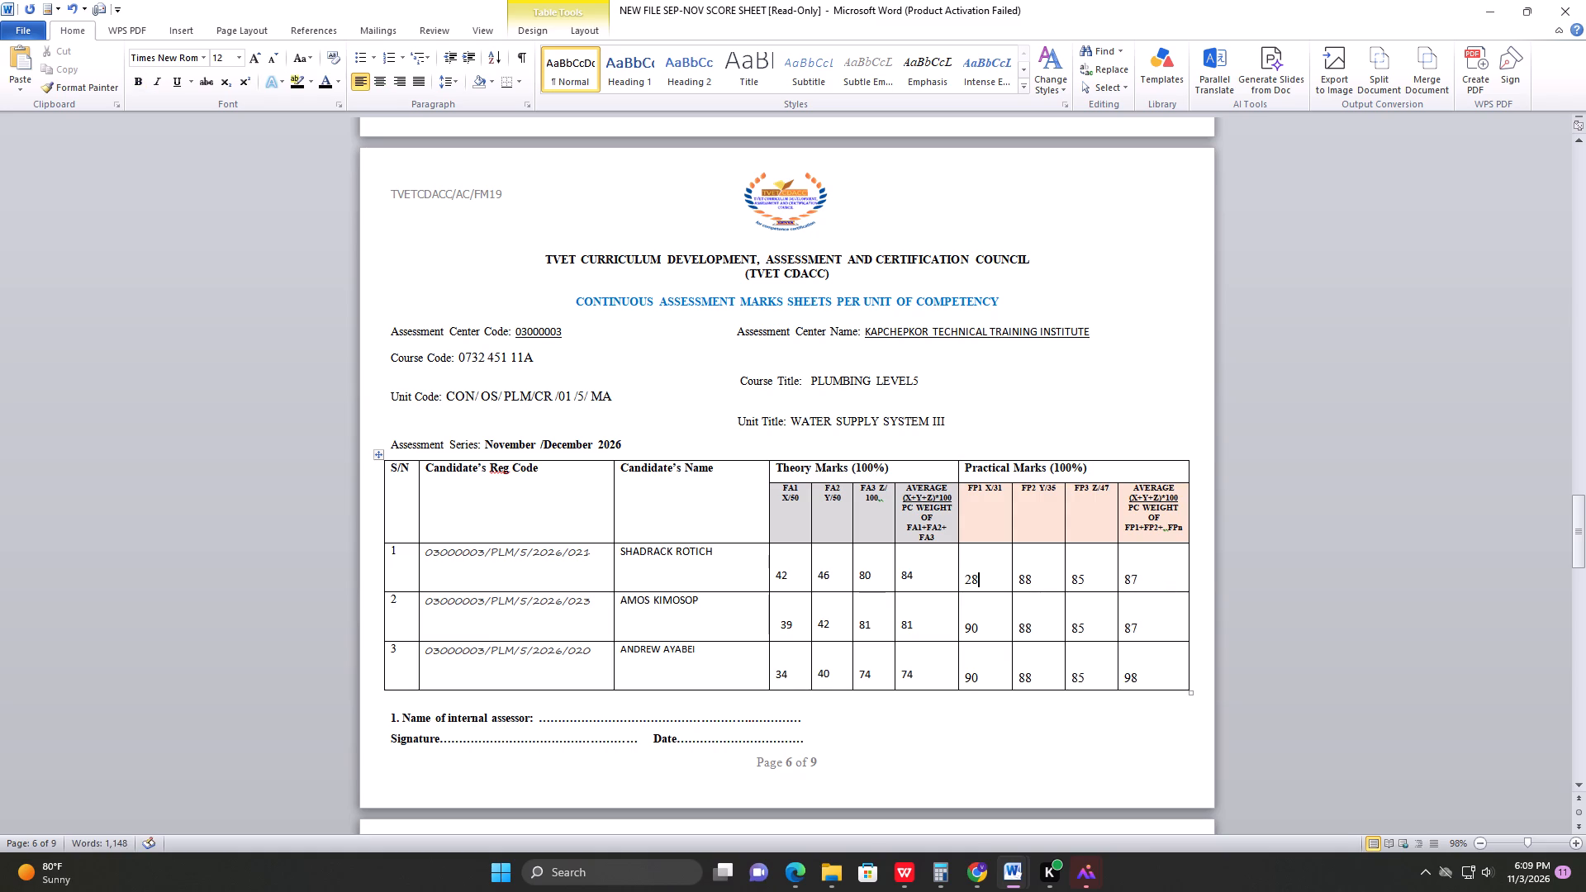
pyautogui.click(1038, 579)
pyautogui.press('BackSpace')
pyautogui.press('BackSpace')
pyautogui.write('31')
pyautogui.click(1089, 586)
pyautogui.press('BackSpace')
pyautogui.press('BackSpace')
pyautogui.write('40')
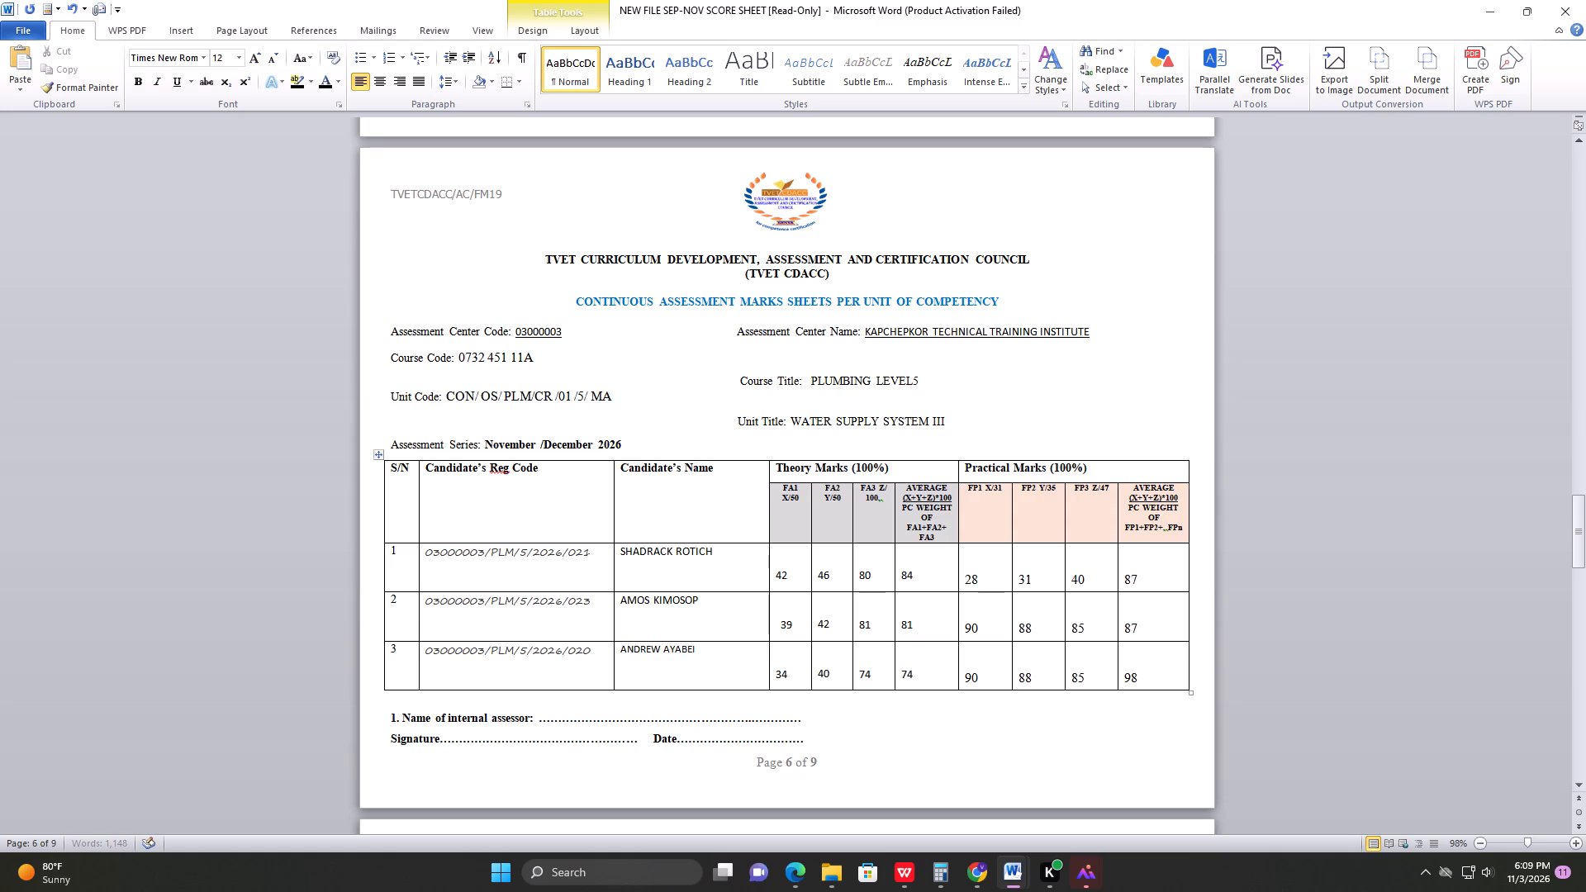
# Set the second candidate's practical marks to 28 for FP1, 31 for FP2 and 40 for FP3.
pyautogui.click(989, 629)
pyautogui.press('BackSpace')
pyautogui.press('BackSpace')
pyautogui.press('2')
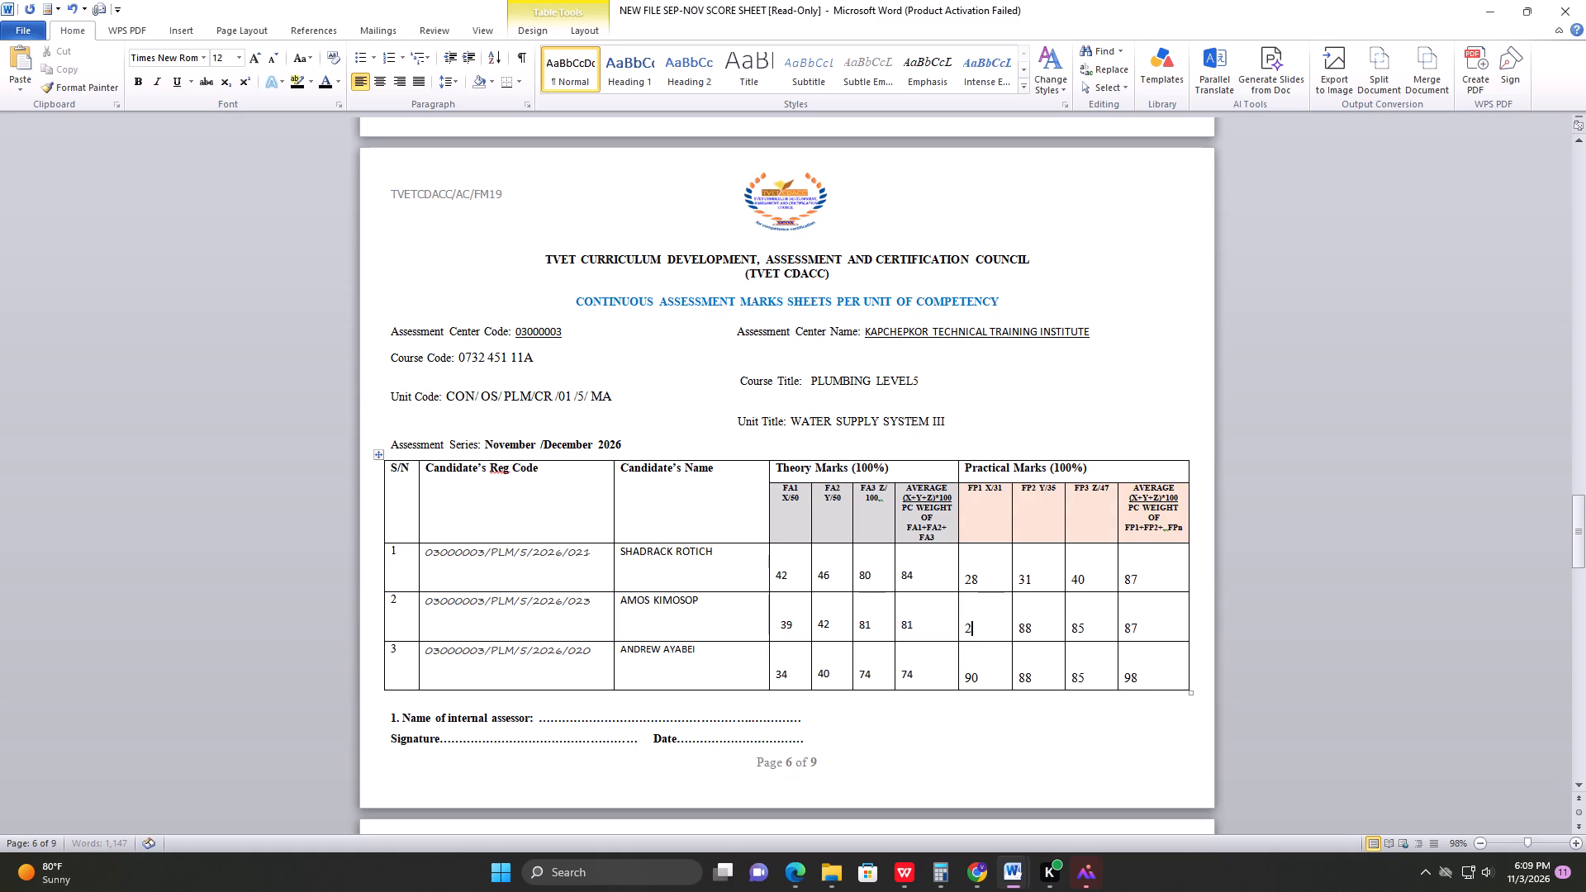
pyautogui.press('8')
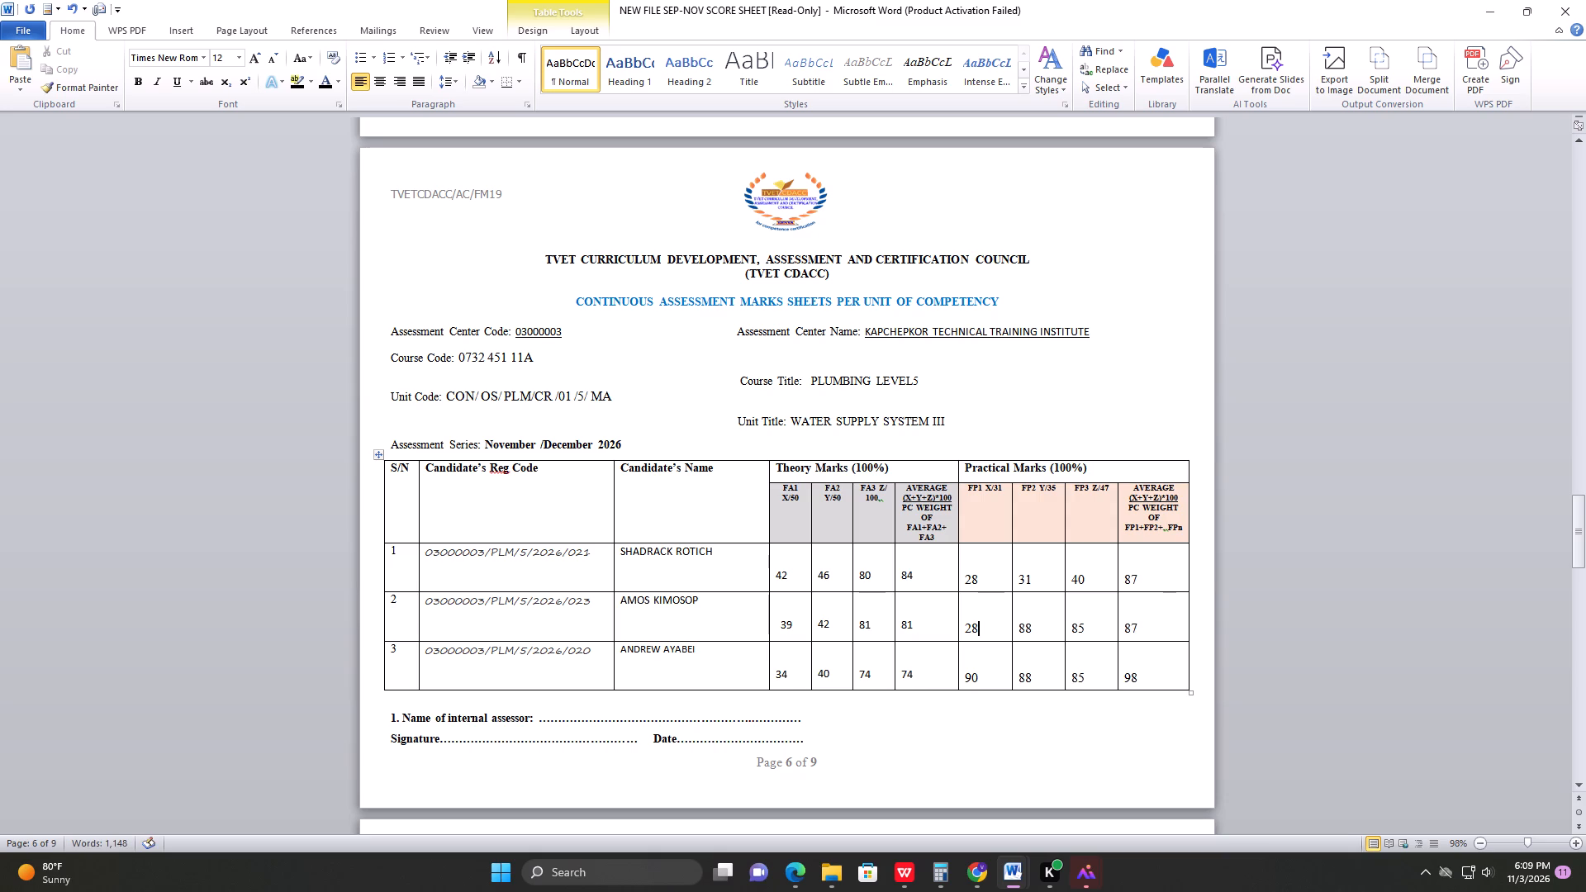
pyautogui.click(1031, 629)
pyautogui.press('BackSpace')
pyautogui.press('BackSpace')
pyautogui.write('31')
pyautogui.click(1086, 623)
pyautogui.press('BackSpace')
pyautogui.press('BackSpace')
pyautogui.write('40')
# Set the third candidate's practical marks to 28 for FP1, 31 for FP2 and 40 for FP3.
pyautogui.click(981, 681)
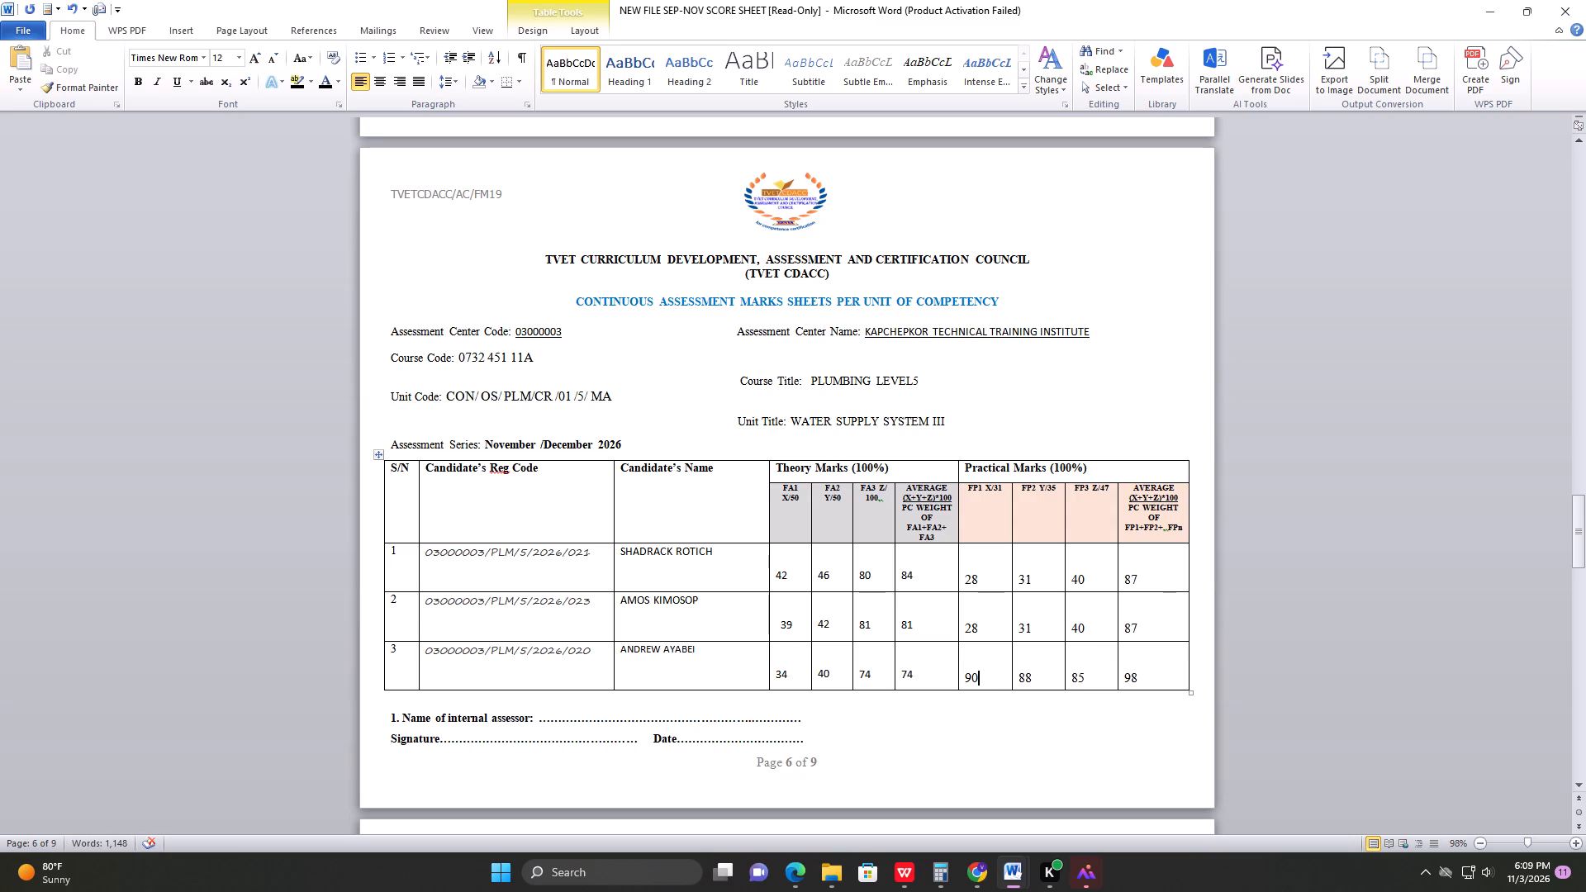
pyautogui.press('BackSpace')
pyautogui.press('BackSpace')
pyautogui.press('2')
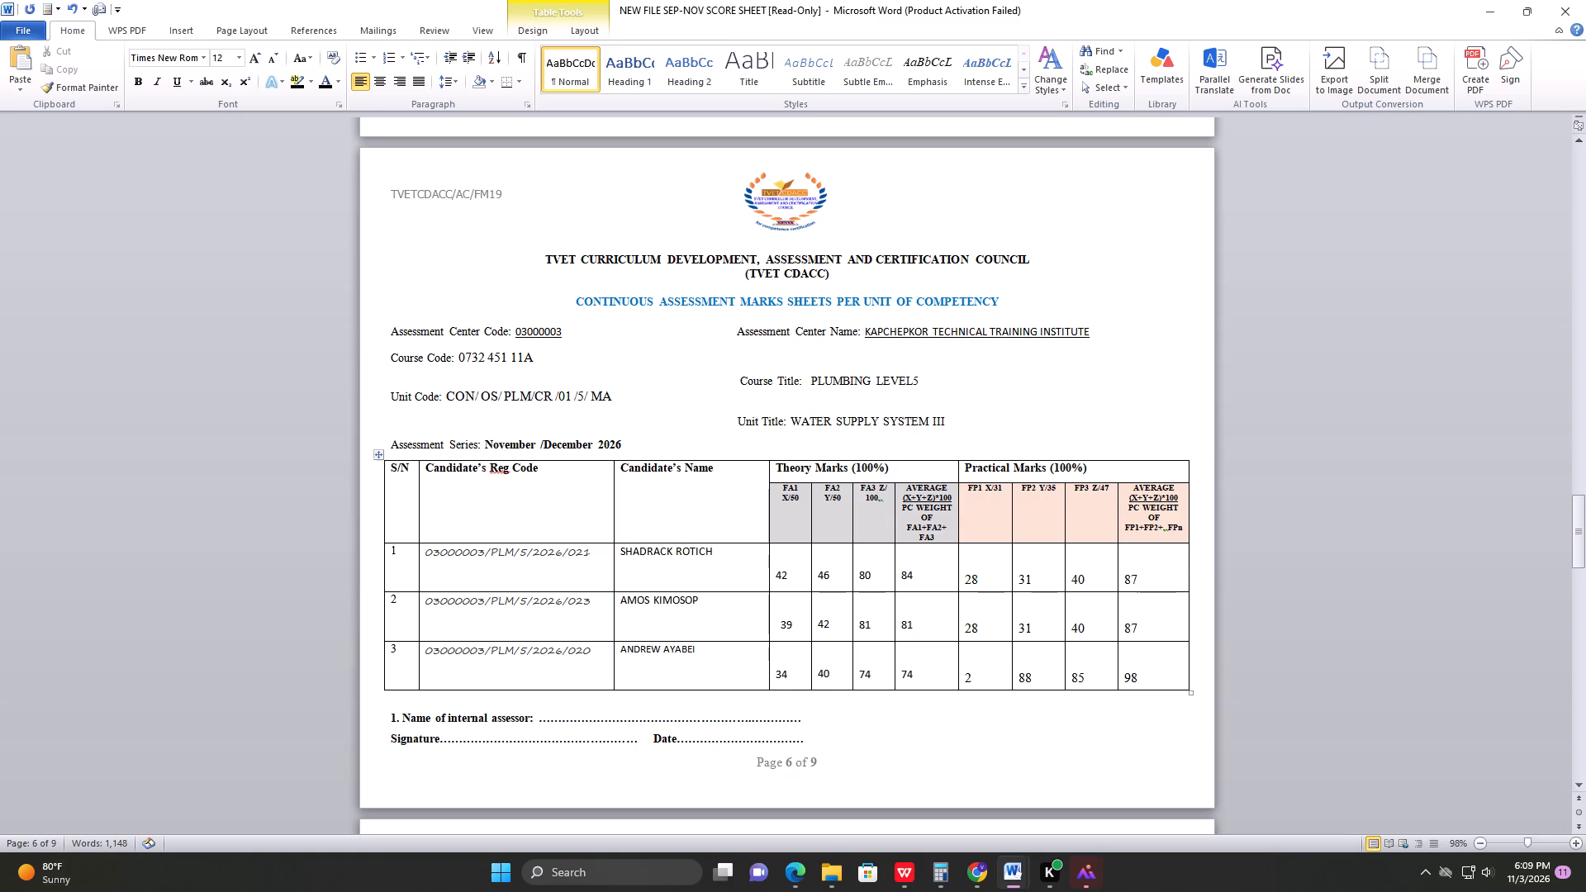
pyautogui.press('8')
pyautogui.click(1033, 676)
pyautogui.press('BackSpace')
pyautogui.press('BackSpace')
pyautogui.write('31')
pyautogui.click(1086, 676)
pyautogui.press('BackSpace')
pyautogui.press('BackSpace')
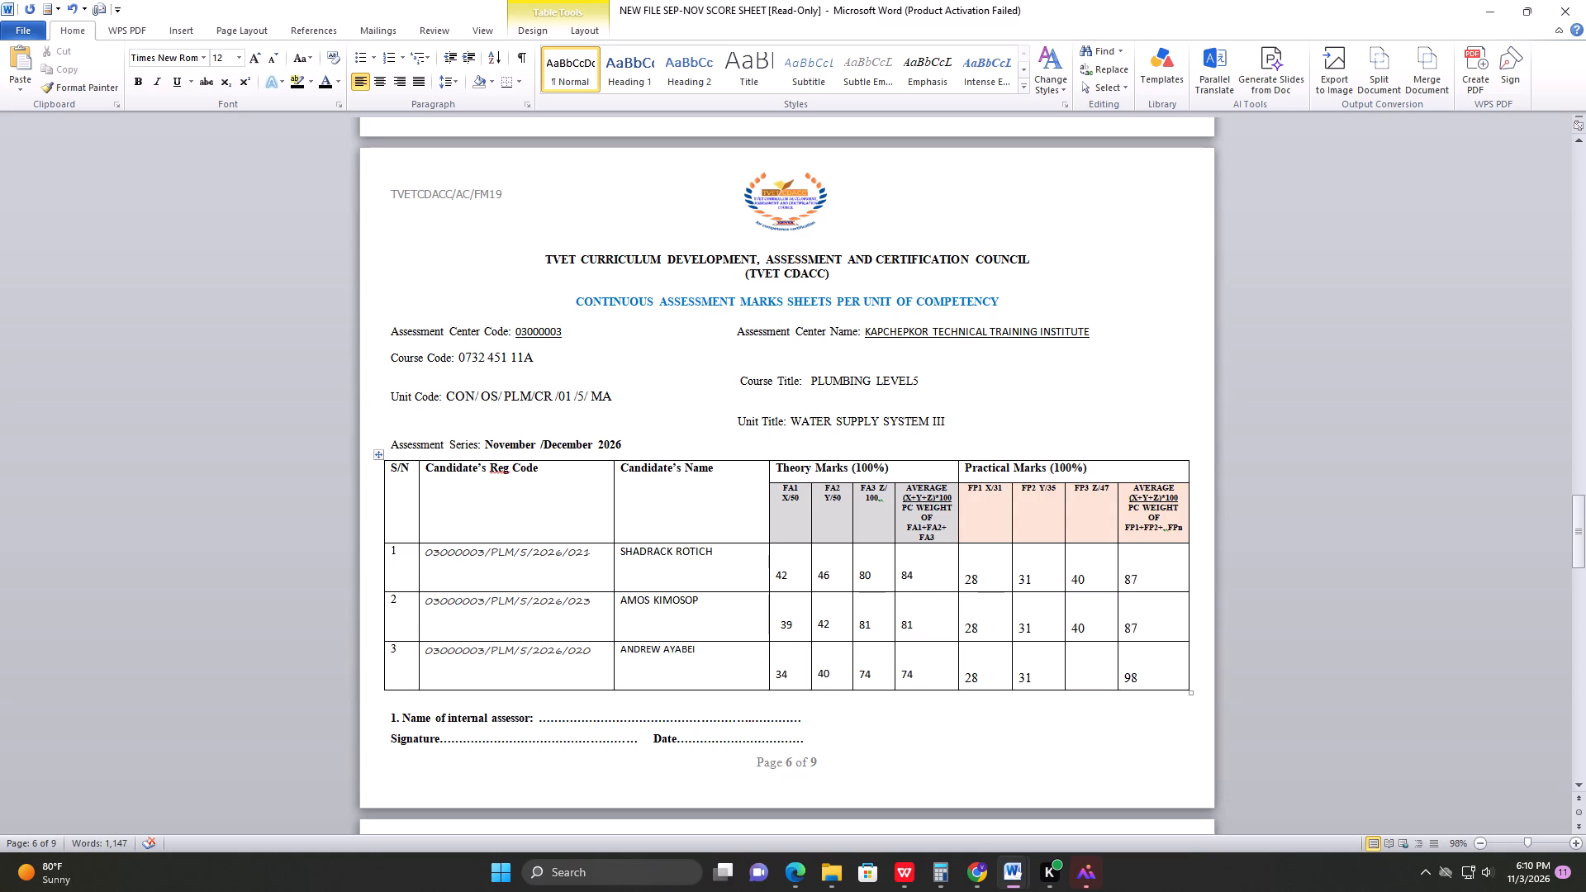
pyautogui.press('4')
pyautogui.press('0')
# Switch to Calculator and add up a candidate's three practical marks, 28 + 31 + 40.
pyautogui.scroll(-5, 1081, 638)
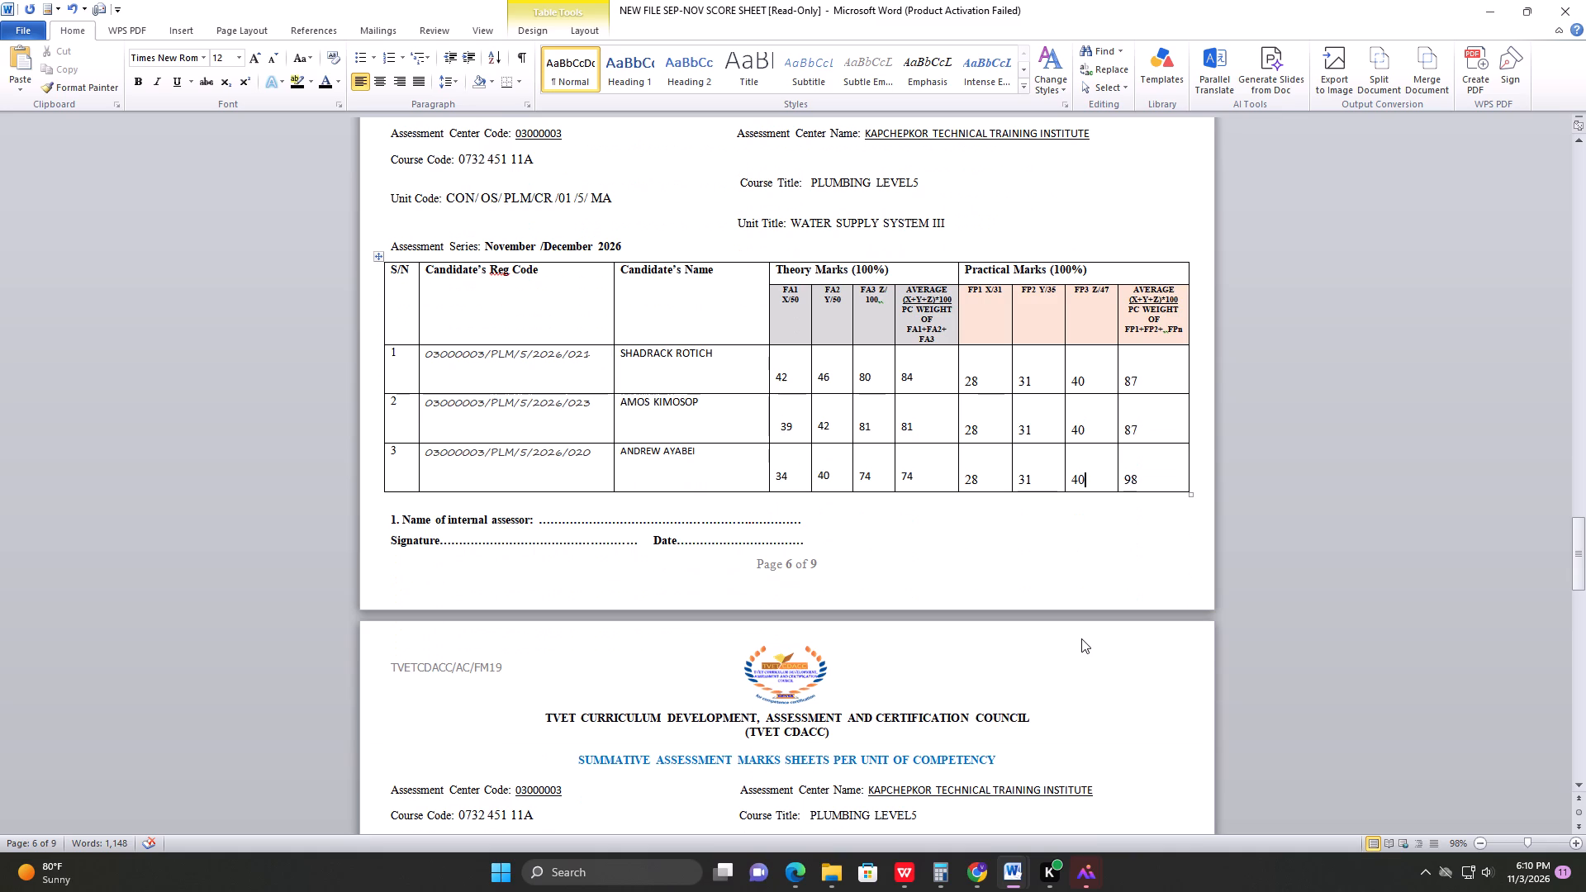
pyautogui.scroll(3, 1081, 638)
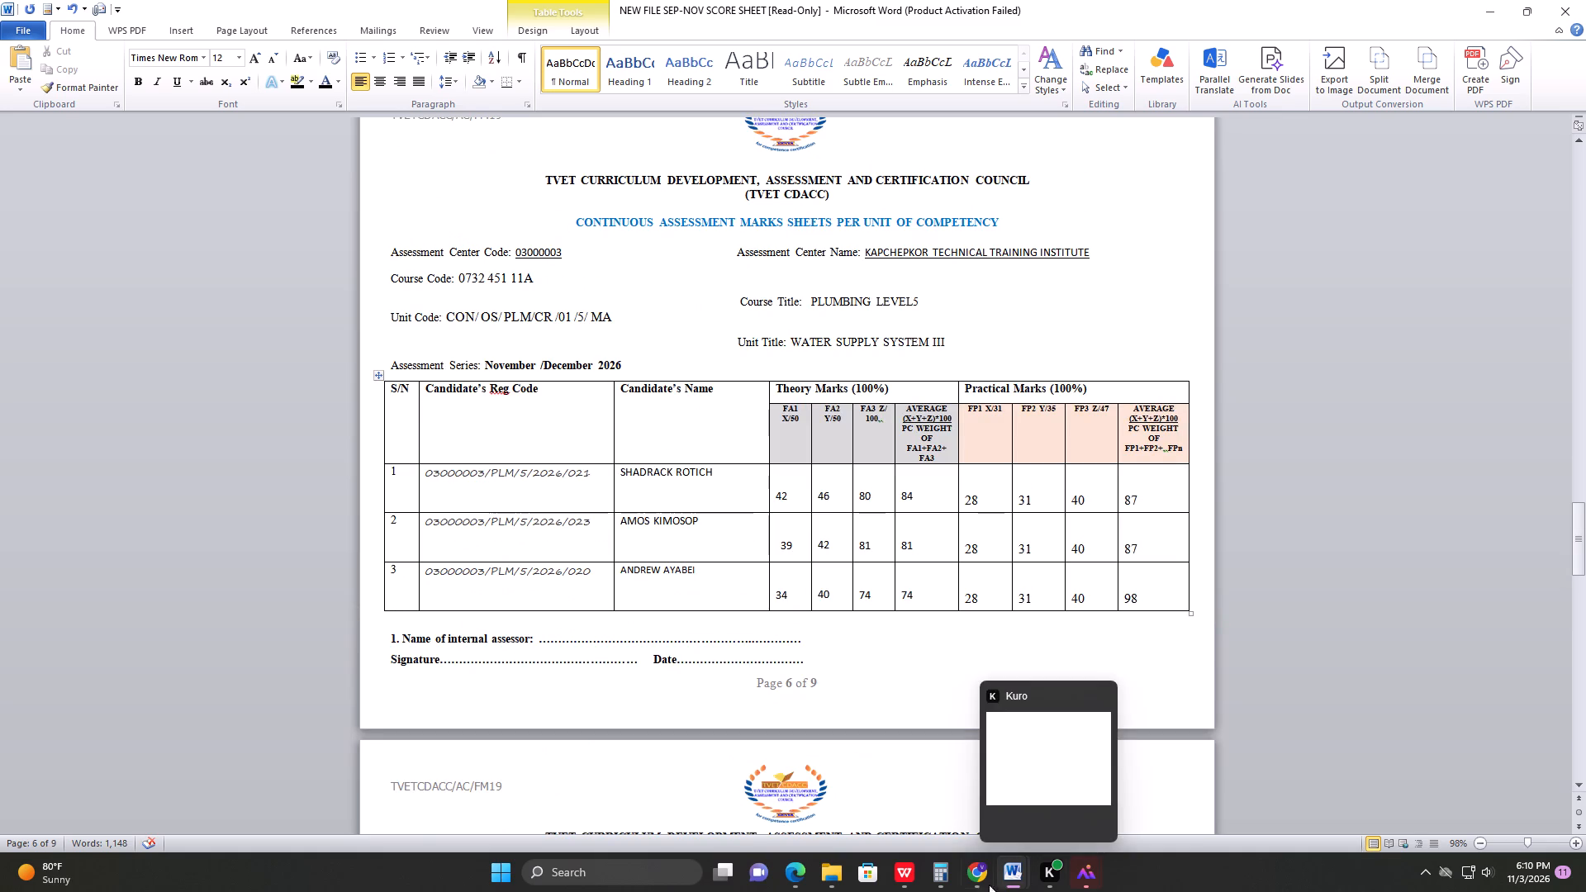
pyautogui.click(944, 874)
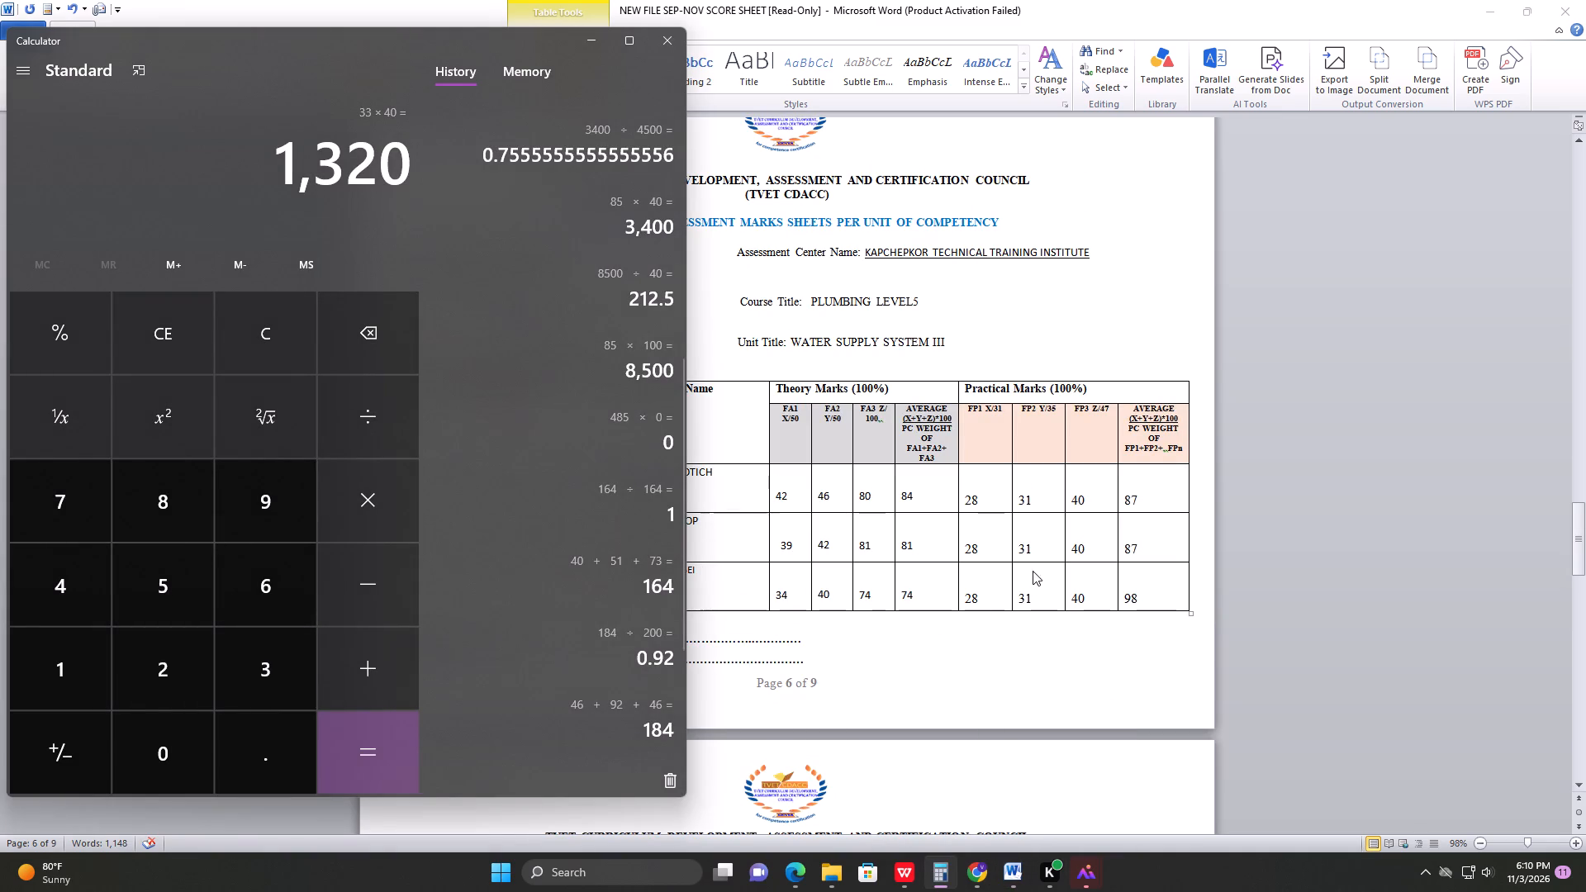
pyautogui.click(157, 665)
pyautogui.click(188, 513)
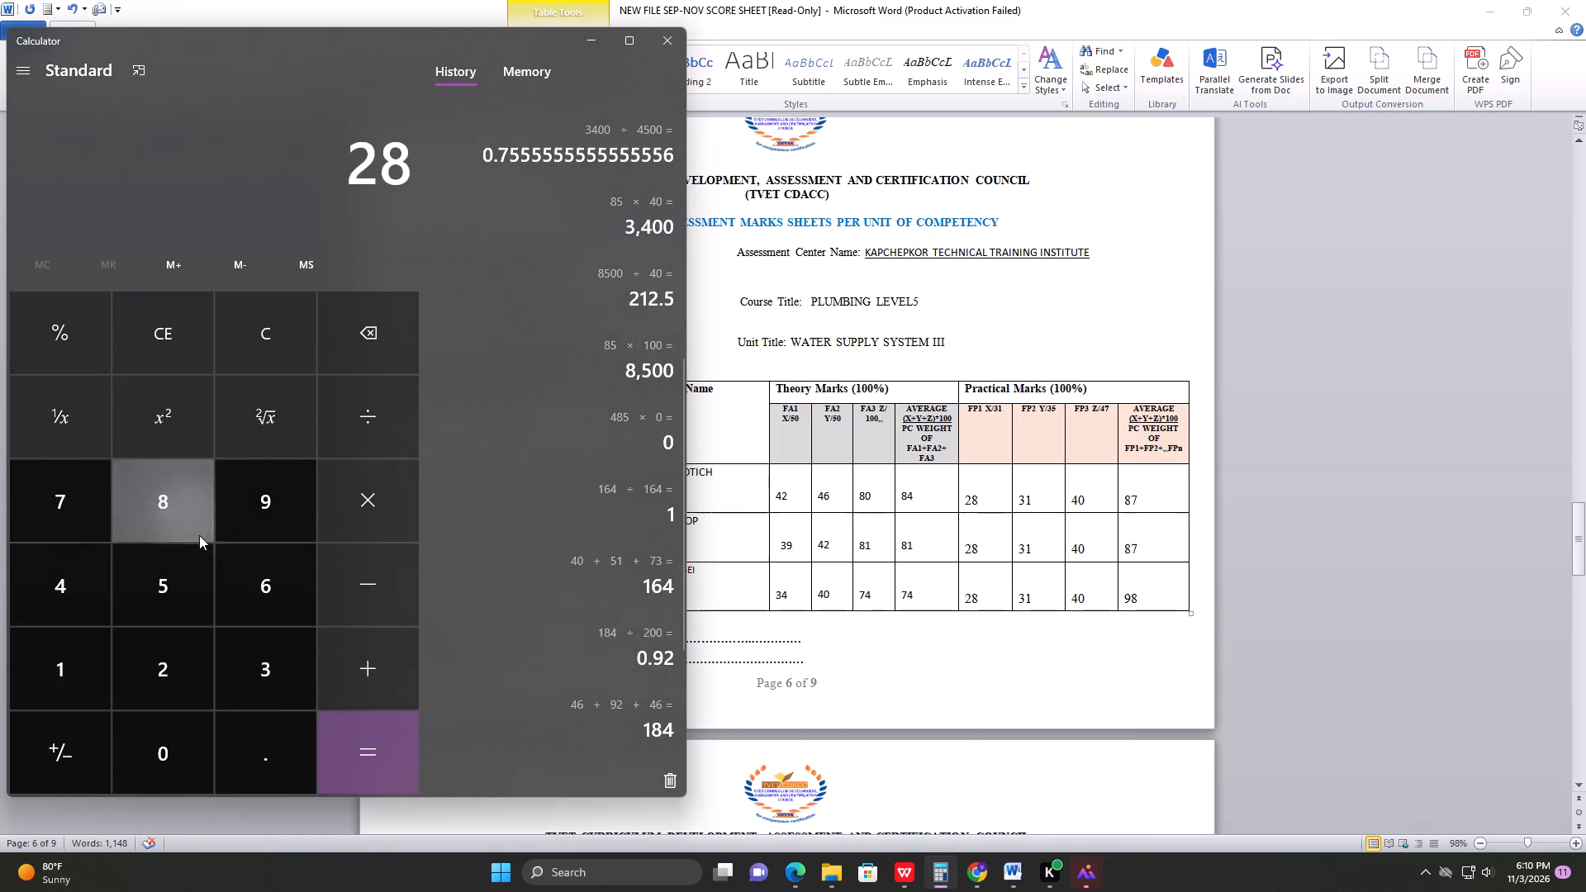
pyautogui.click(377, 673)
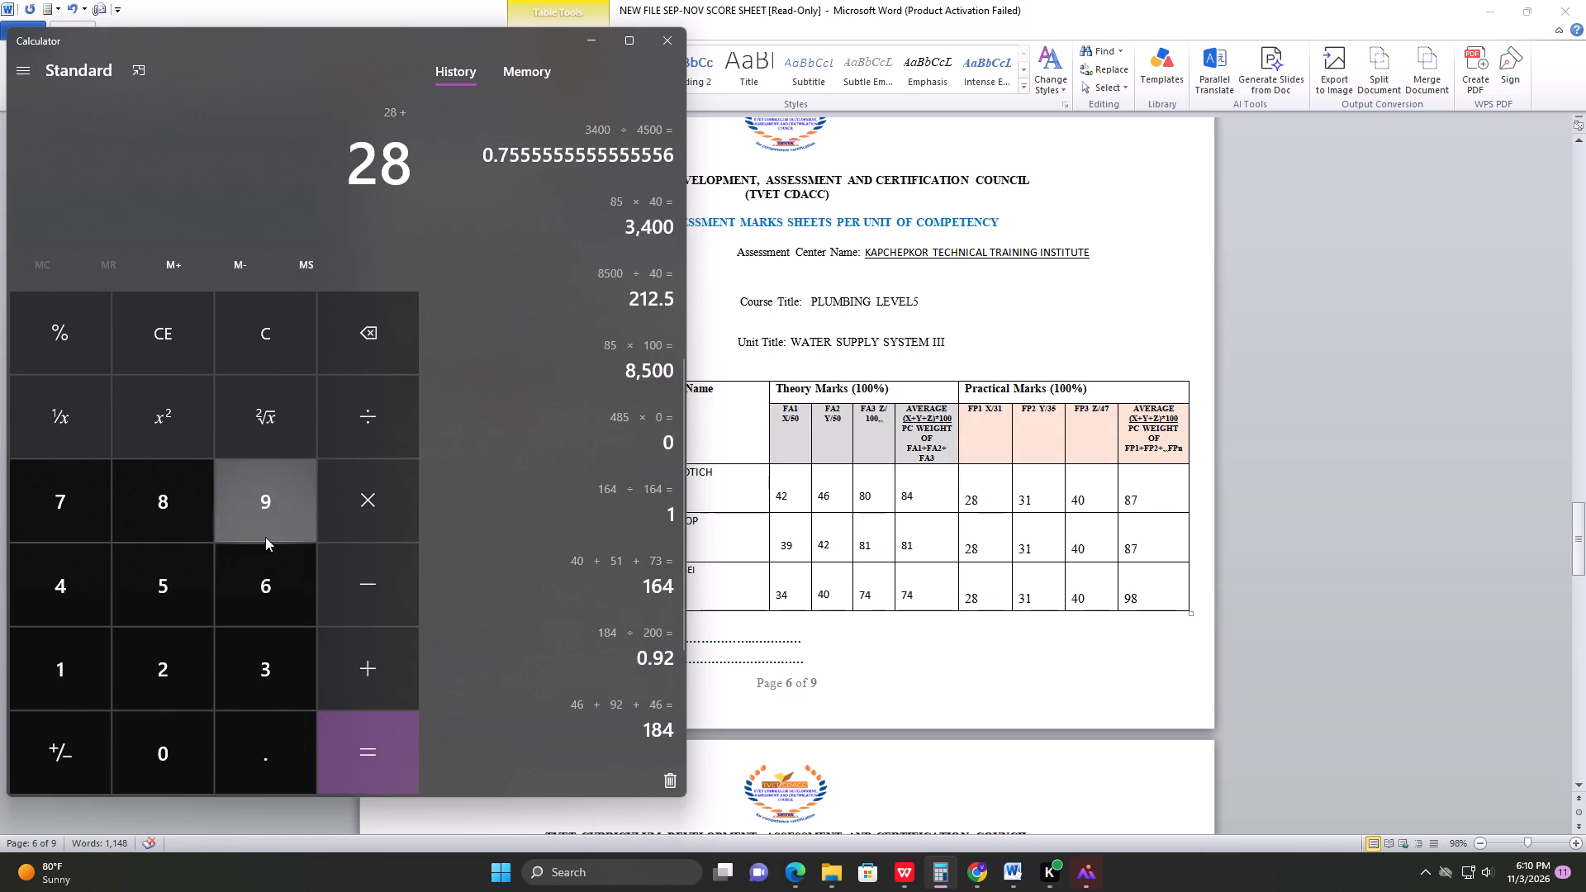
pyautogui.click(266, 667)
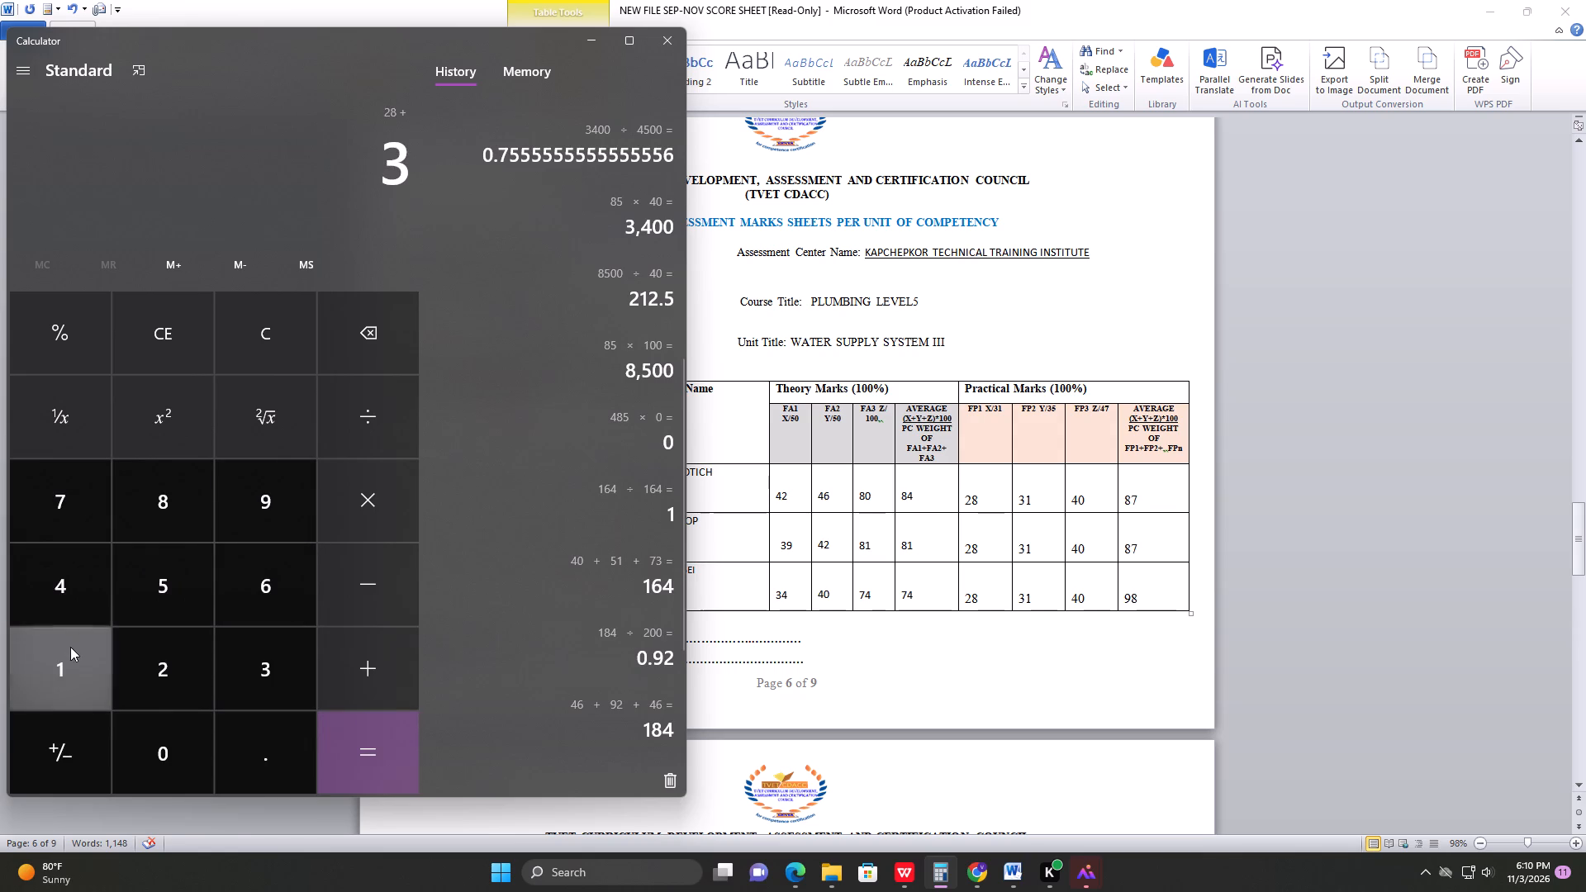
pyautogui.moveTo(70, 647); pyautogui.dragTo(94, 642)
pyautogui.click(378, 652)
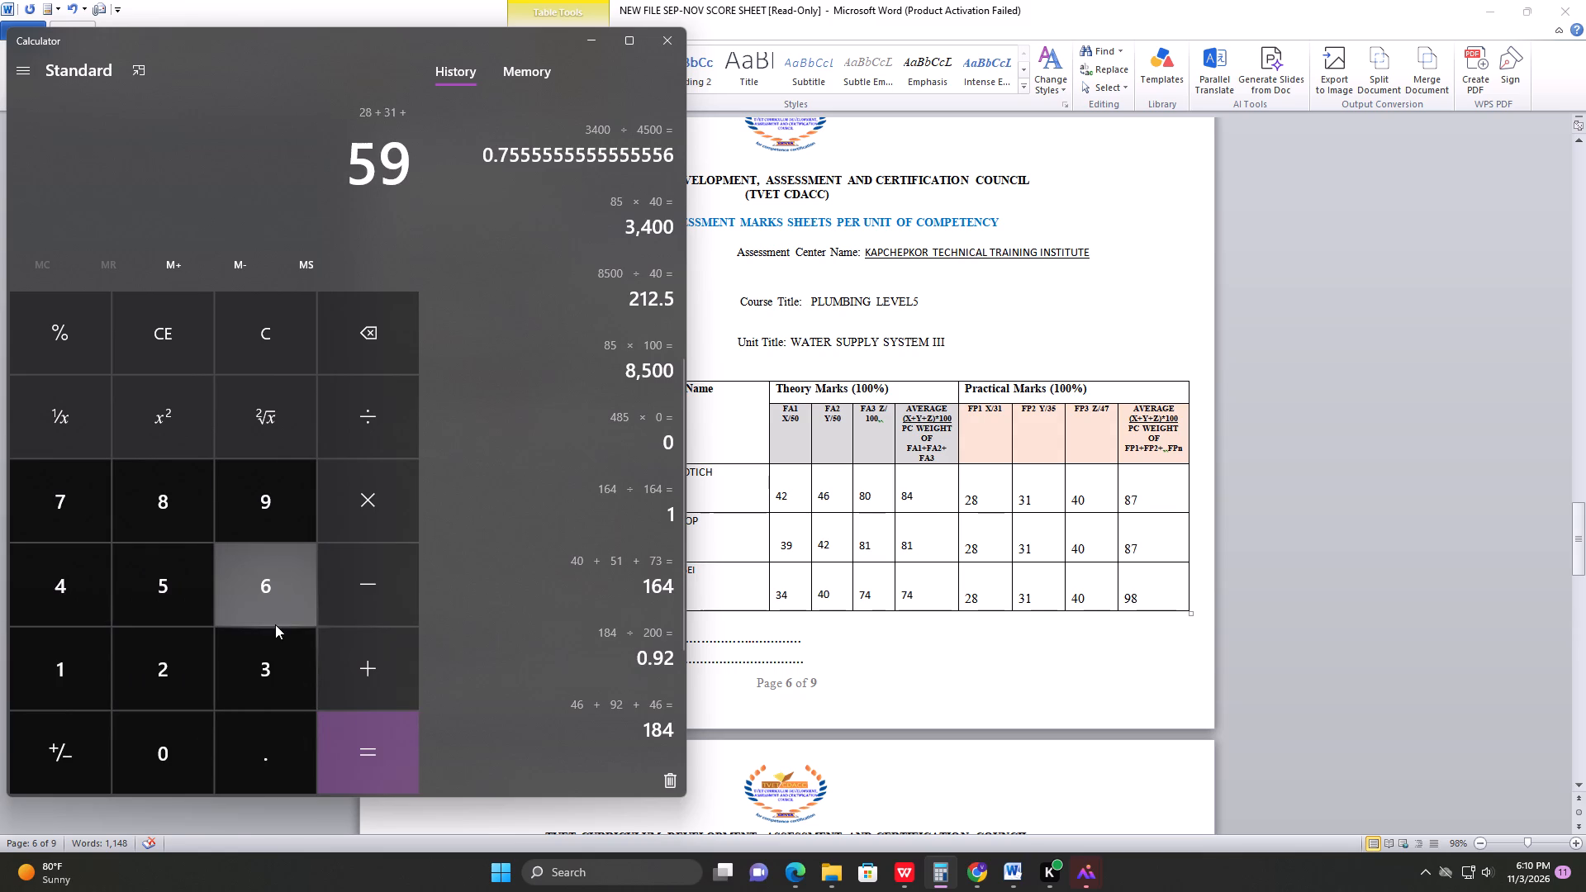
pyautogui.click(76, 600)
pyautogui.click(178, 743)
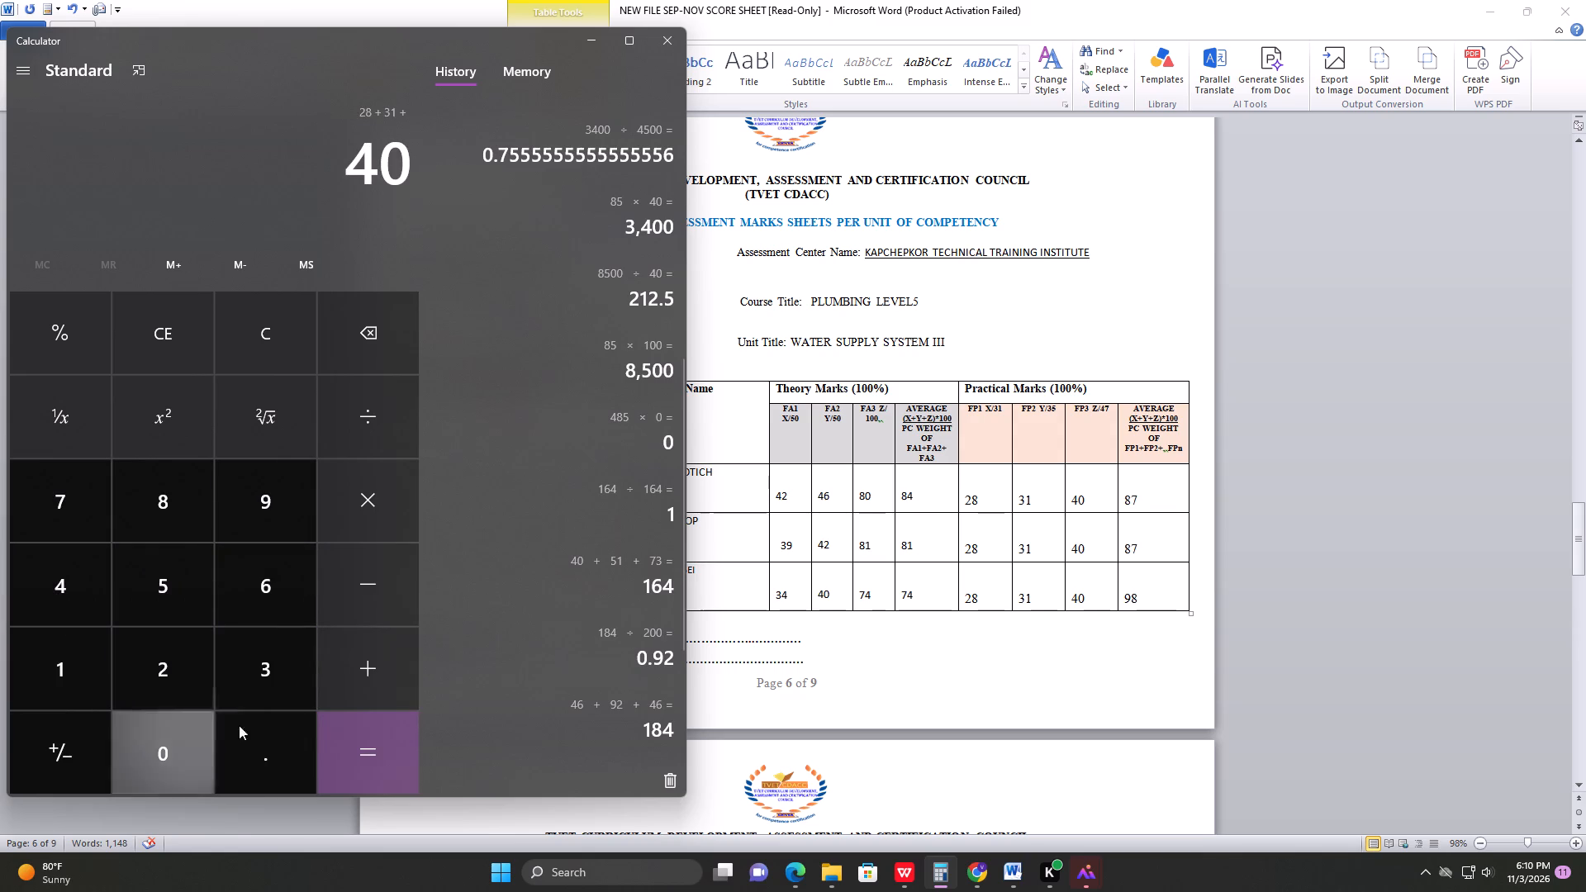
pyautogui.click(384, 747)
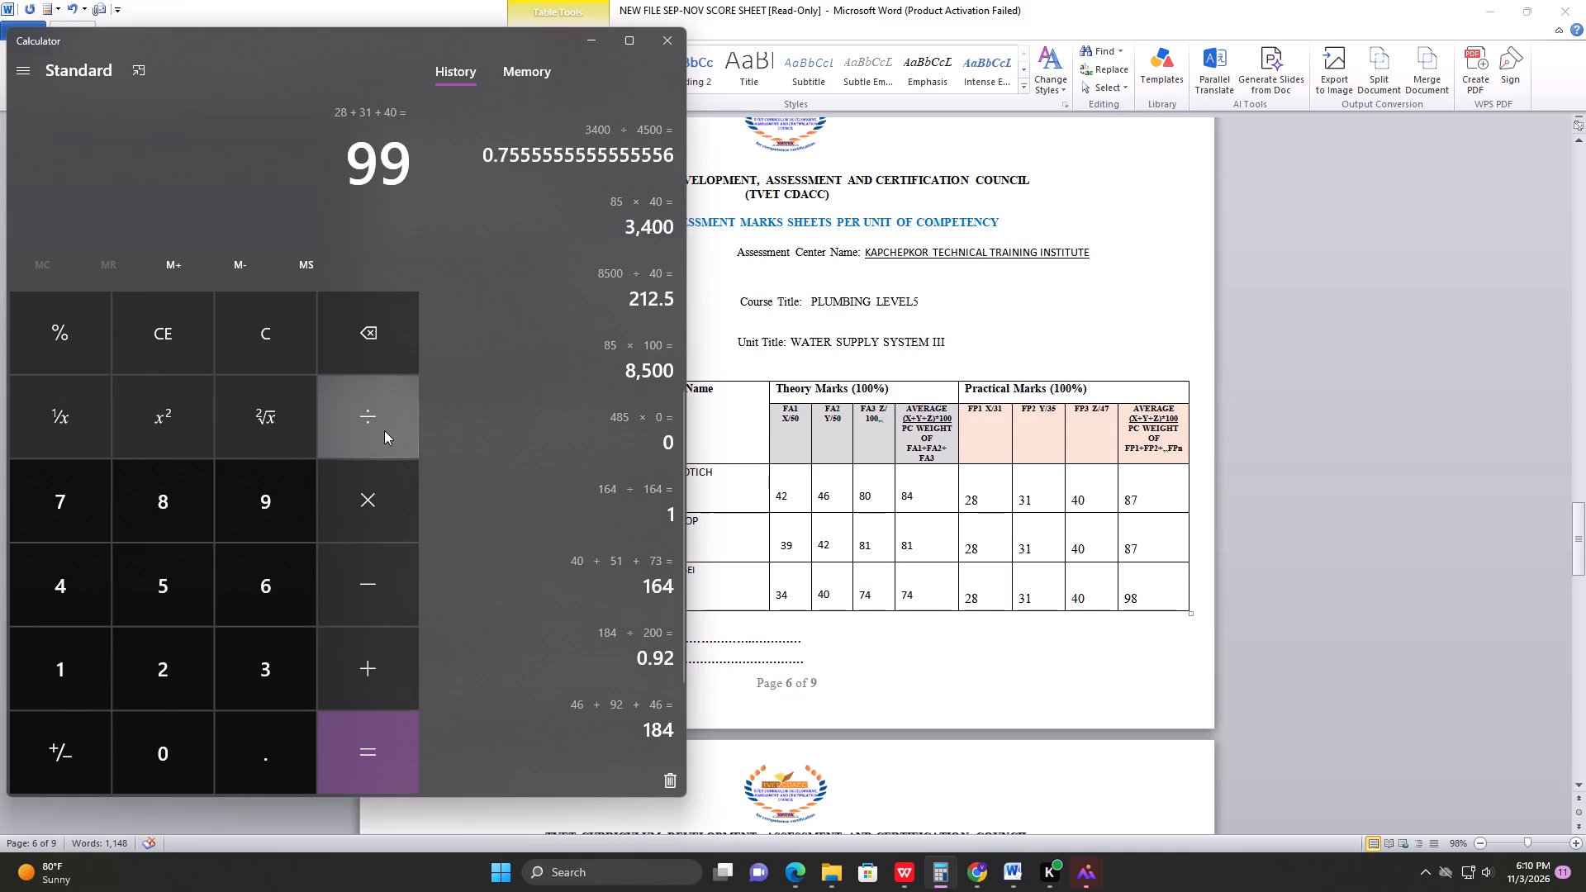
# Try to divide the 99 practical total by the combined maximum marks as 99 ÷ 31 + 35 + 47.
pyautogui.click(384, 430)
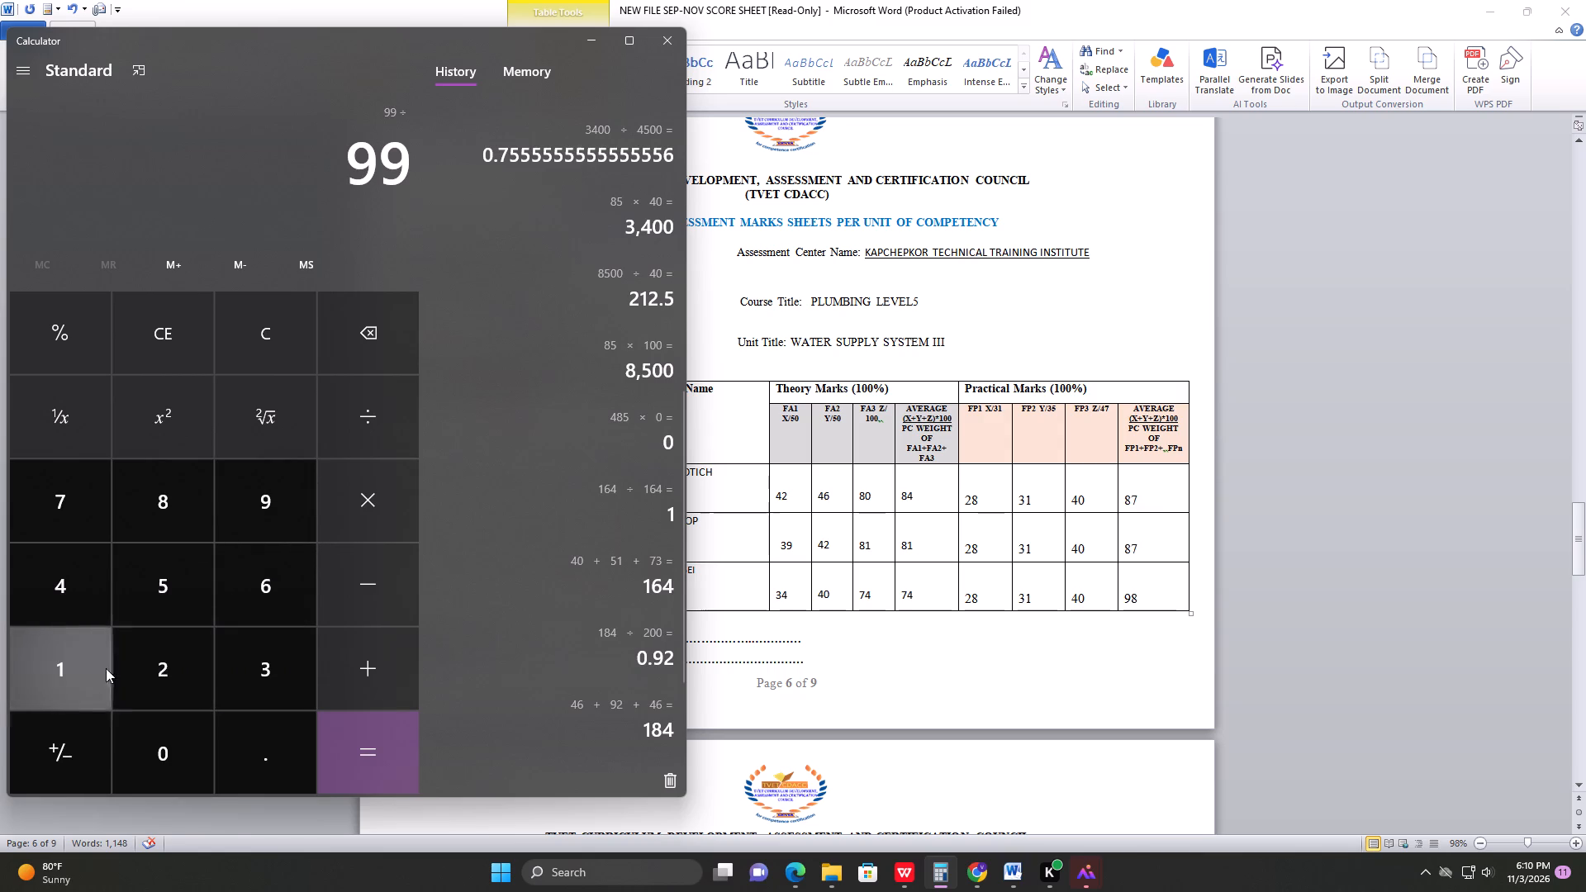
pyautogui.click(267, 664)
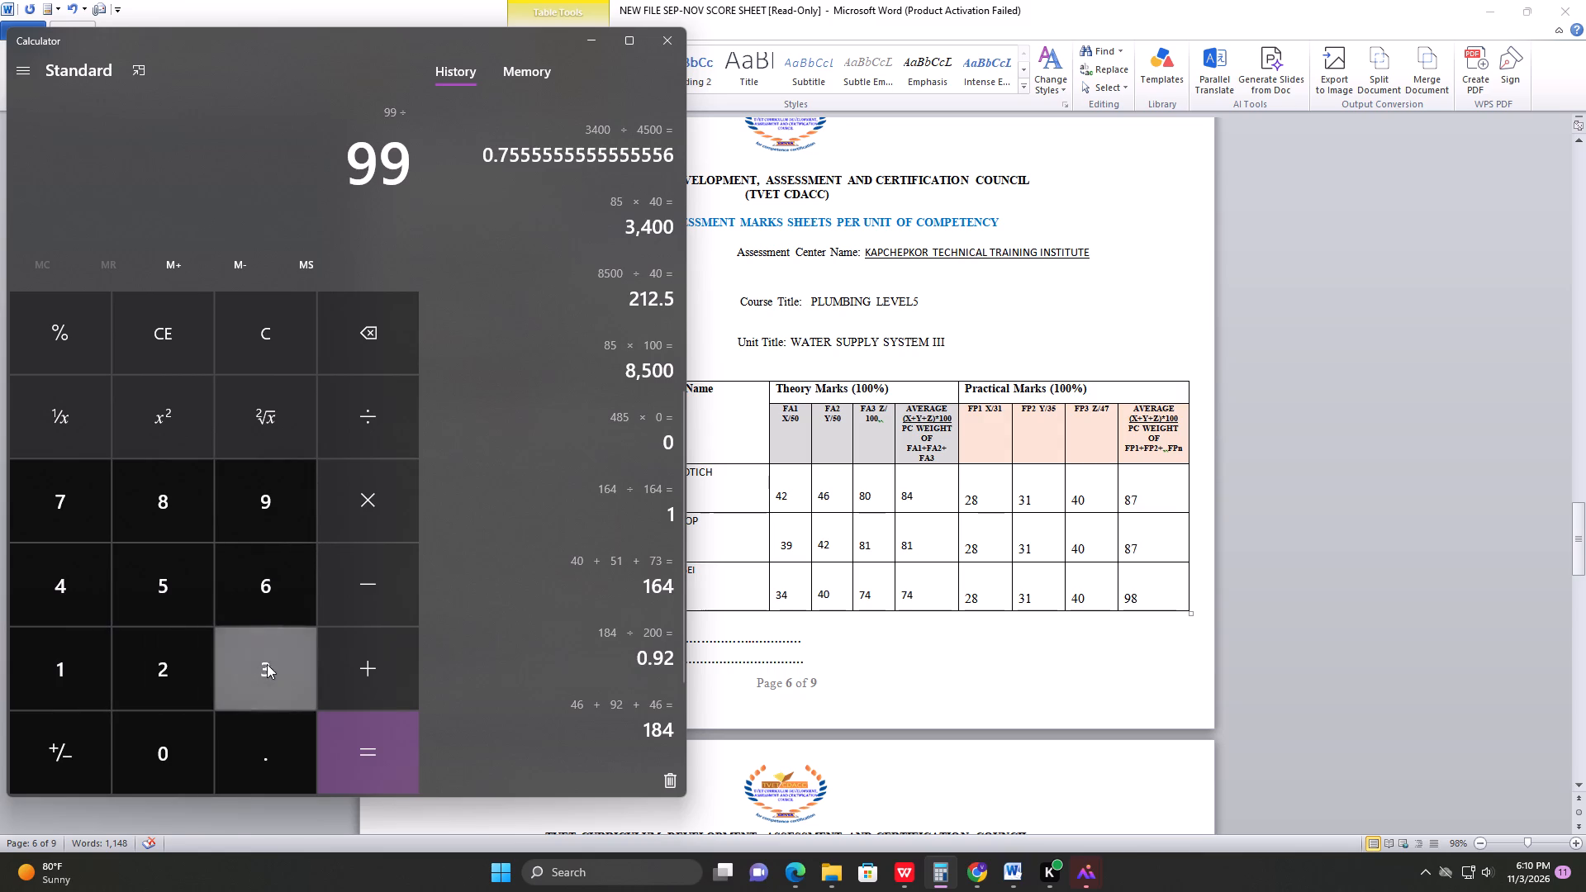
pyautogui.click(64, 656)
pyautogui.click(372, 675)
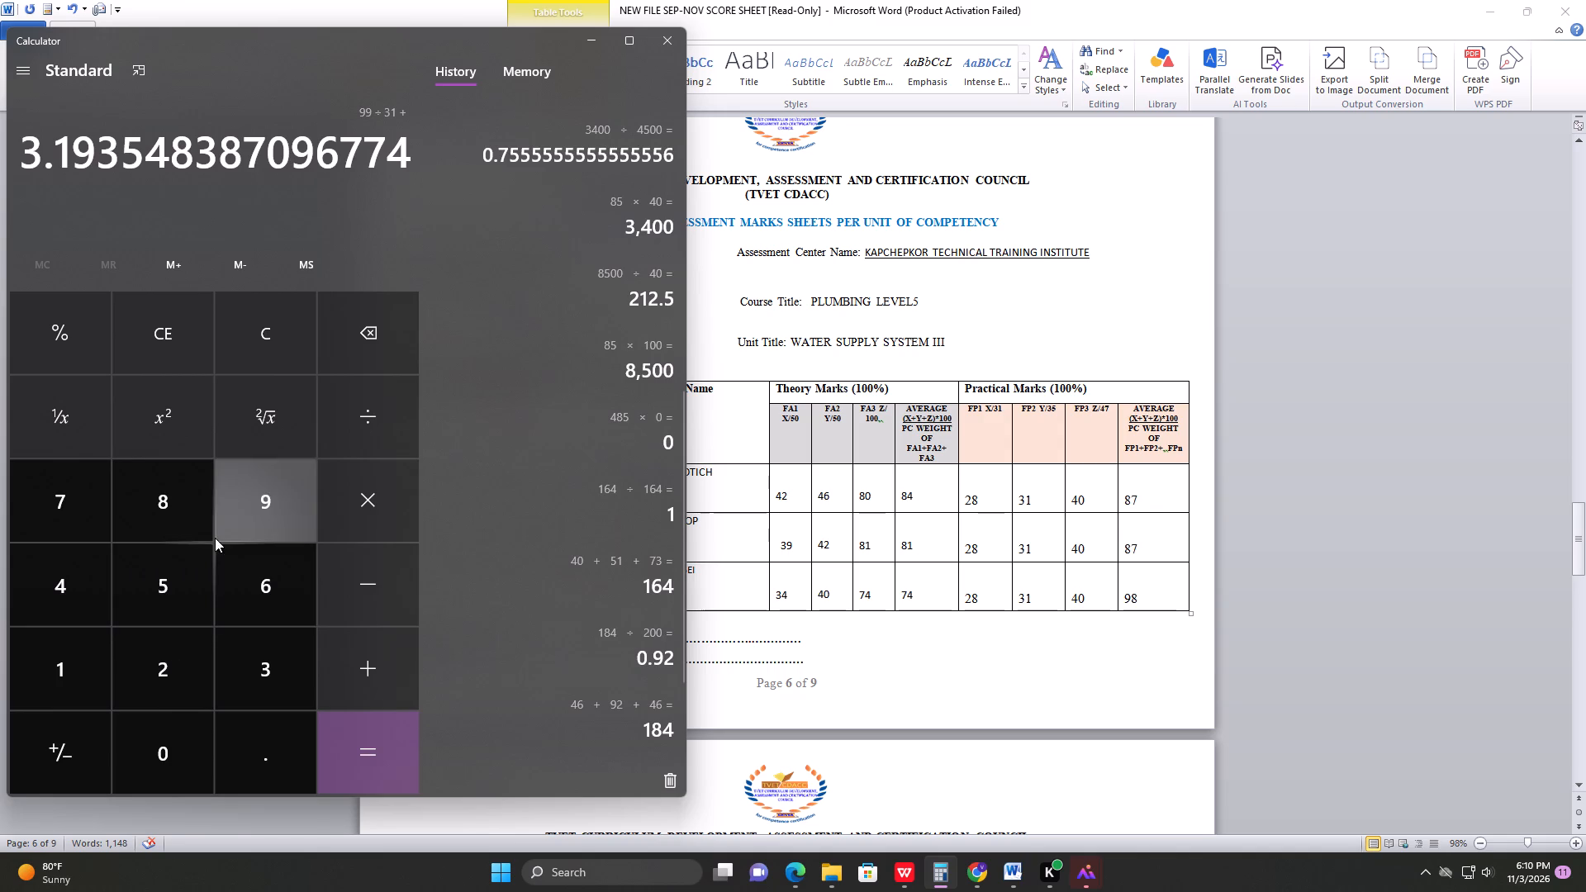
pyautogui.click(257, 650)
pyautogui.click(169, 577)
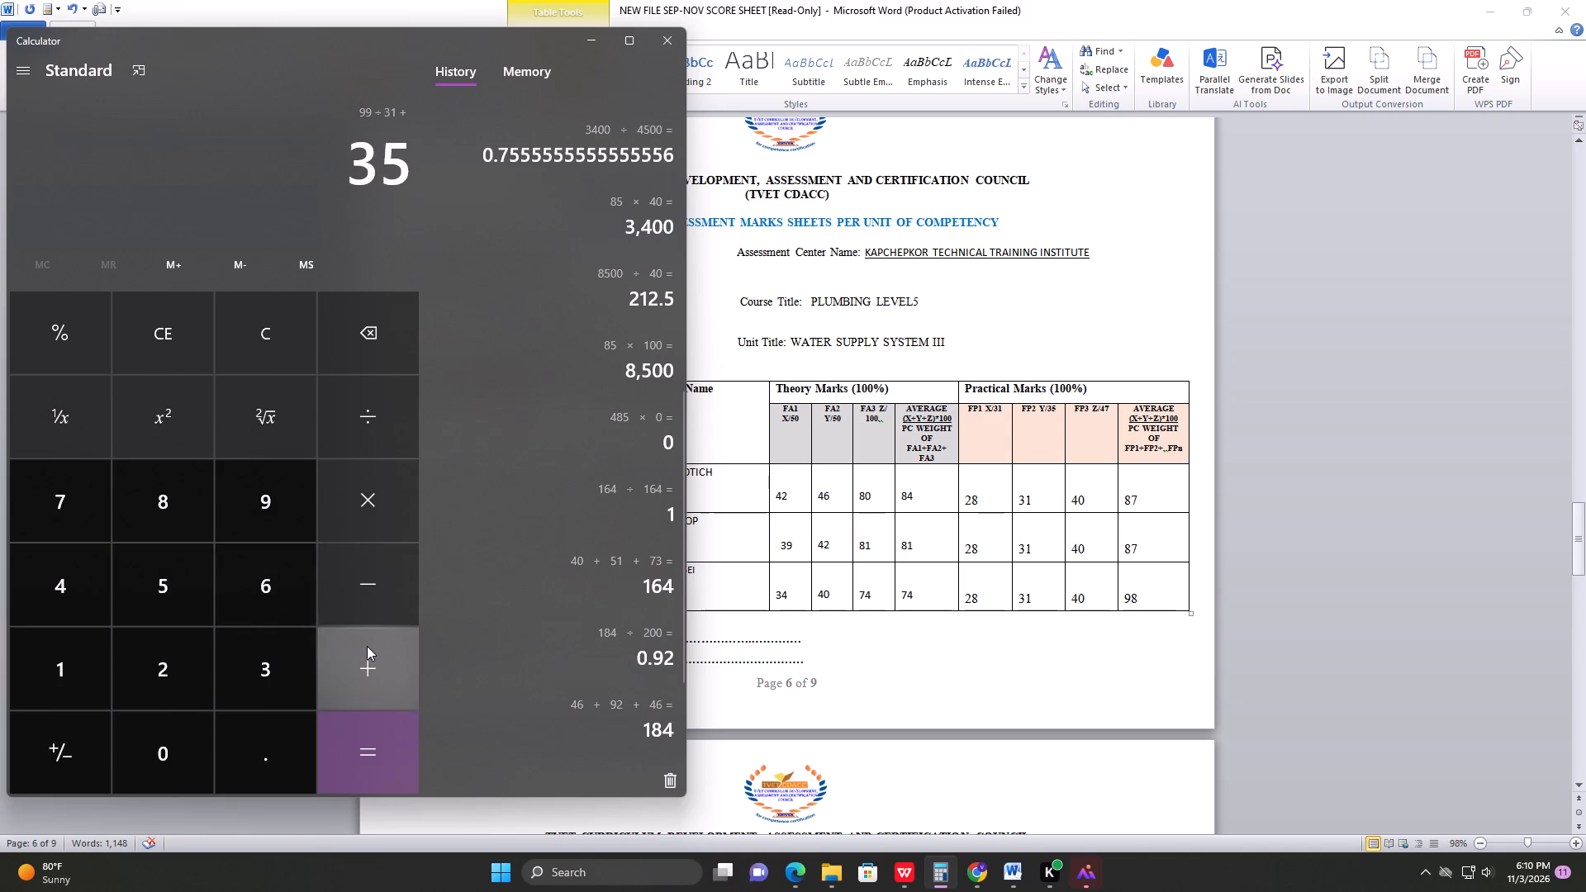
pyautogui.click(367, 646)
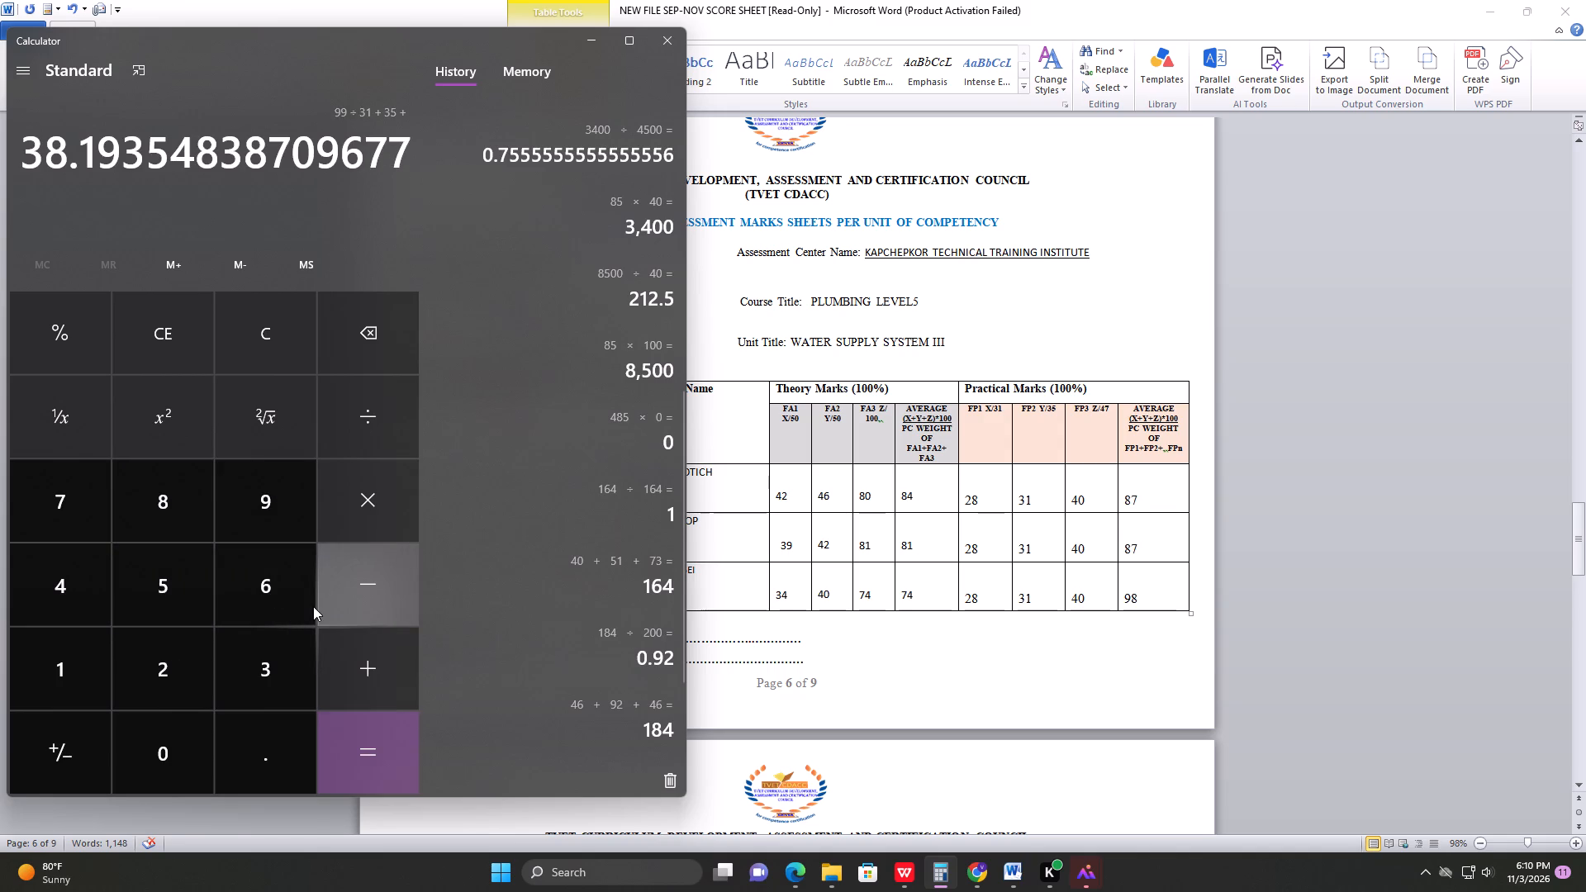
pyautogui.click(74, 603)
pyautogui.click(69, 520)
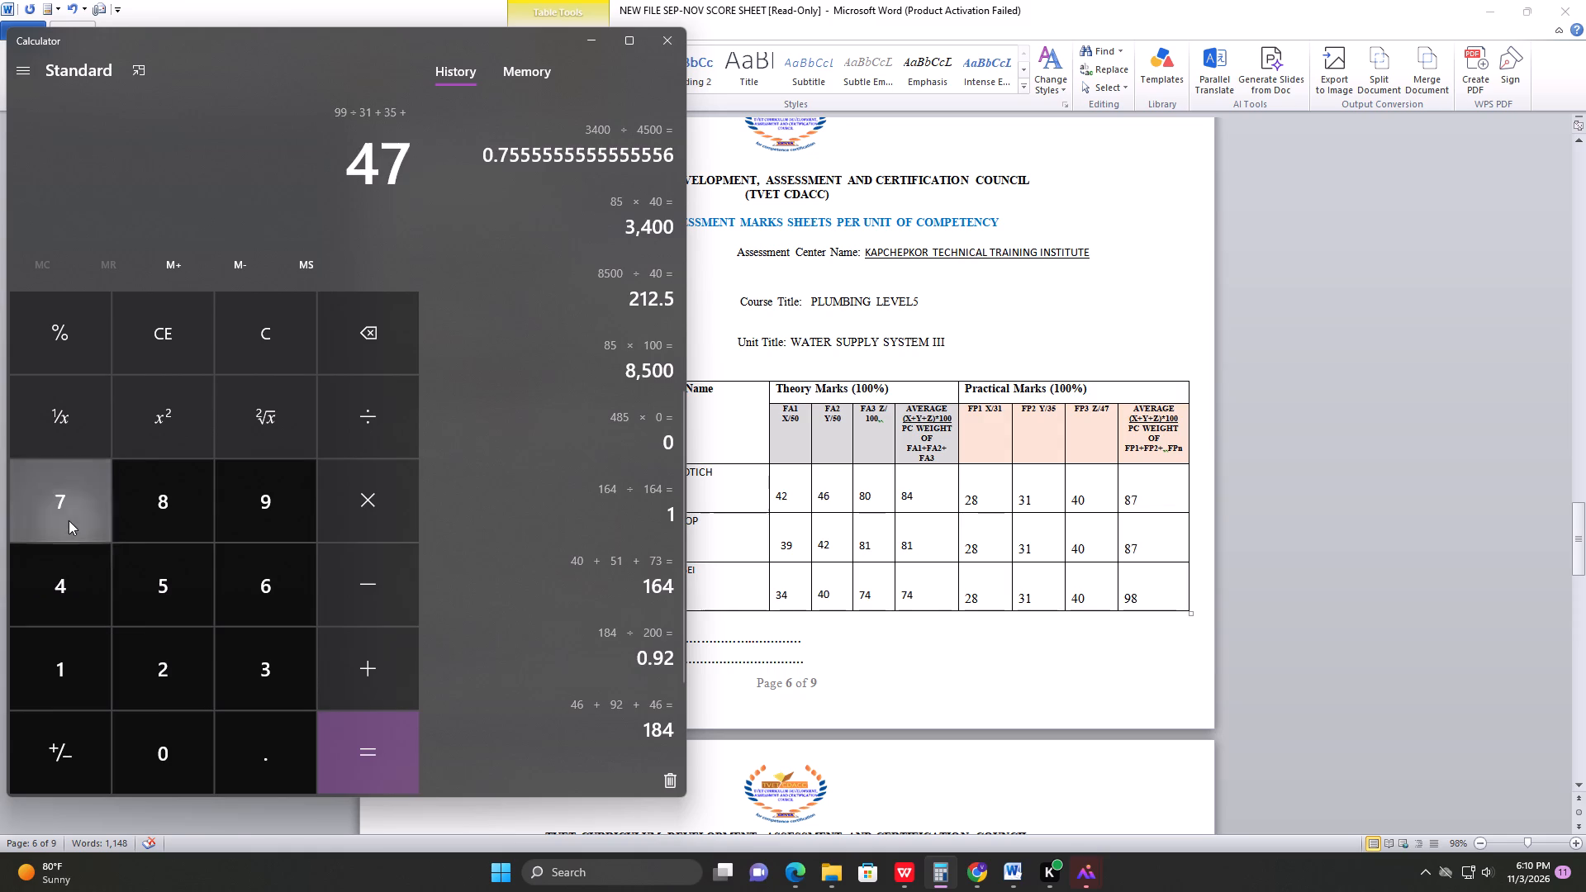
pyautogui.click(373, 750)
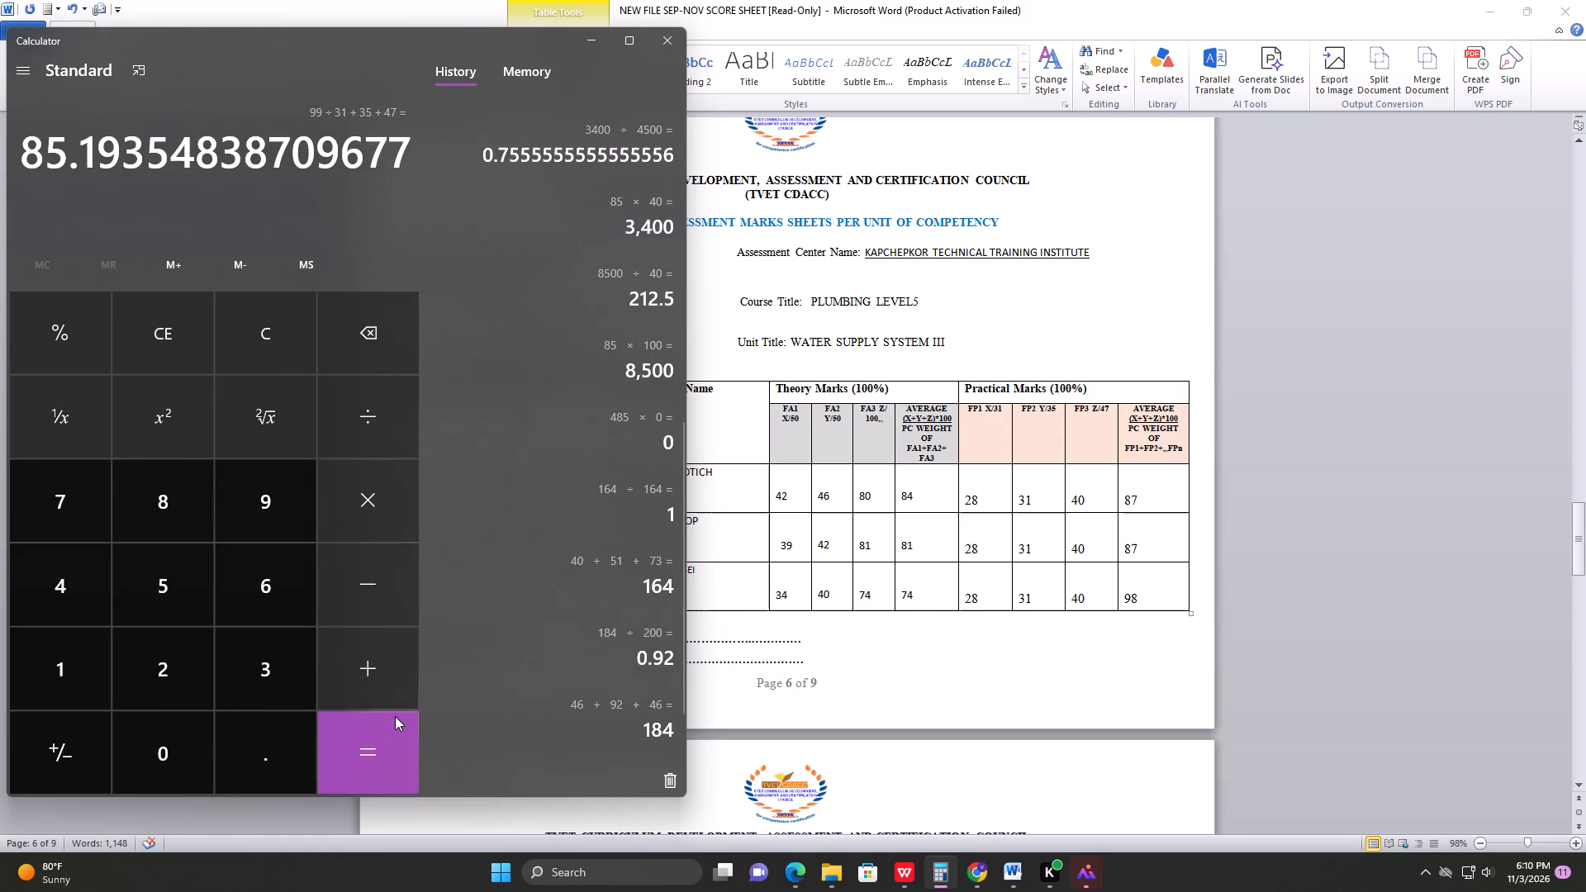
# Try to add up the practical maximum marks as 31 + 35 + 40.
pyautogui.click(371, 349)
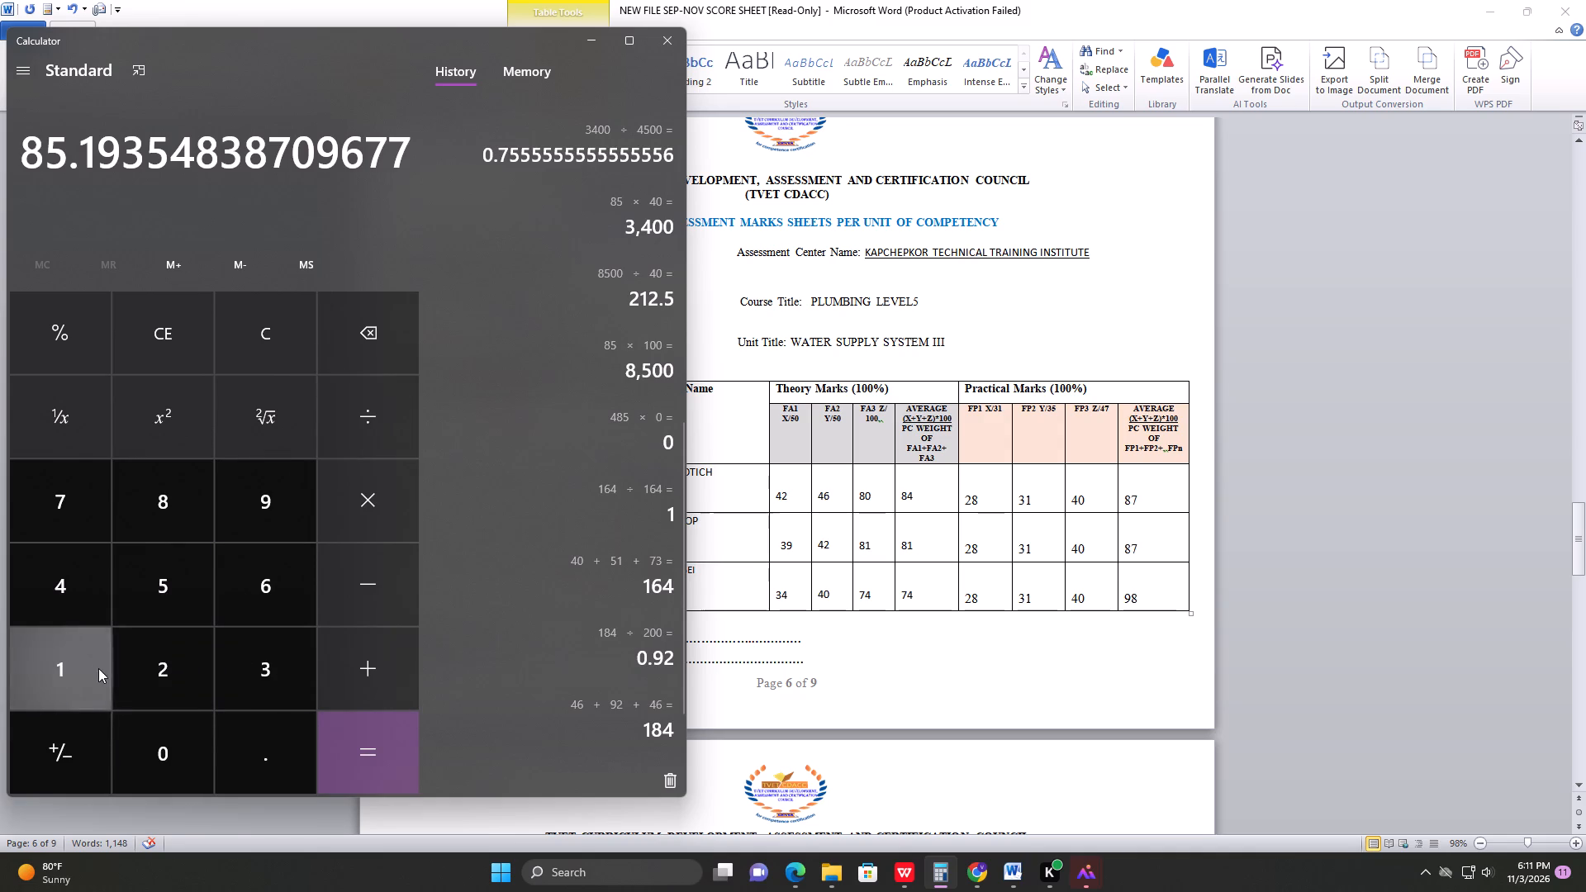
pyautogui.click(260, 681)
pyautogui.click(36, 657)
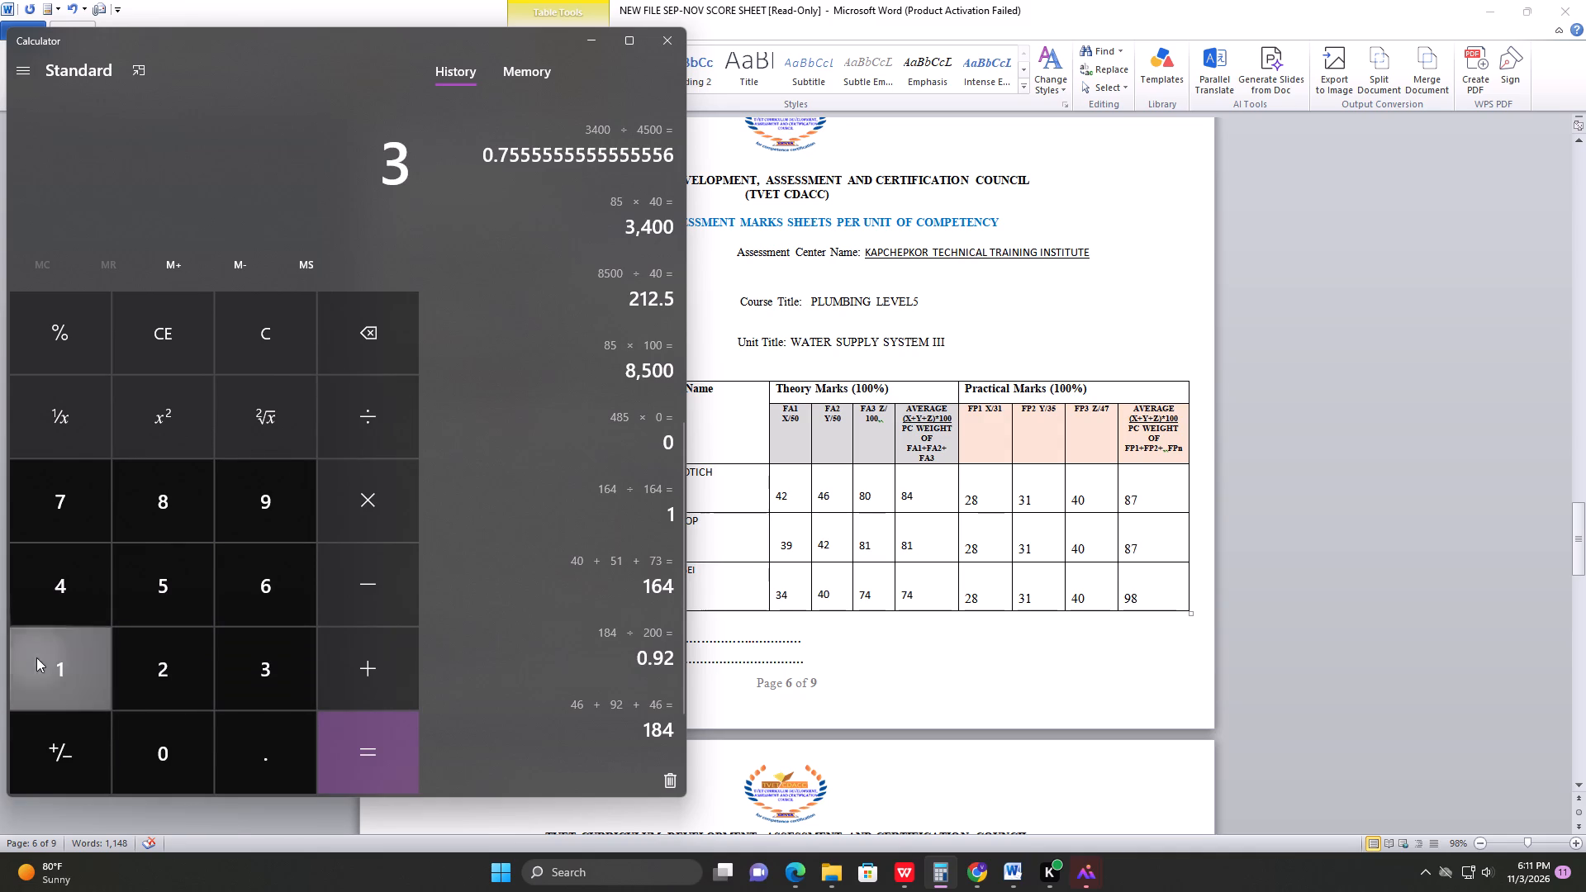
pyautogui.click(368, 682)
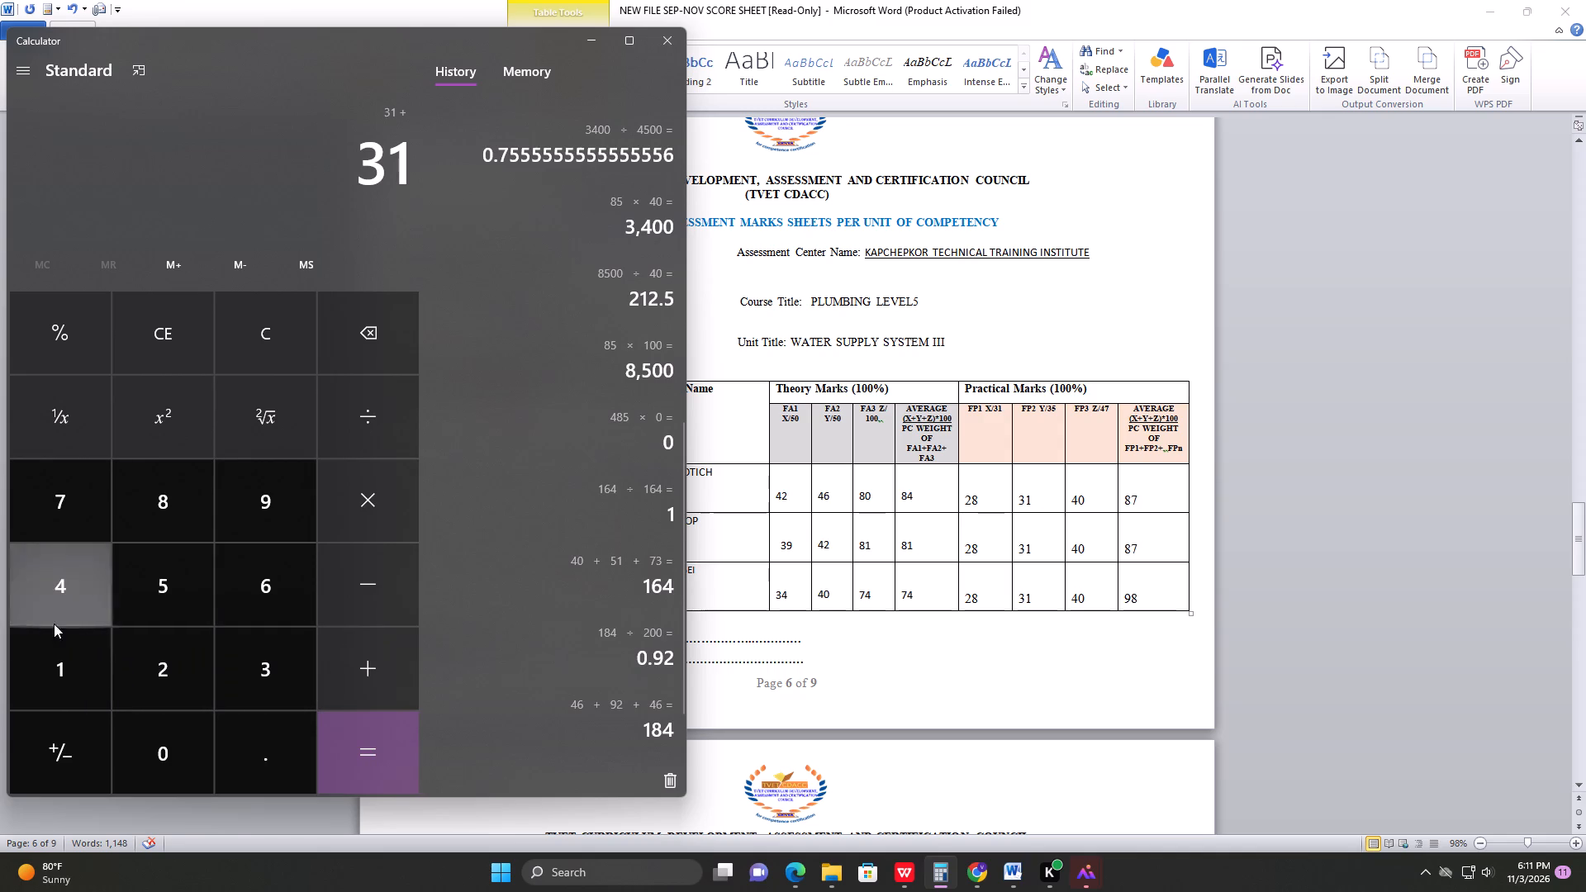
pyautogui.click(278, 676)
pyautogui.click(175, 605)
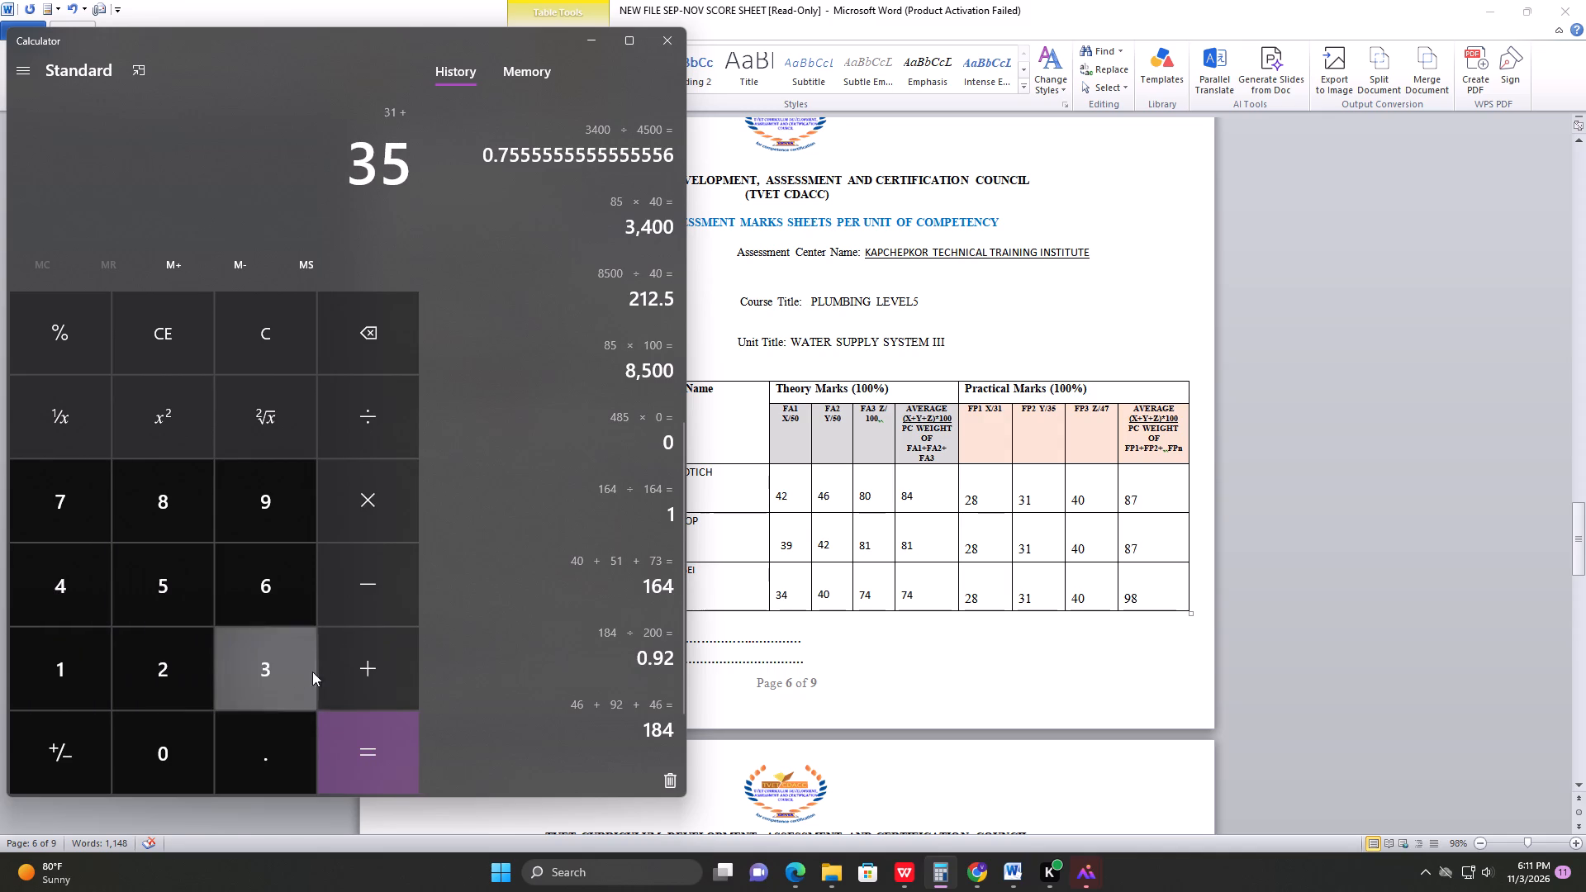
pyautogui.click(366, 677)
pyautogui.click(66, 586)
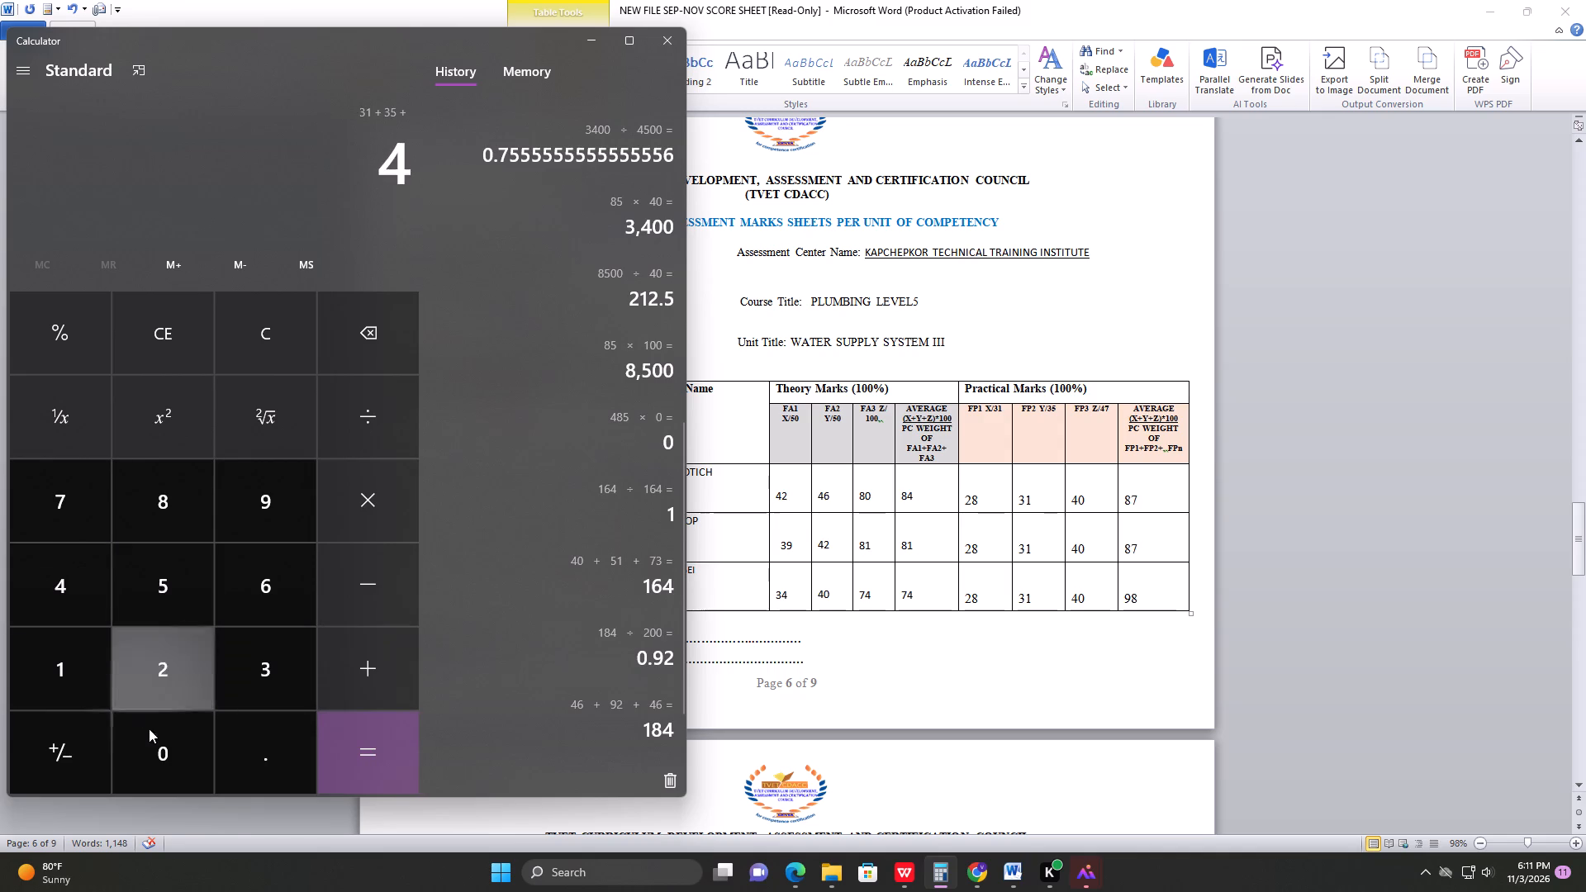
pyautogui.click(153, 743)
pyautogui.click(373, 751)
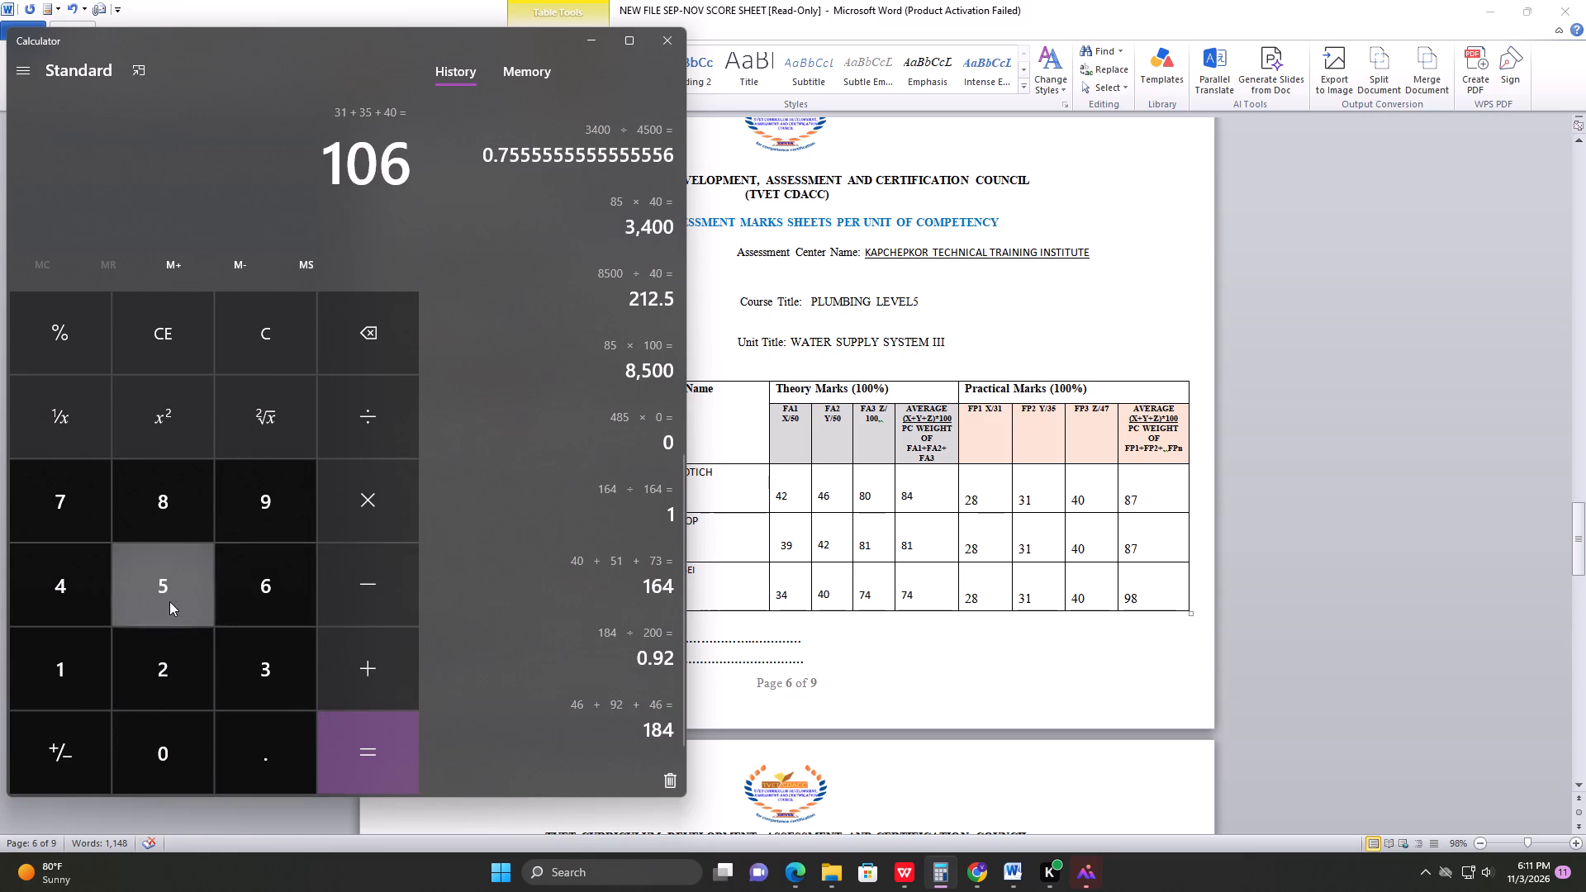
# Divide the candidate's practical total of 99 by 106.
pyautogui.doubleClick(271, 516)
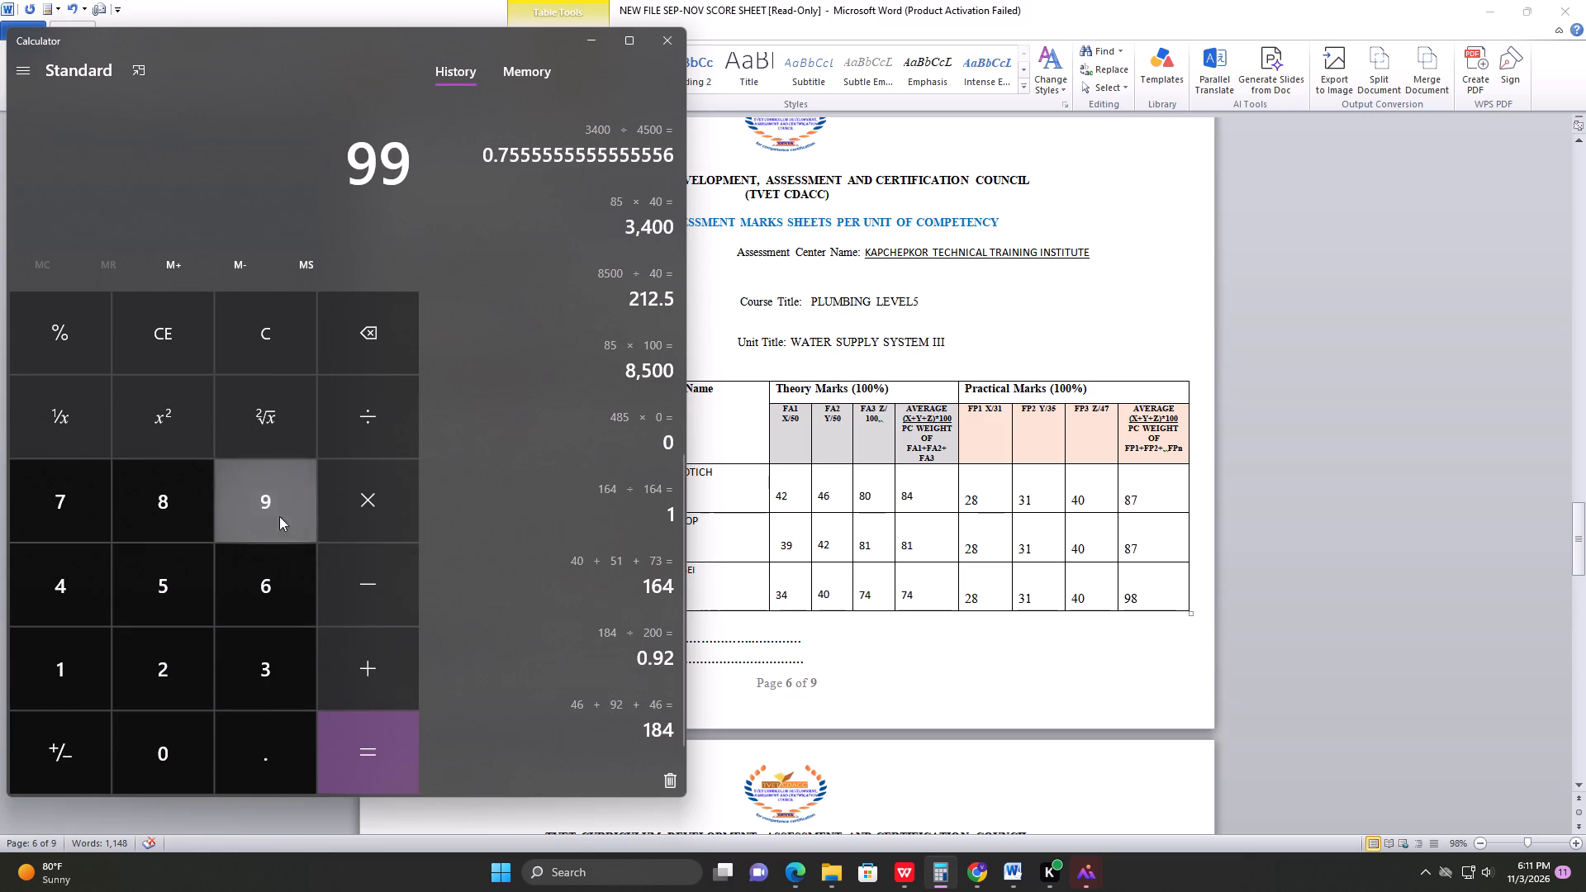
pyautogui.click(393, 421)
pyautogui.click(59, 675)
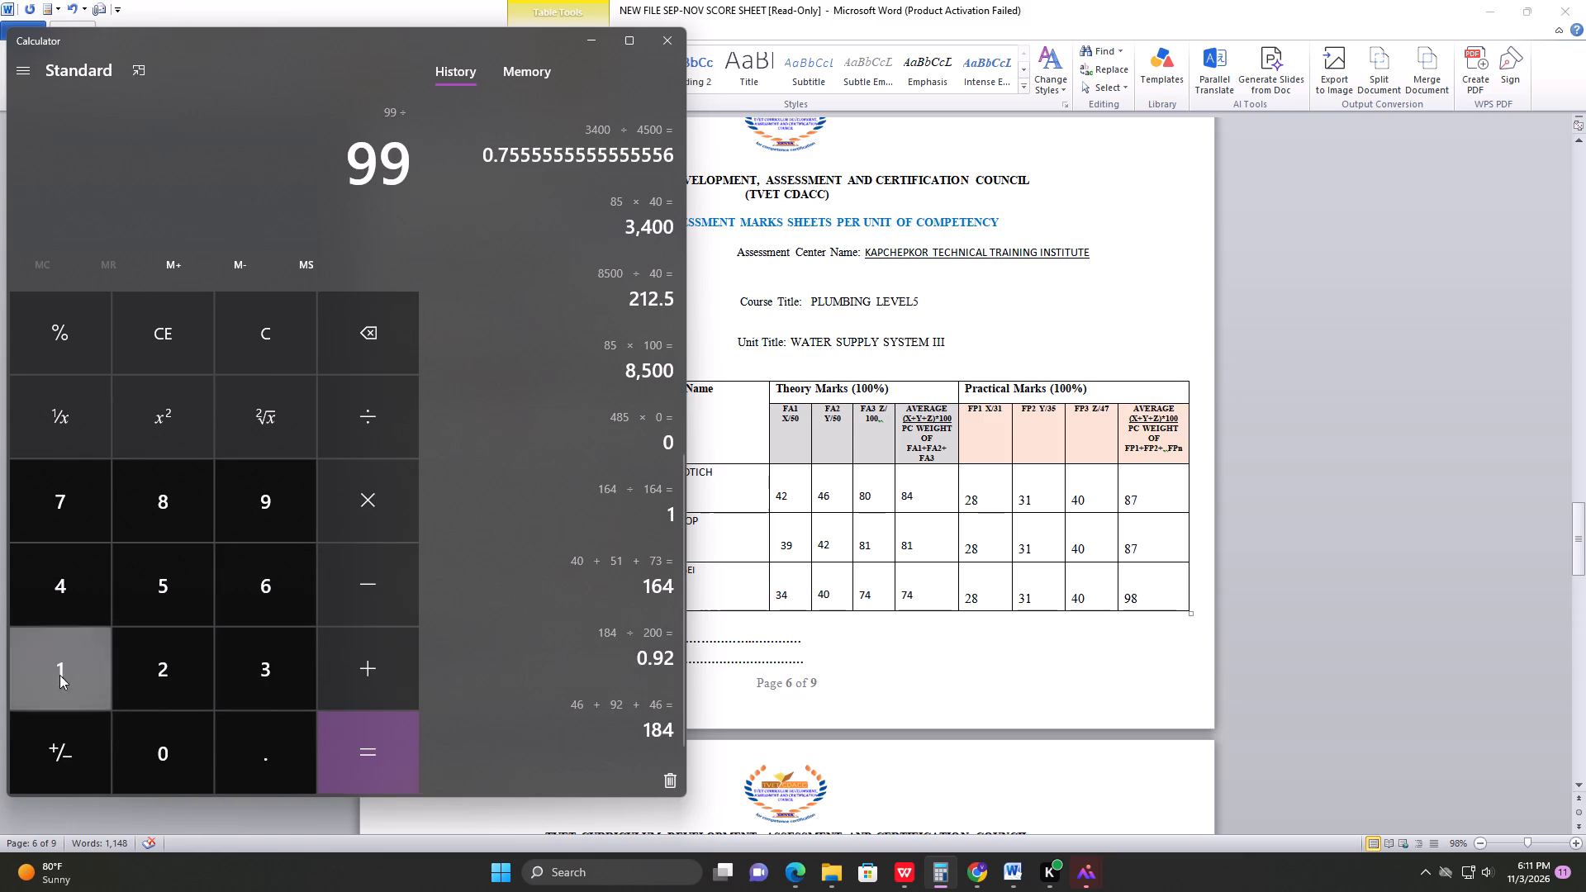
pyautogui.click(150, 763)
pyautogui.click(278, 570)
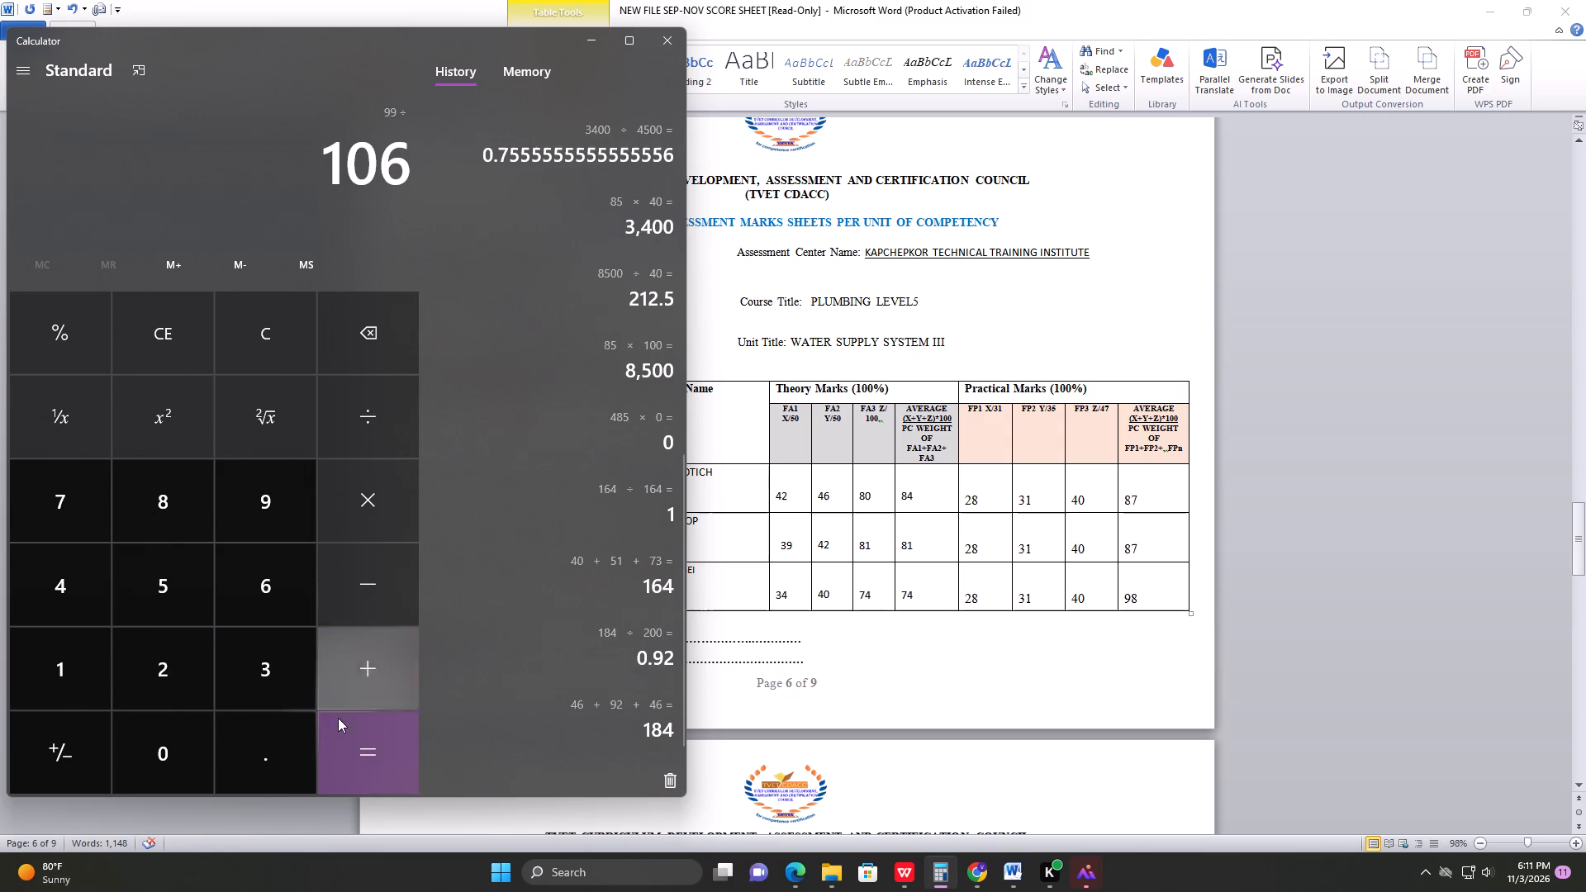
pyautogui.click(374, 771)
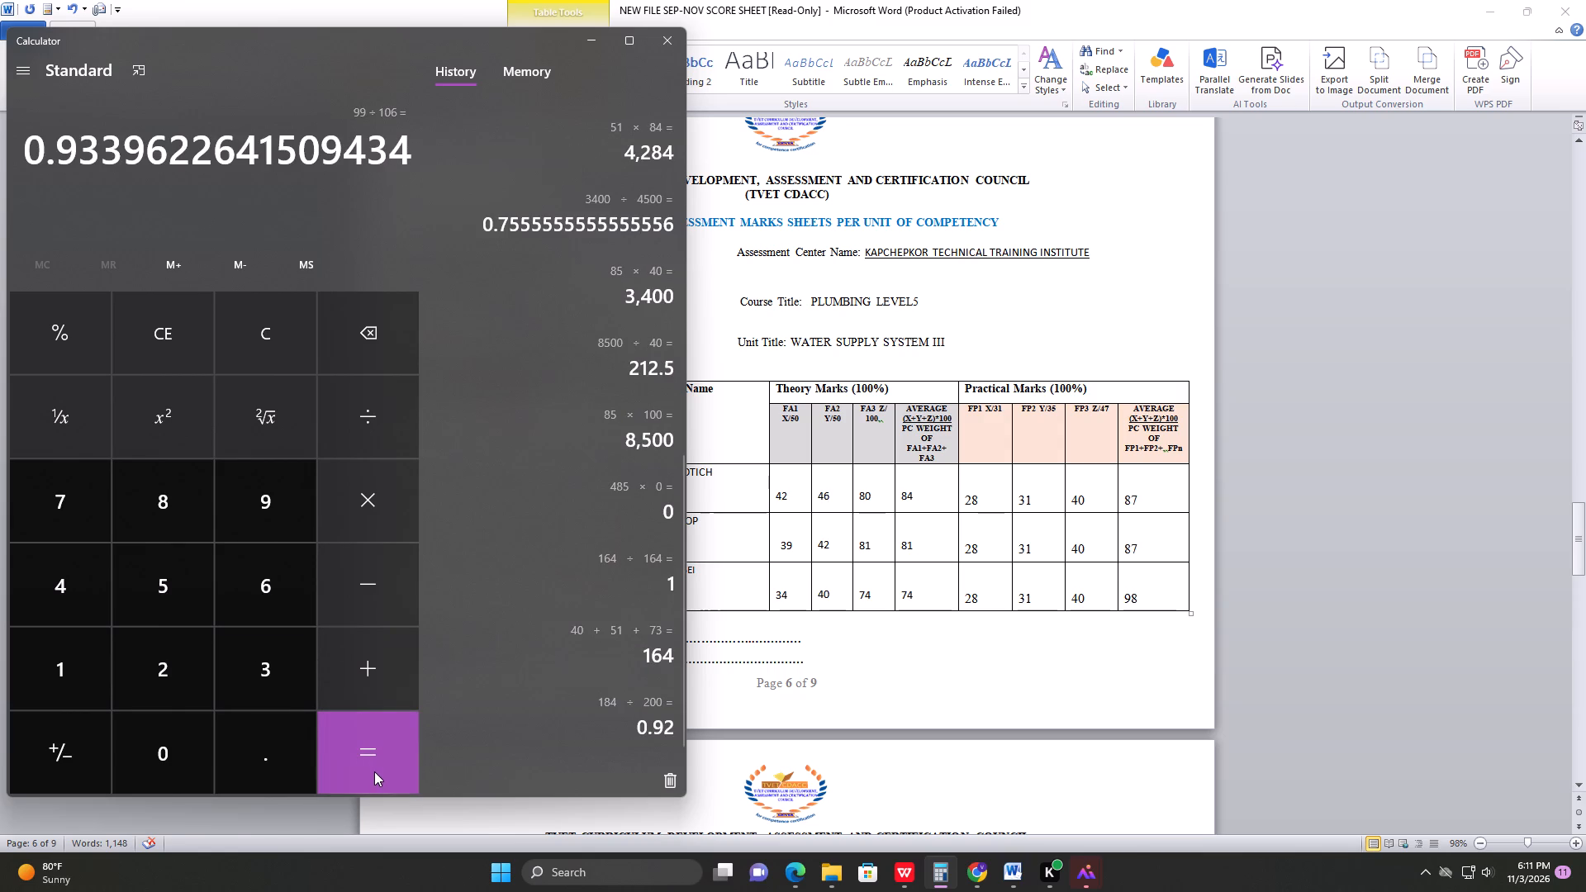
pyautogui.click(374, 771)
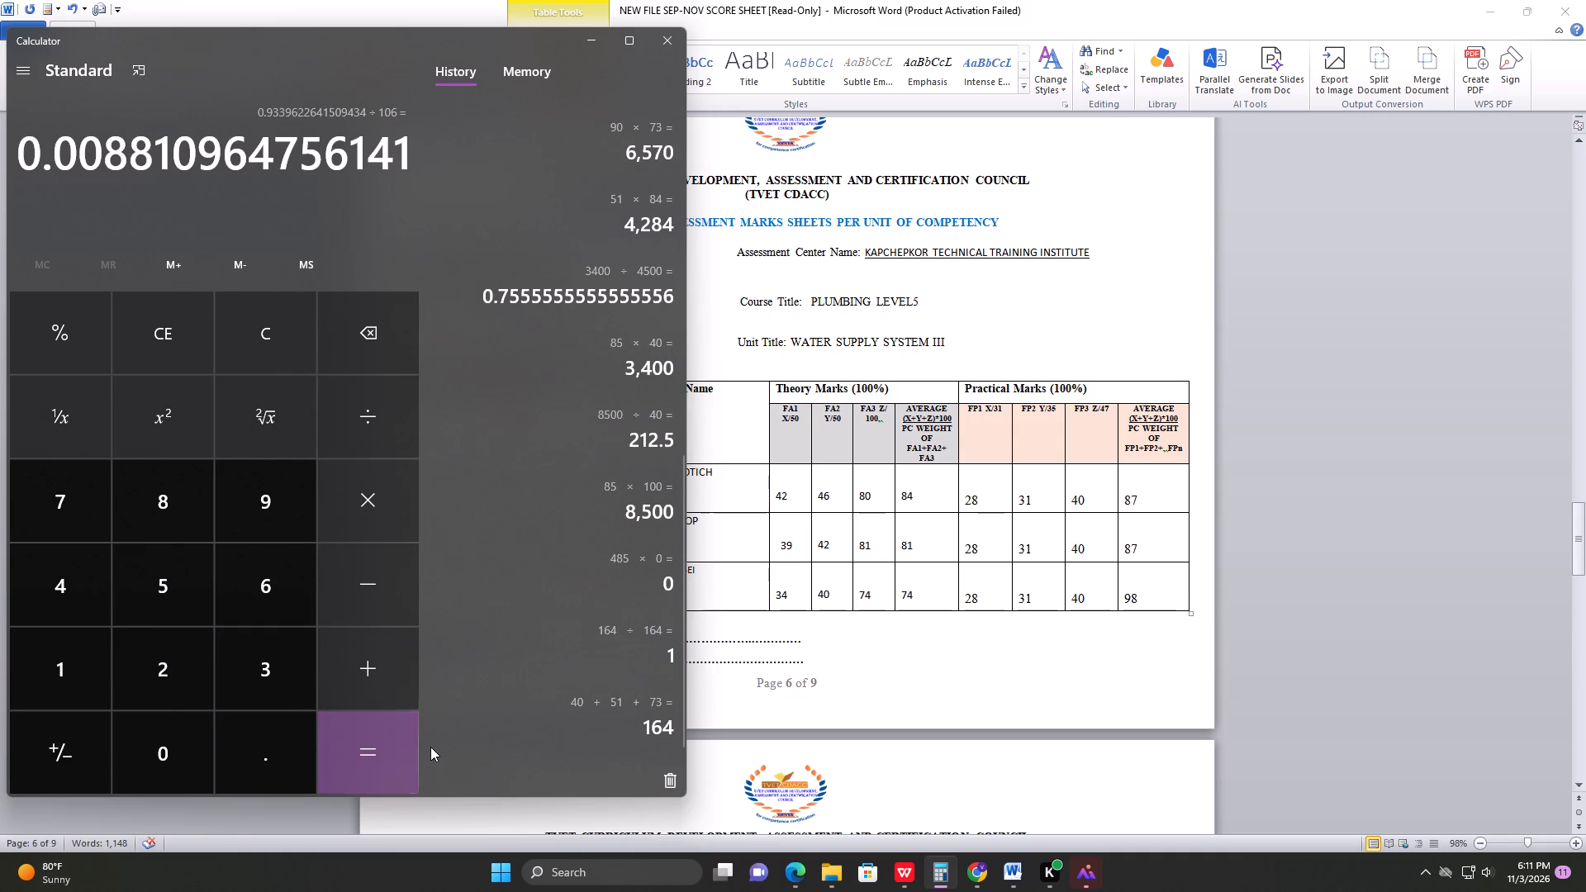
# Clear the calculation and add up the three practical maximum marks as 31 + 35 + 47.
pyautogui.click(366, 339)
pyautogui.click(355, 364)
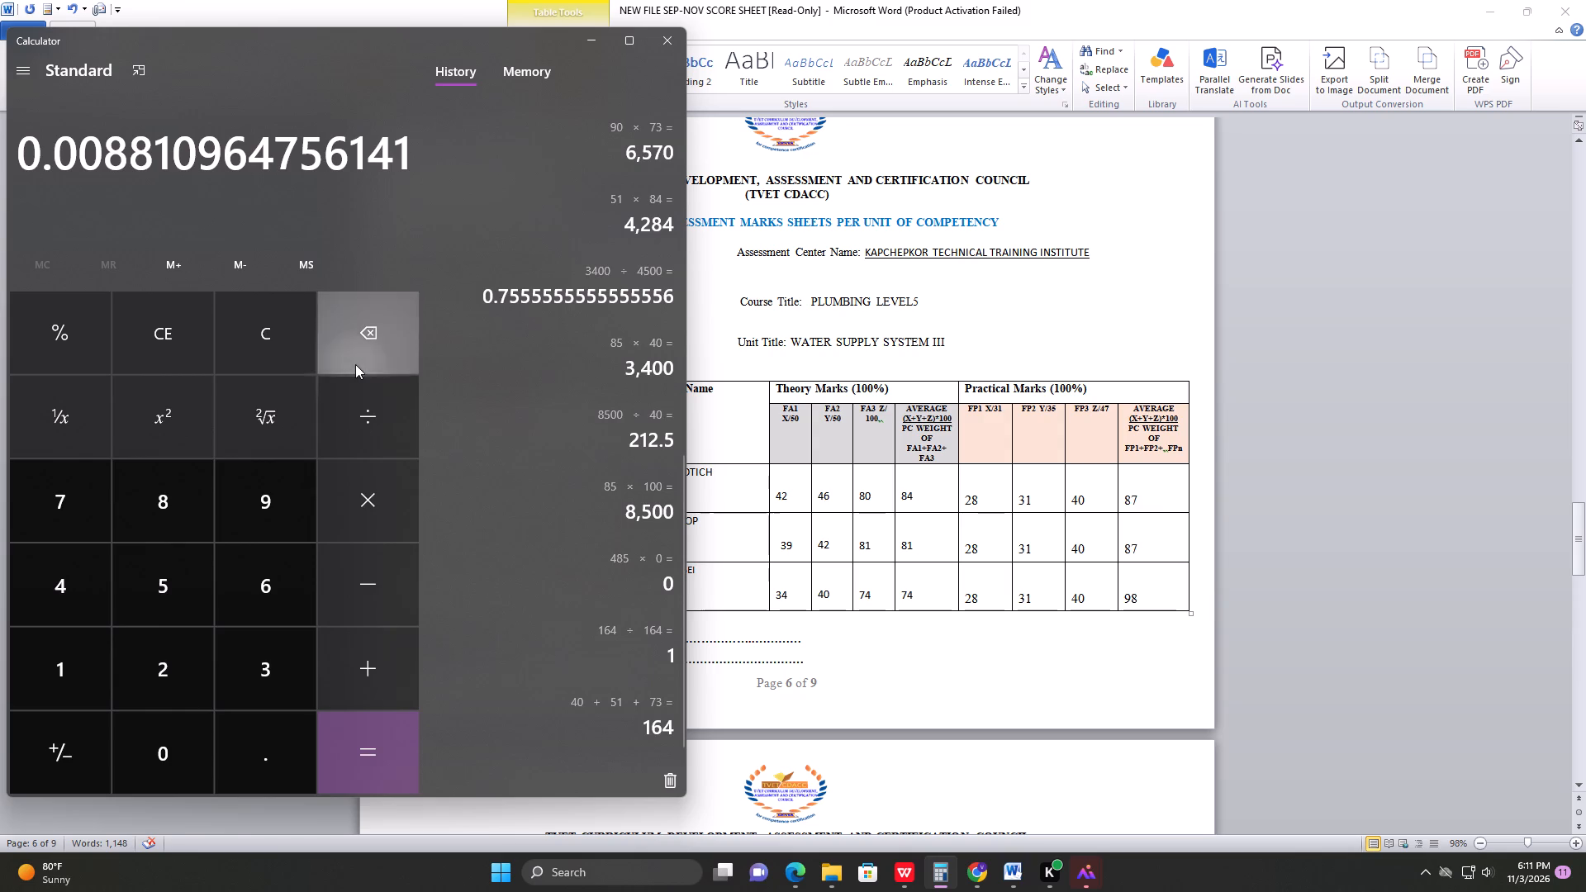
pyautogui.click(175, 688)
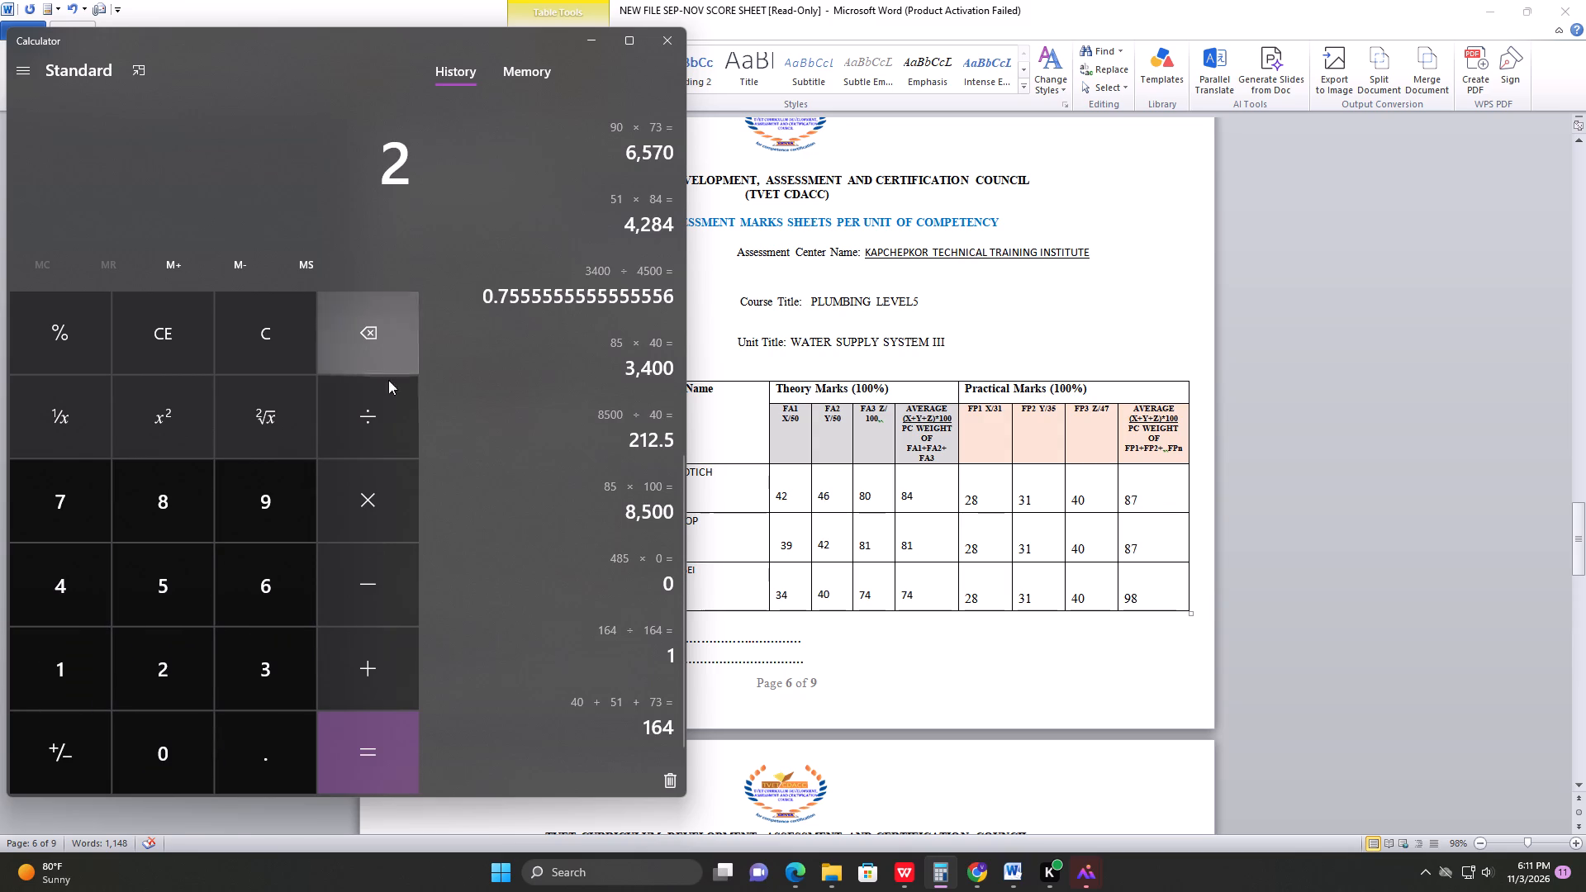
pyautogui.click(368, 331)
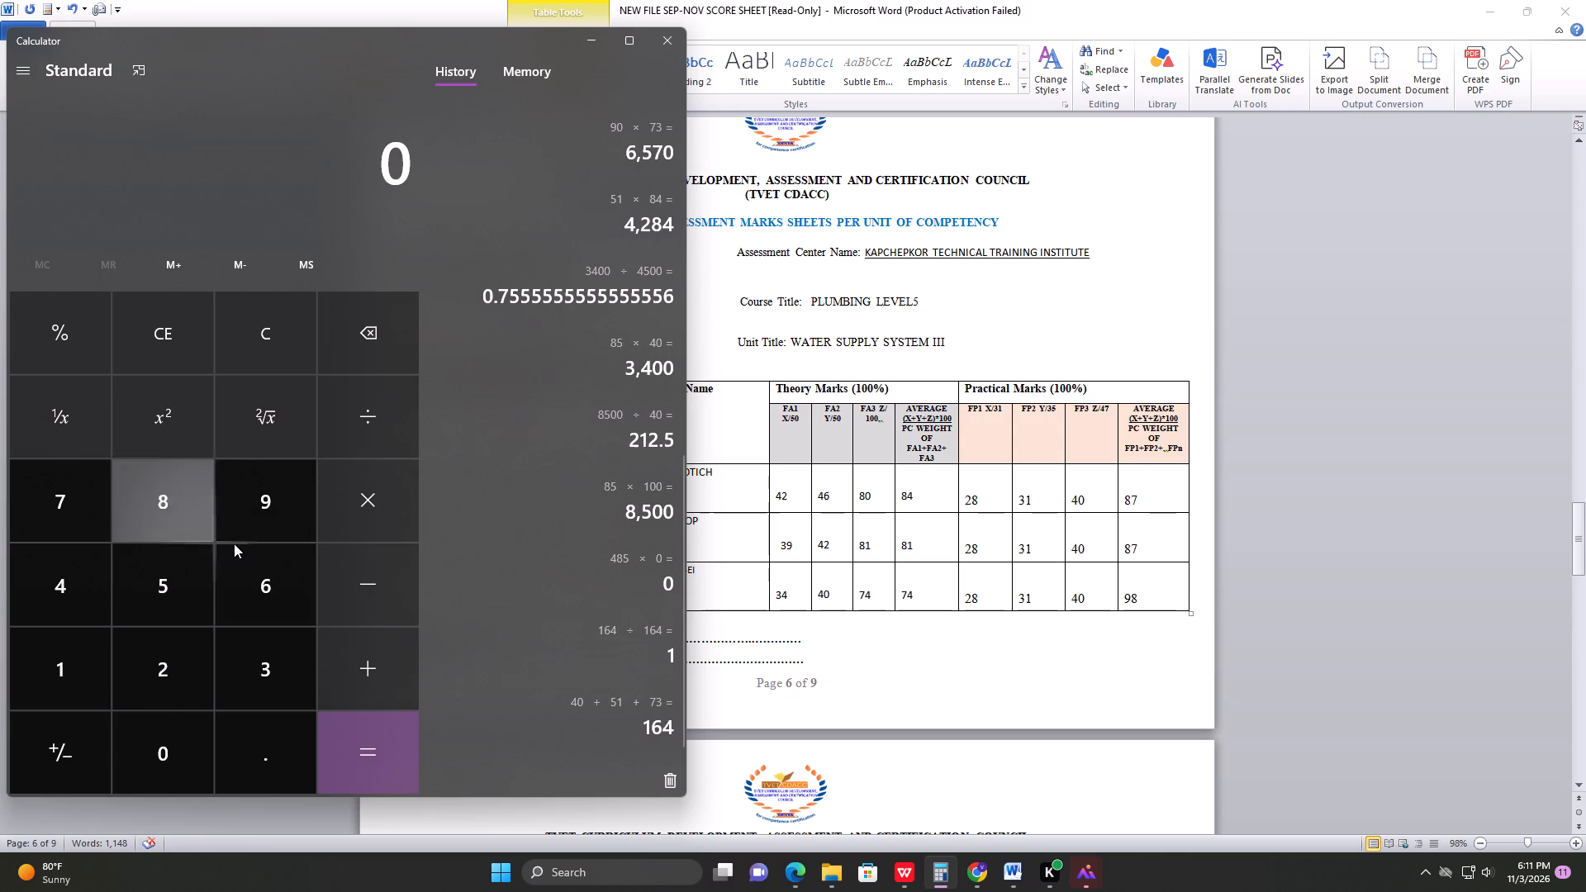
pyautogui.click(254, 667)
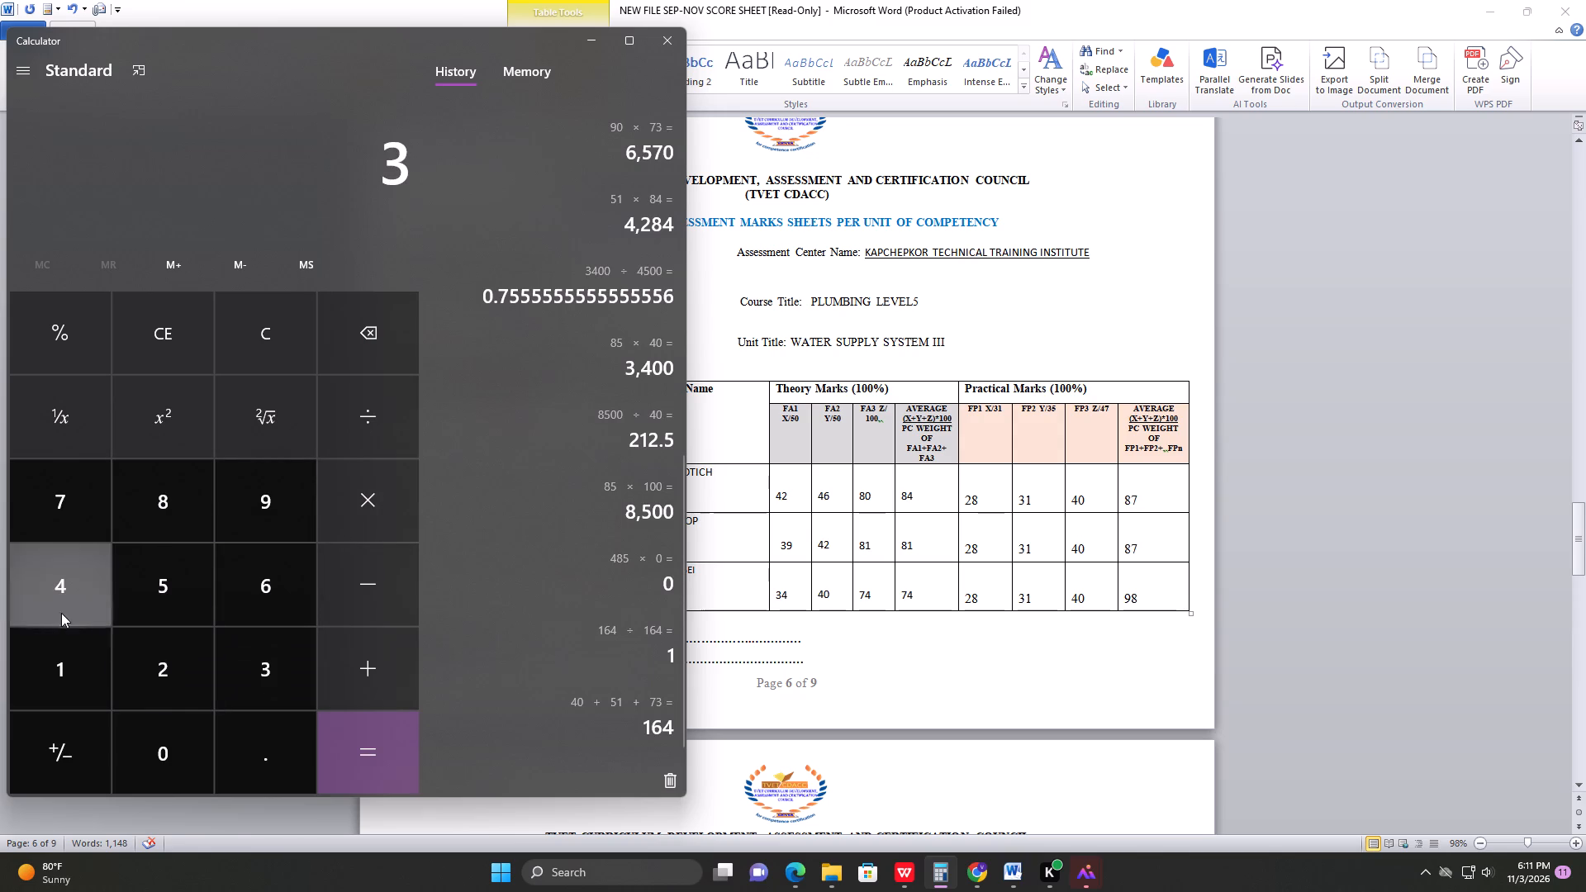
pyautogui.click(59, 644)
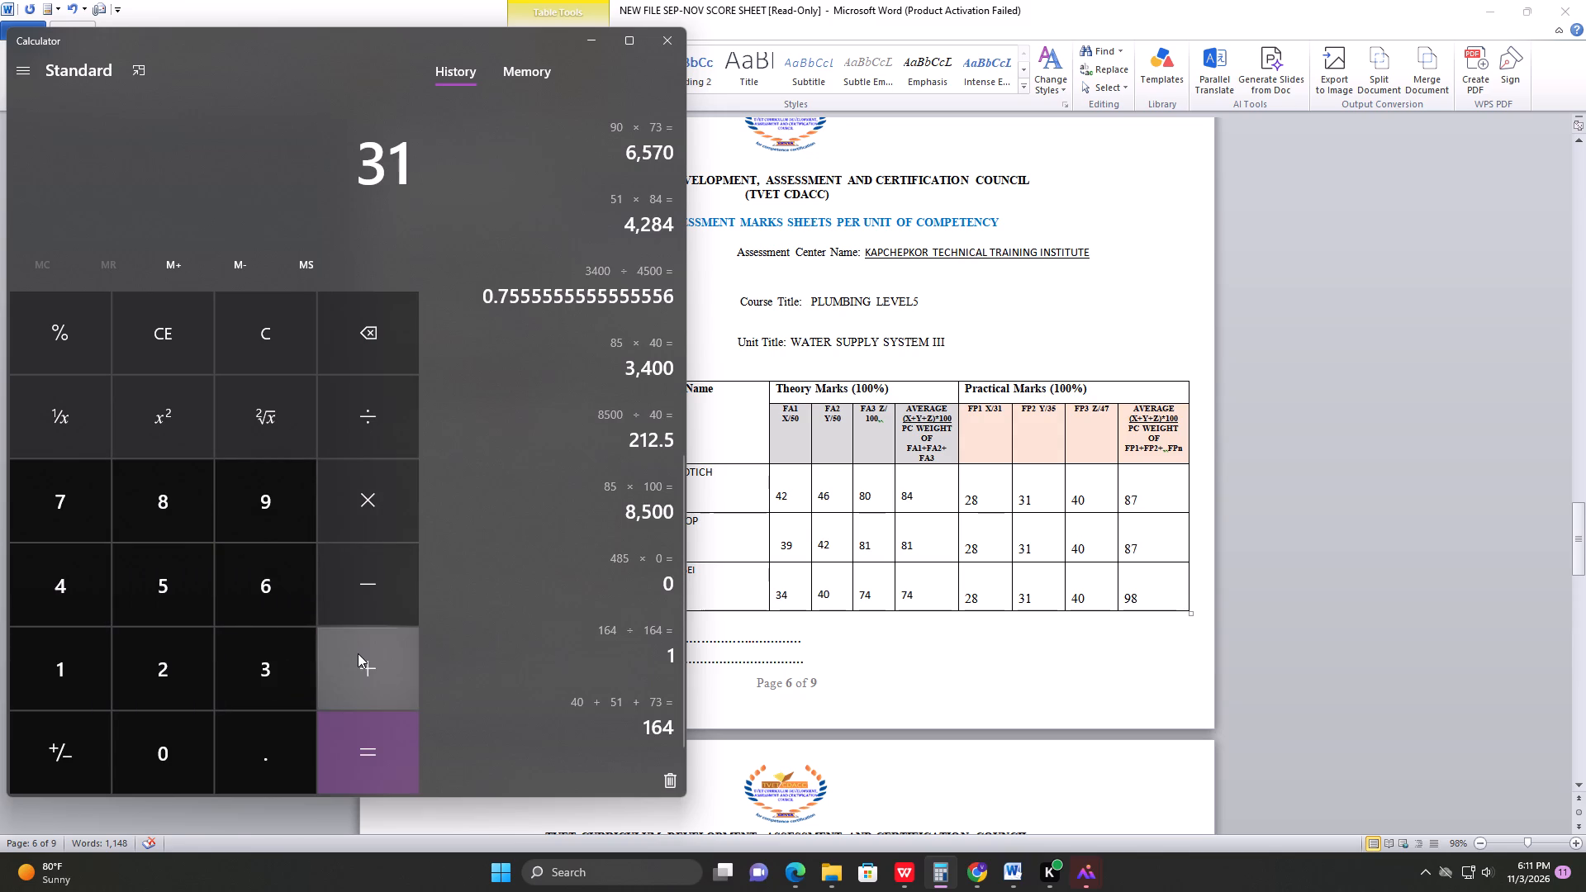
pyautogui.click(359, 653)
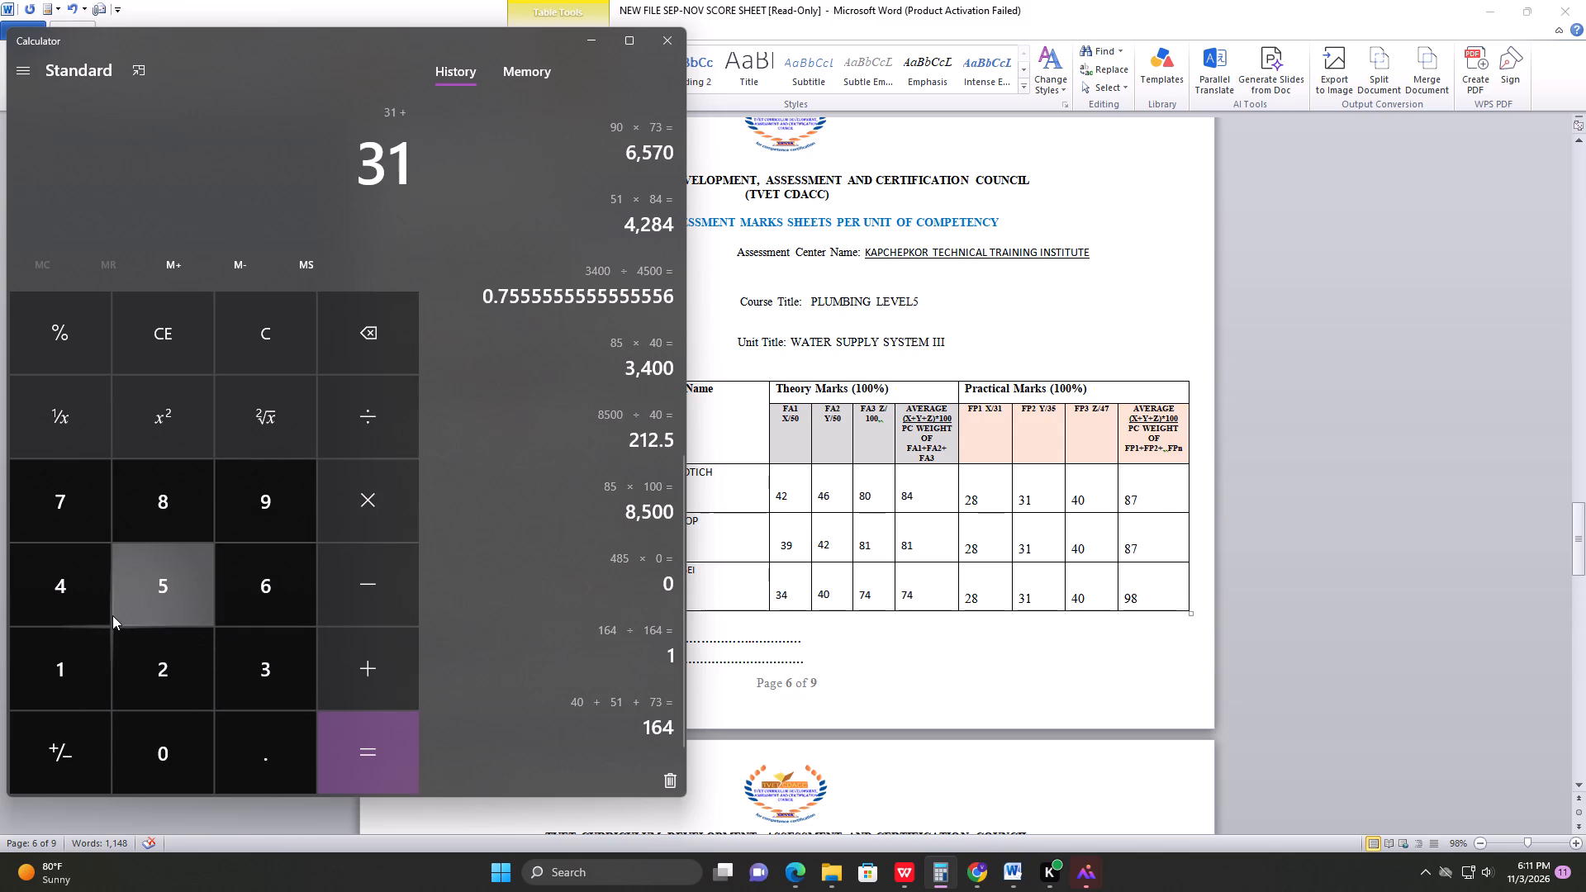
pyautogui.click(268, 656)
pyautogui.click(160, 579)
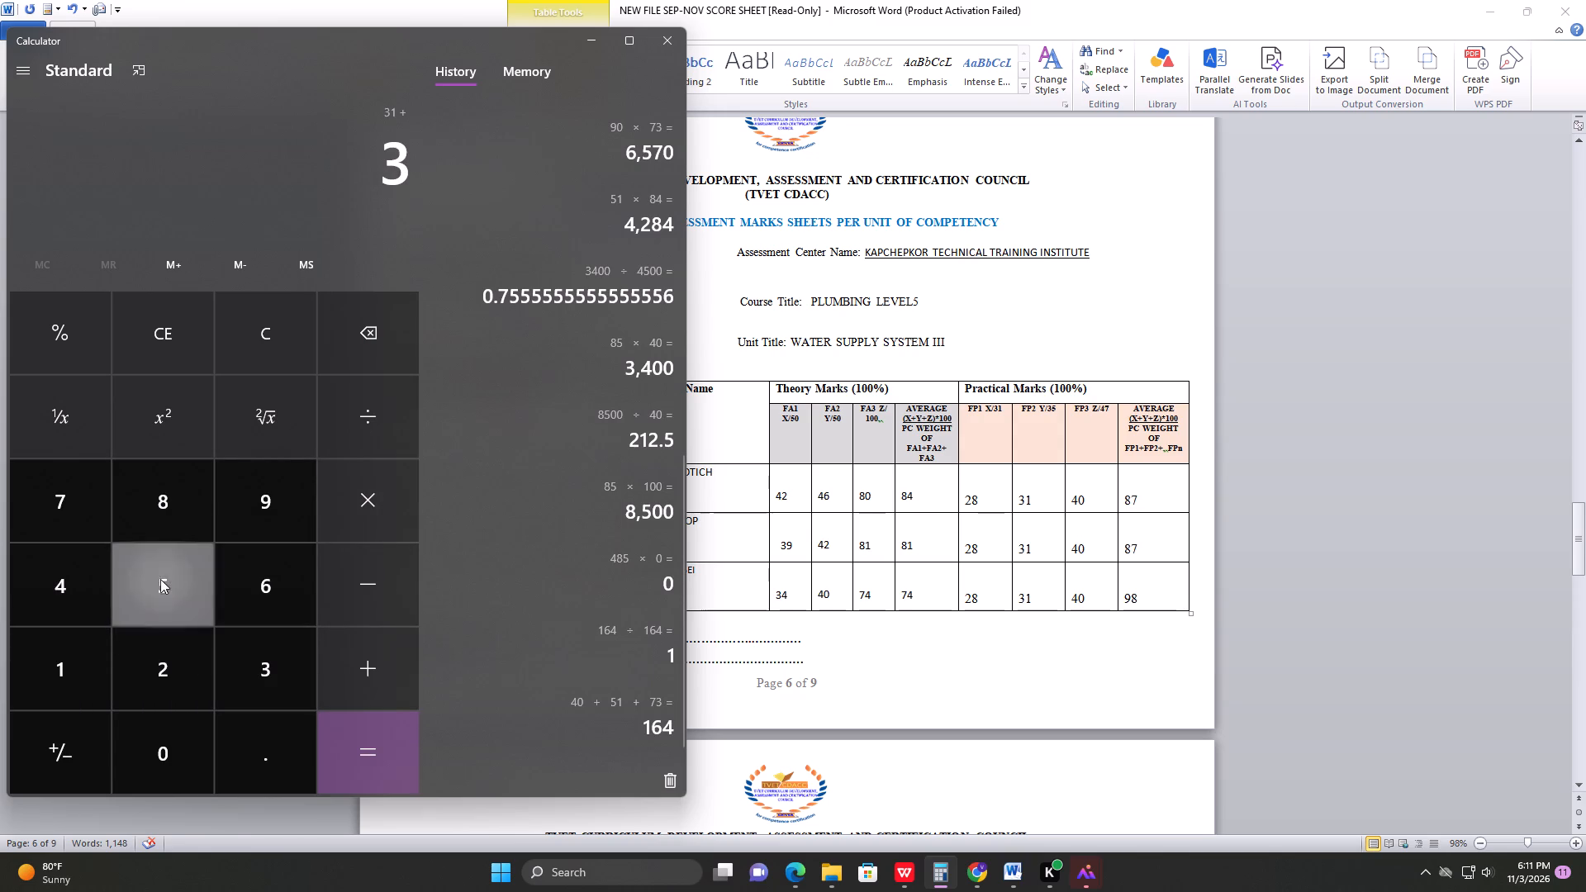
pyautogui.click(358, 649)
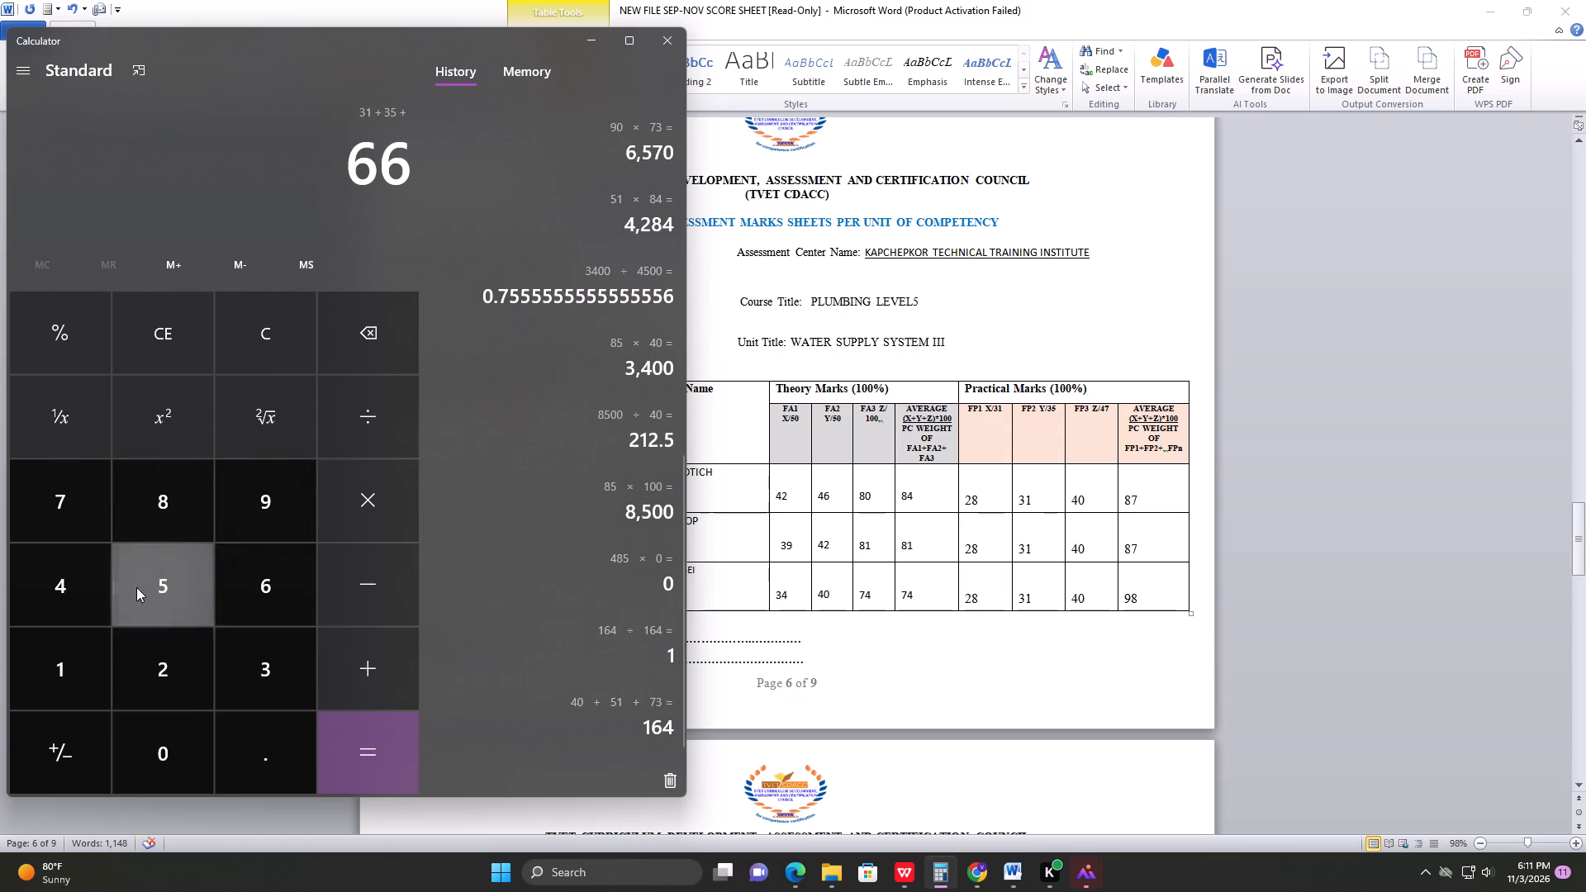
pyautogui.click(78, 595)
pyautogui.click(63, 521)
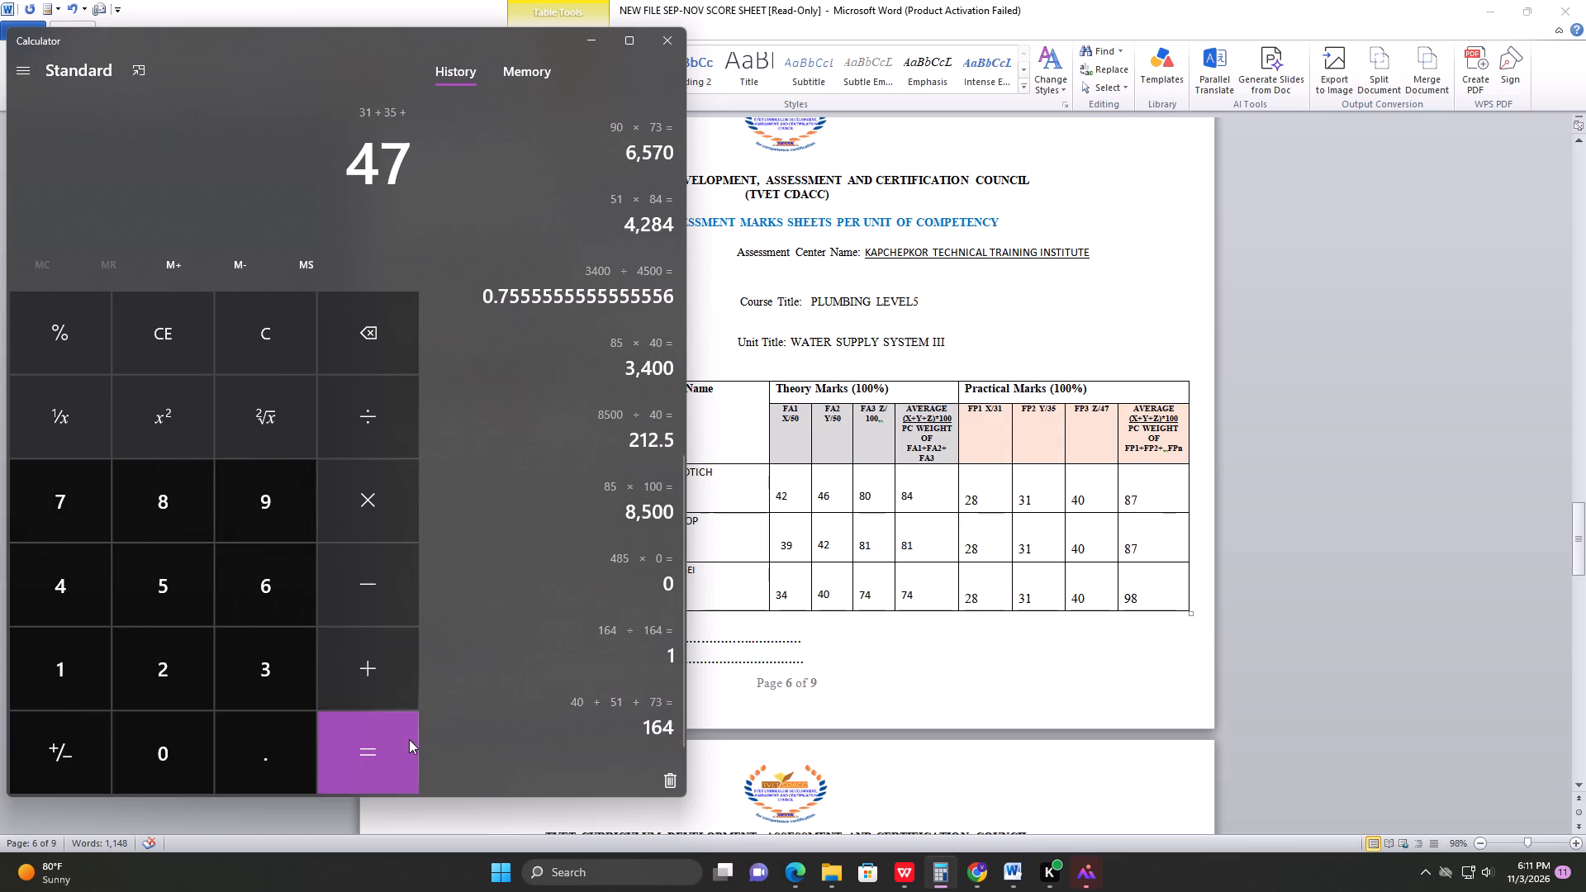
pyautogui.click(396, 746)
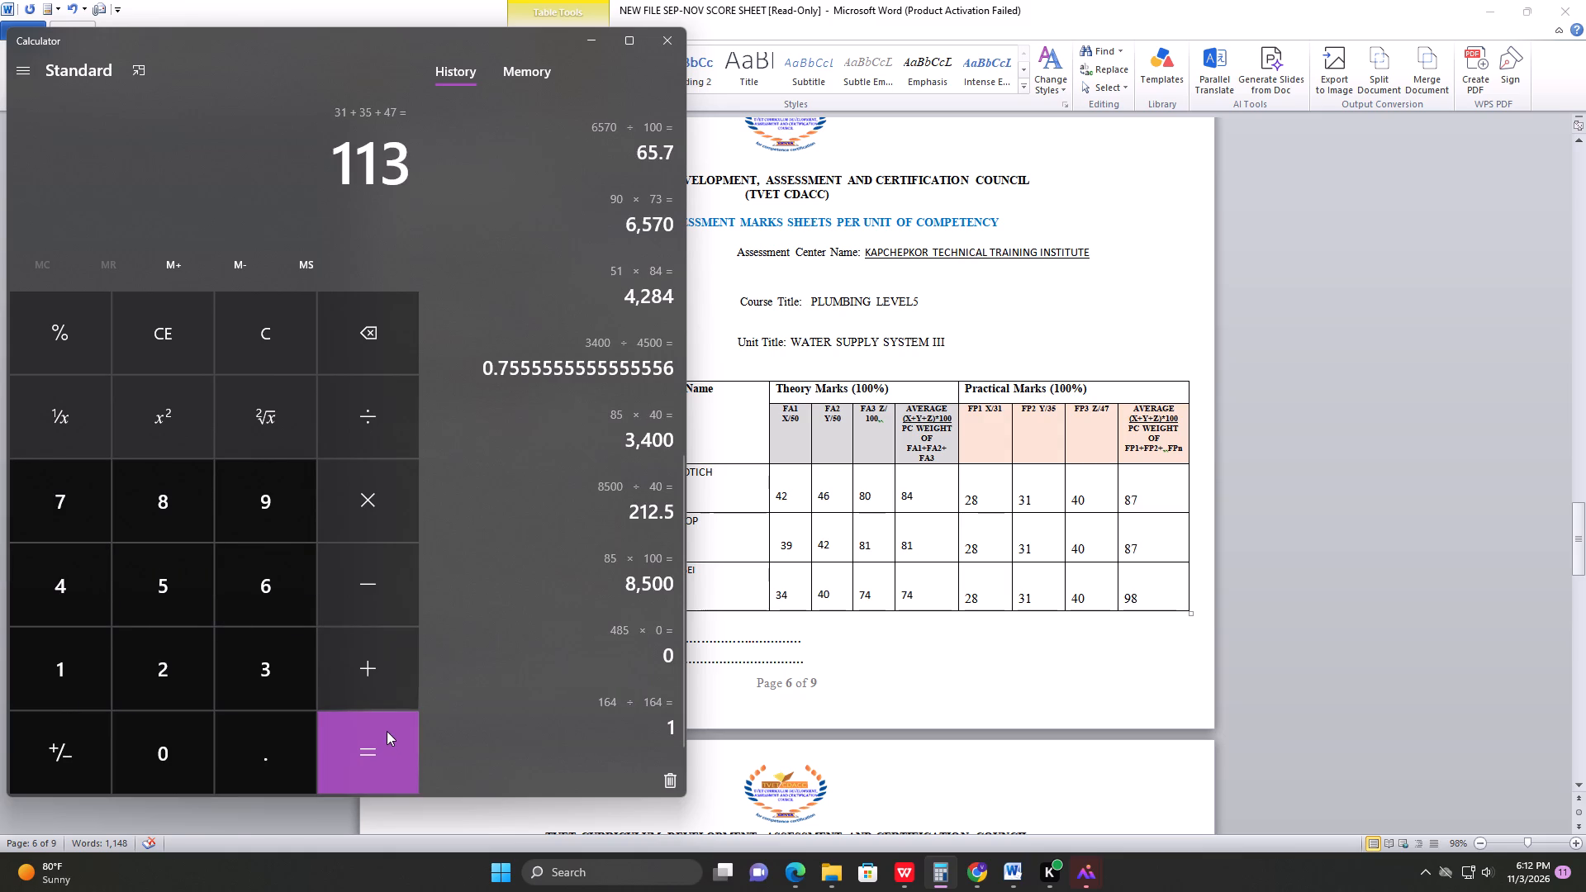
# Divide the candidate's practical total of 99 by the combined maximum of 113.
pyautogui.click(370, 330)
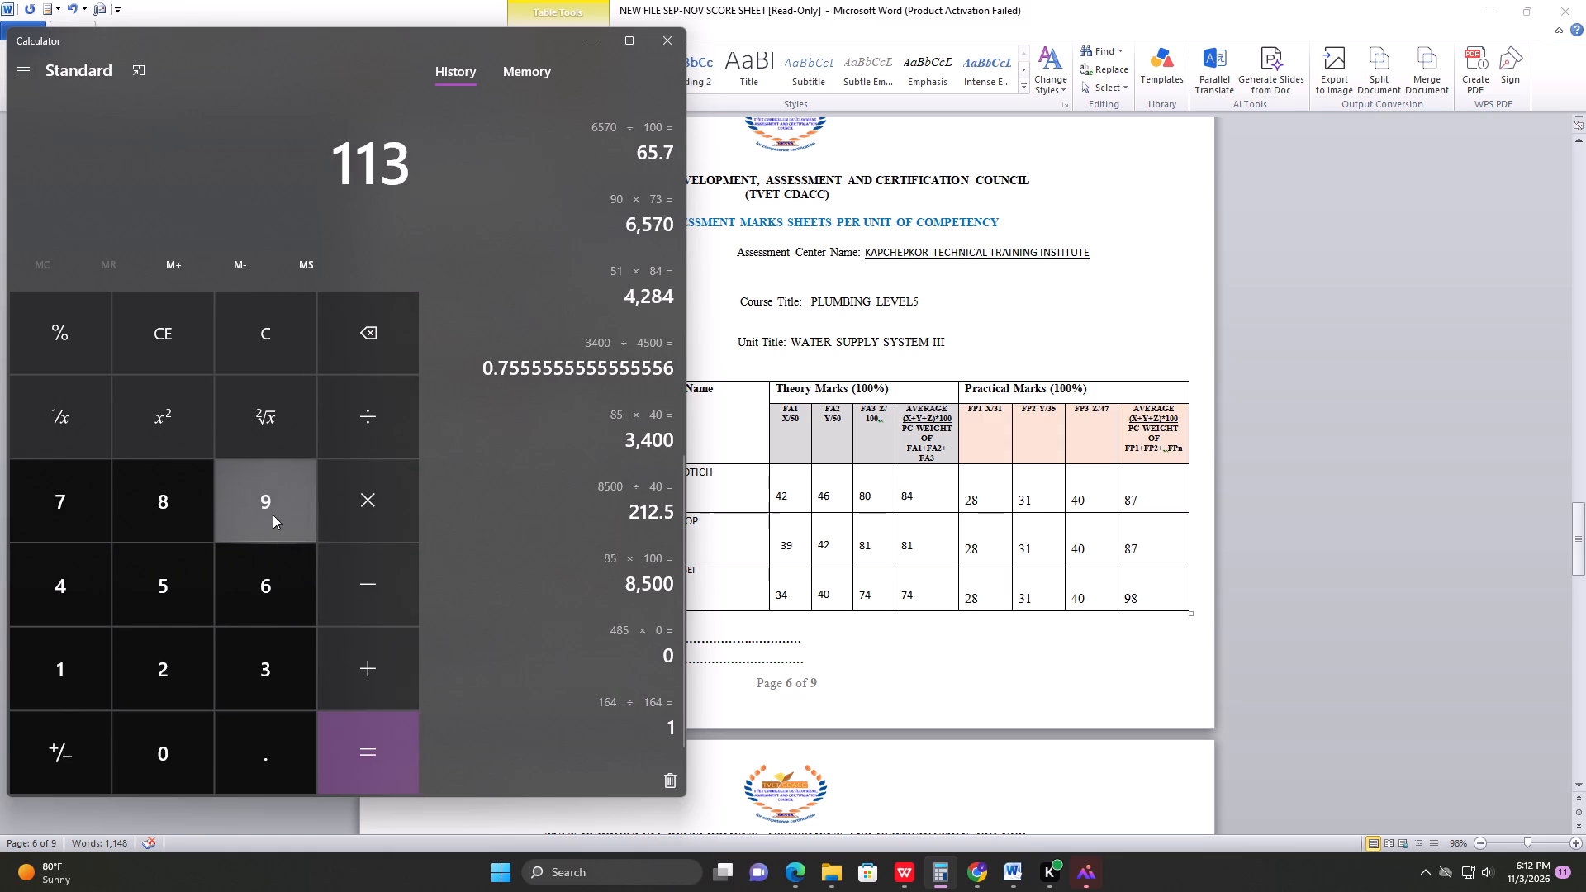
pyautogui.doubleClick(272, 513)
pyautogui.click(387, 429)
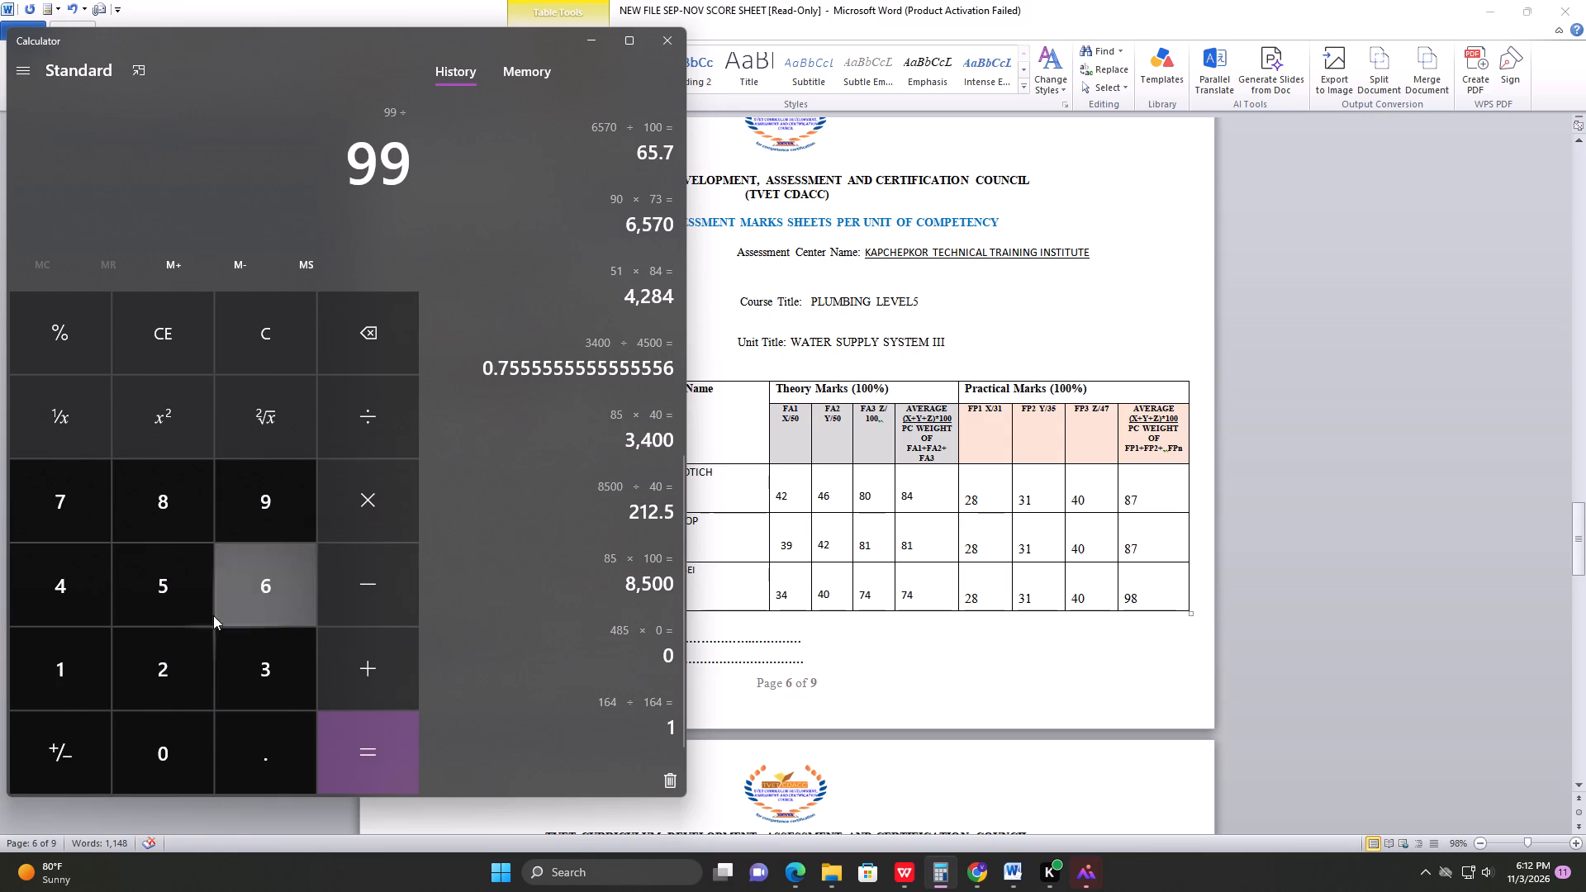
pyautogui.doubleClick(86, 668)
pyautogui.click(268, 683)
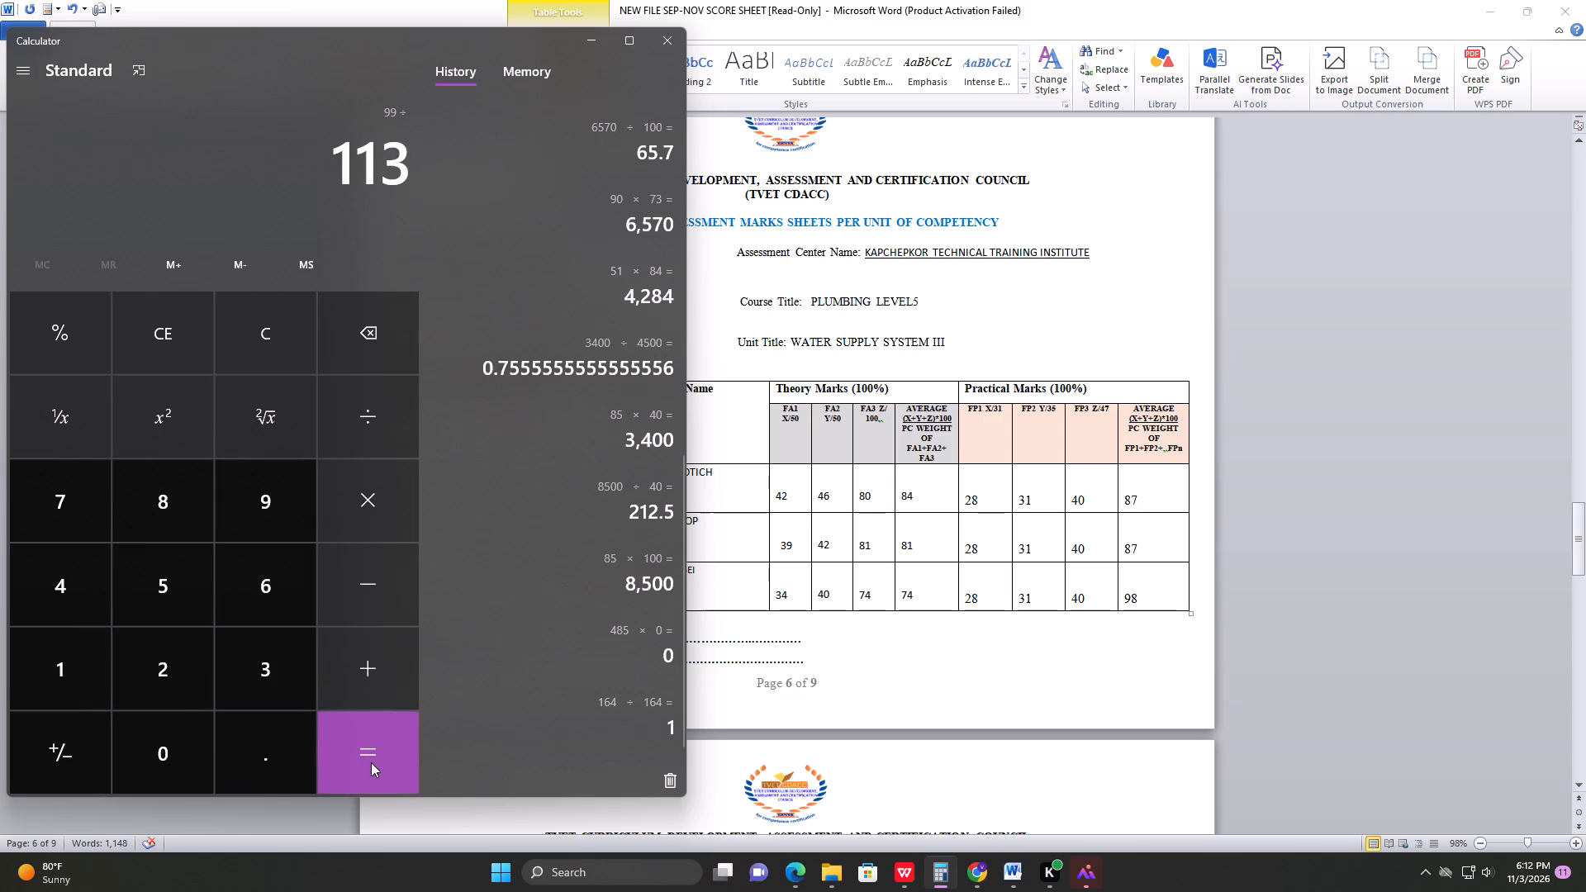
pyautogui.click(370, 761)
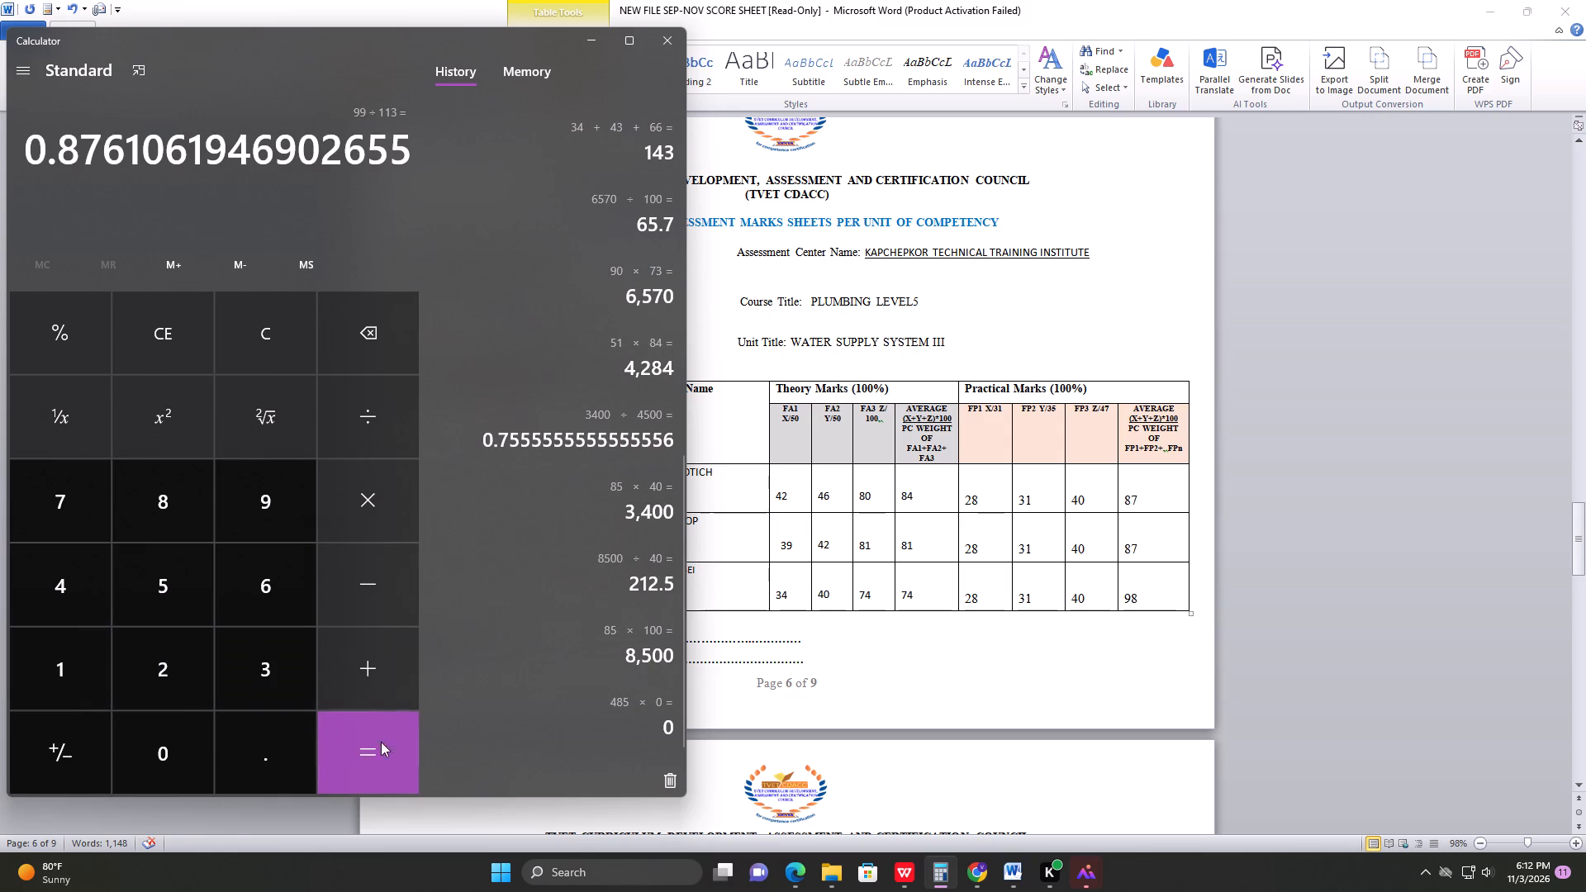
# Switch back to the Word score sheet and set the third candidate's practical average to 87 for Water Supply System III.
pyautogui.click(1136, 591)
pyautogui.click(1137, 601)
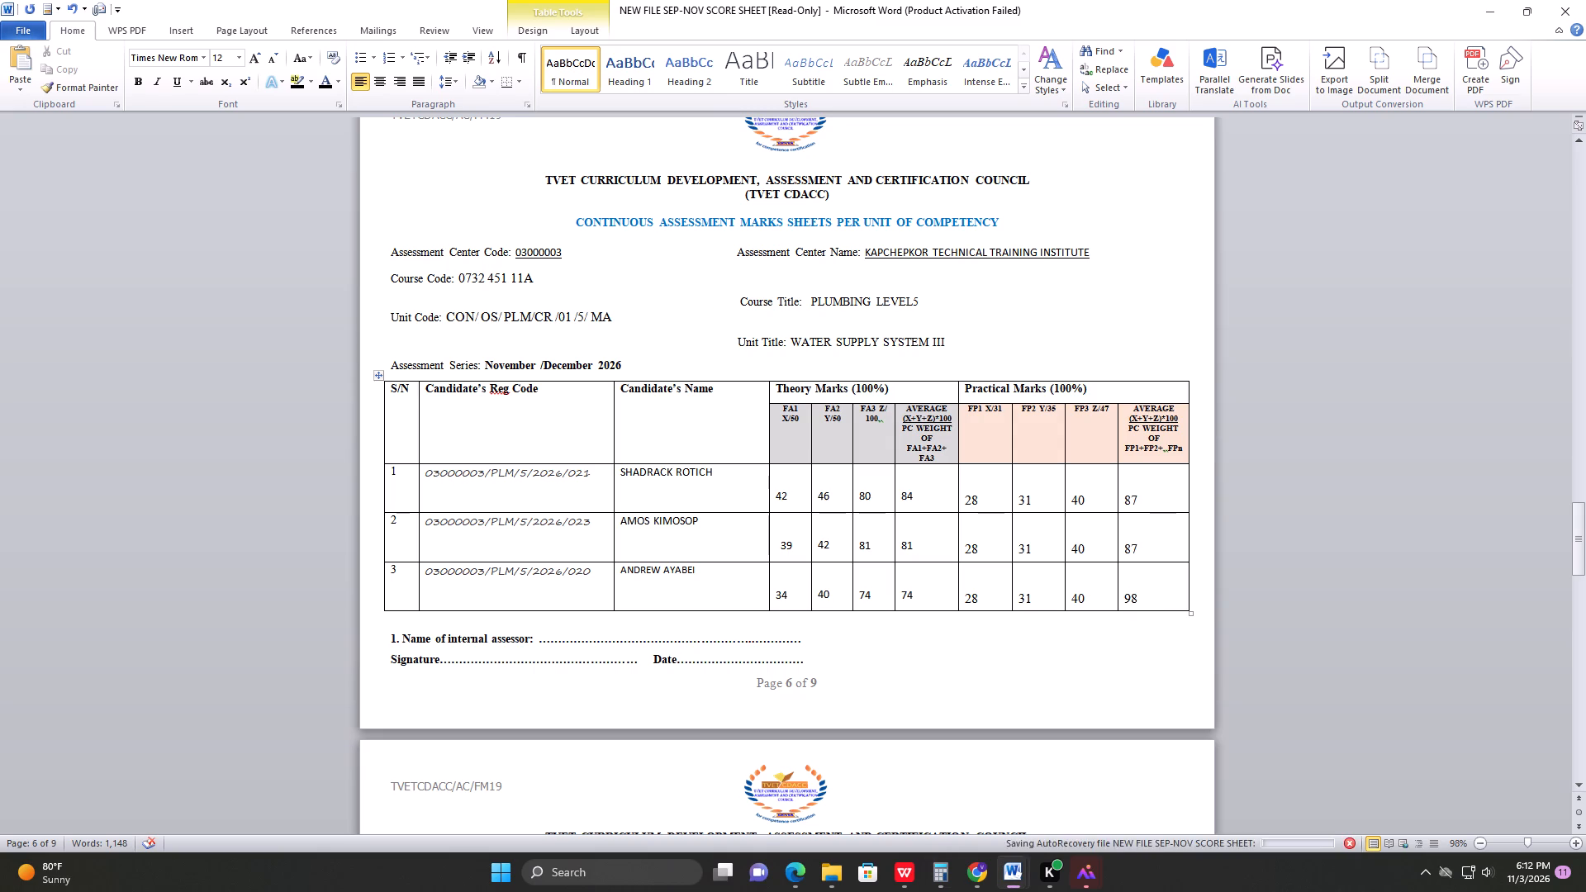
pyautogui.press('BackSpace')
pyautogui.press('BackSpace')
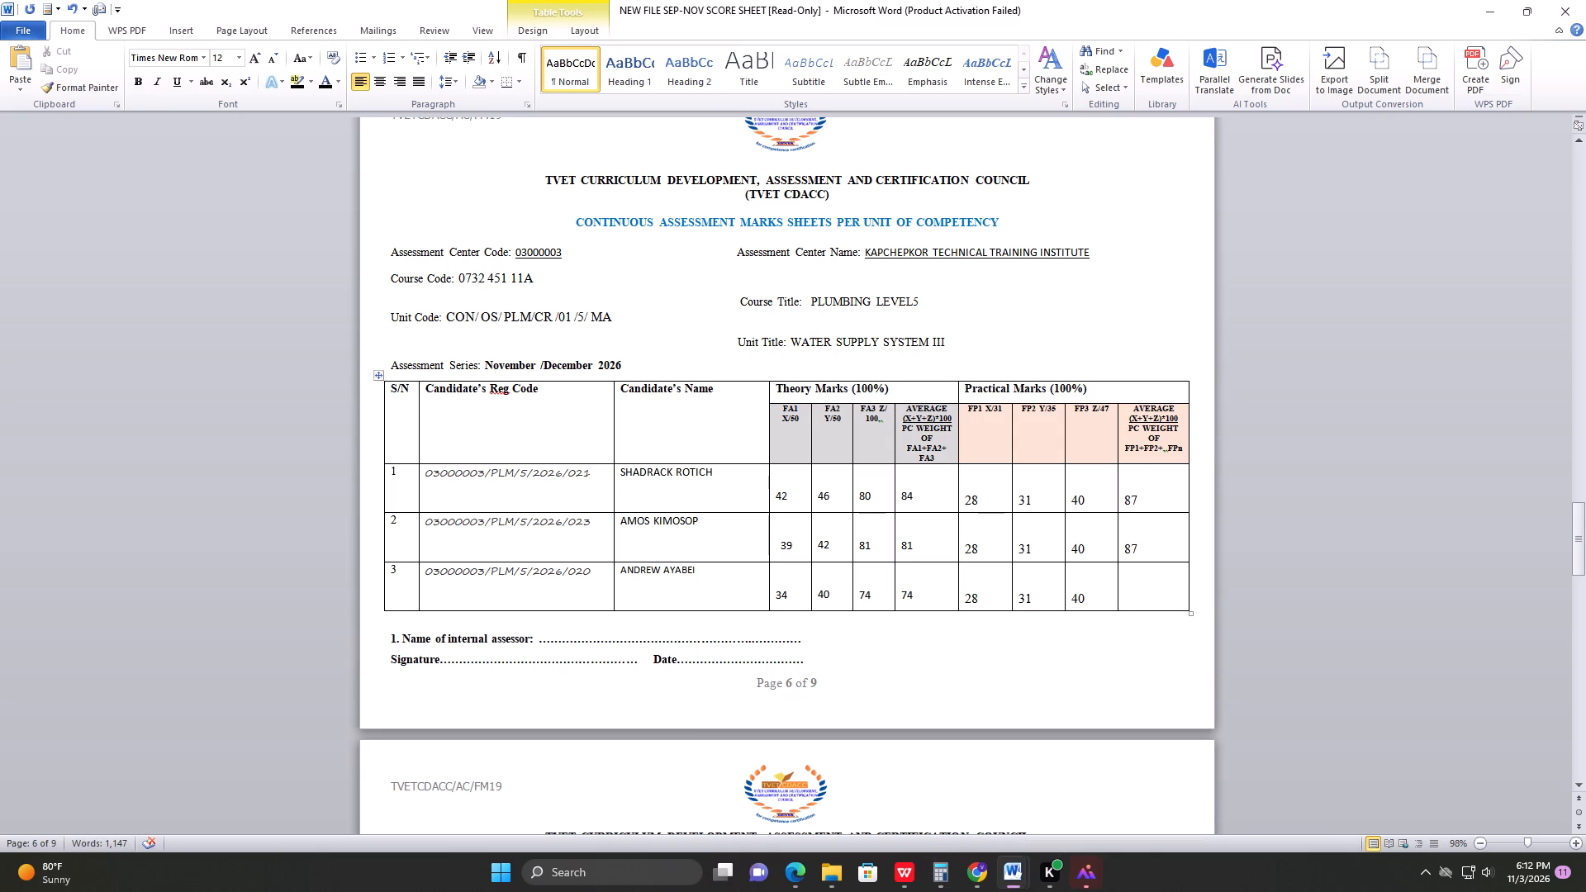
pyautogui.write('87')
# In the Water Supply System III summative marks sheet, set the first candidate's FP1 practical mark to 31.
pyautogui.scroll(-6, 1135, 591)
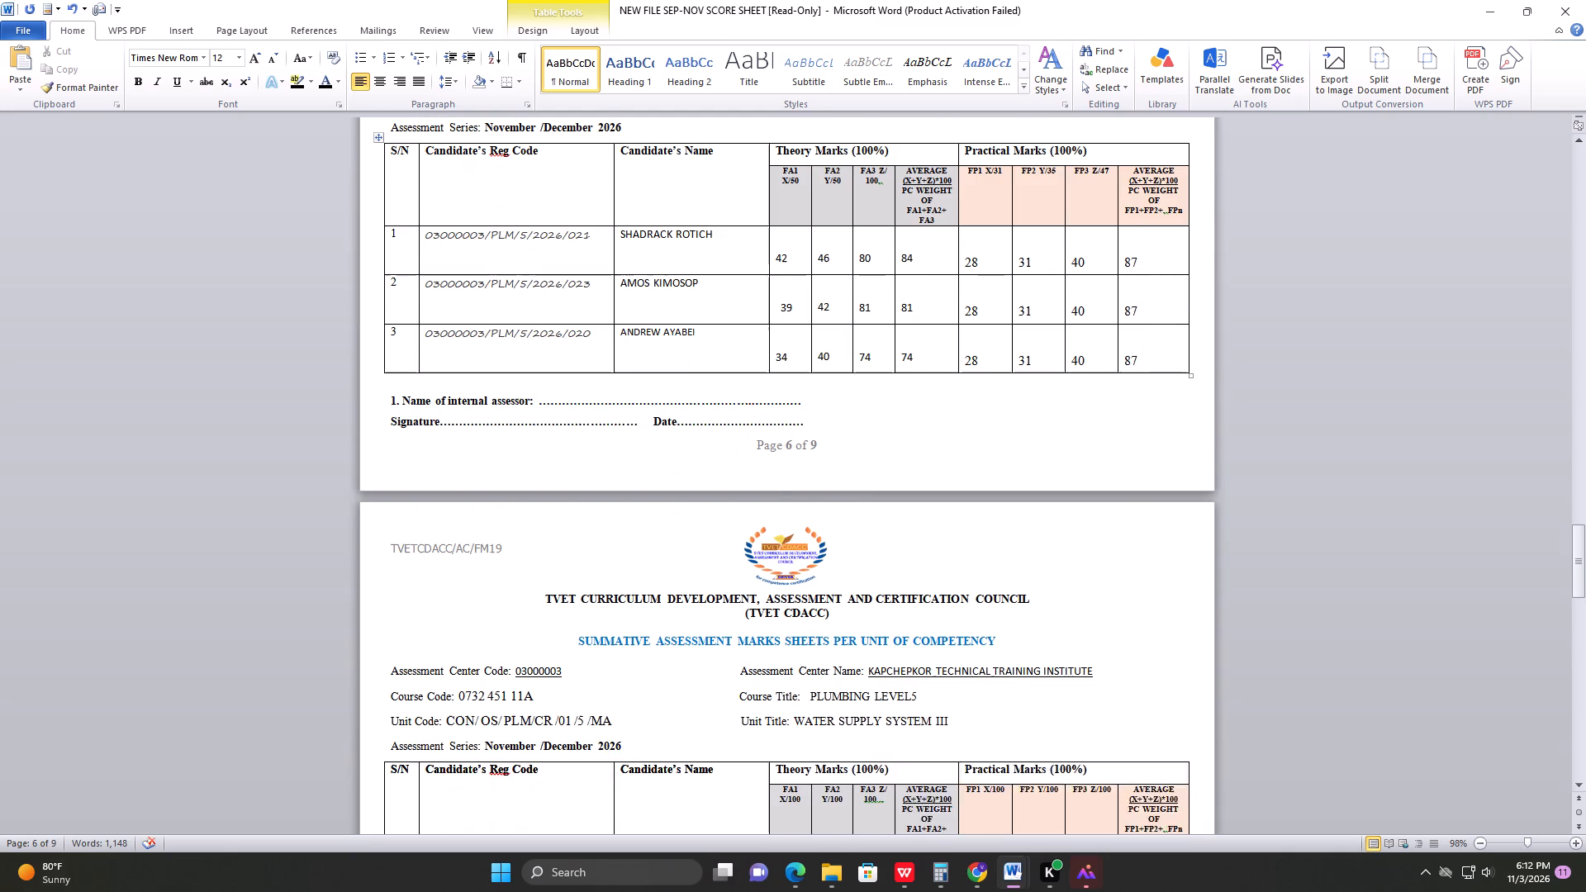
pyautogui.scroll(-7, 1135, 591)
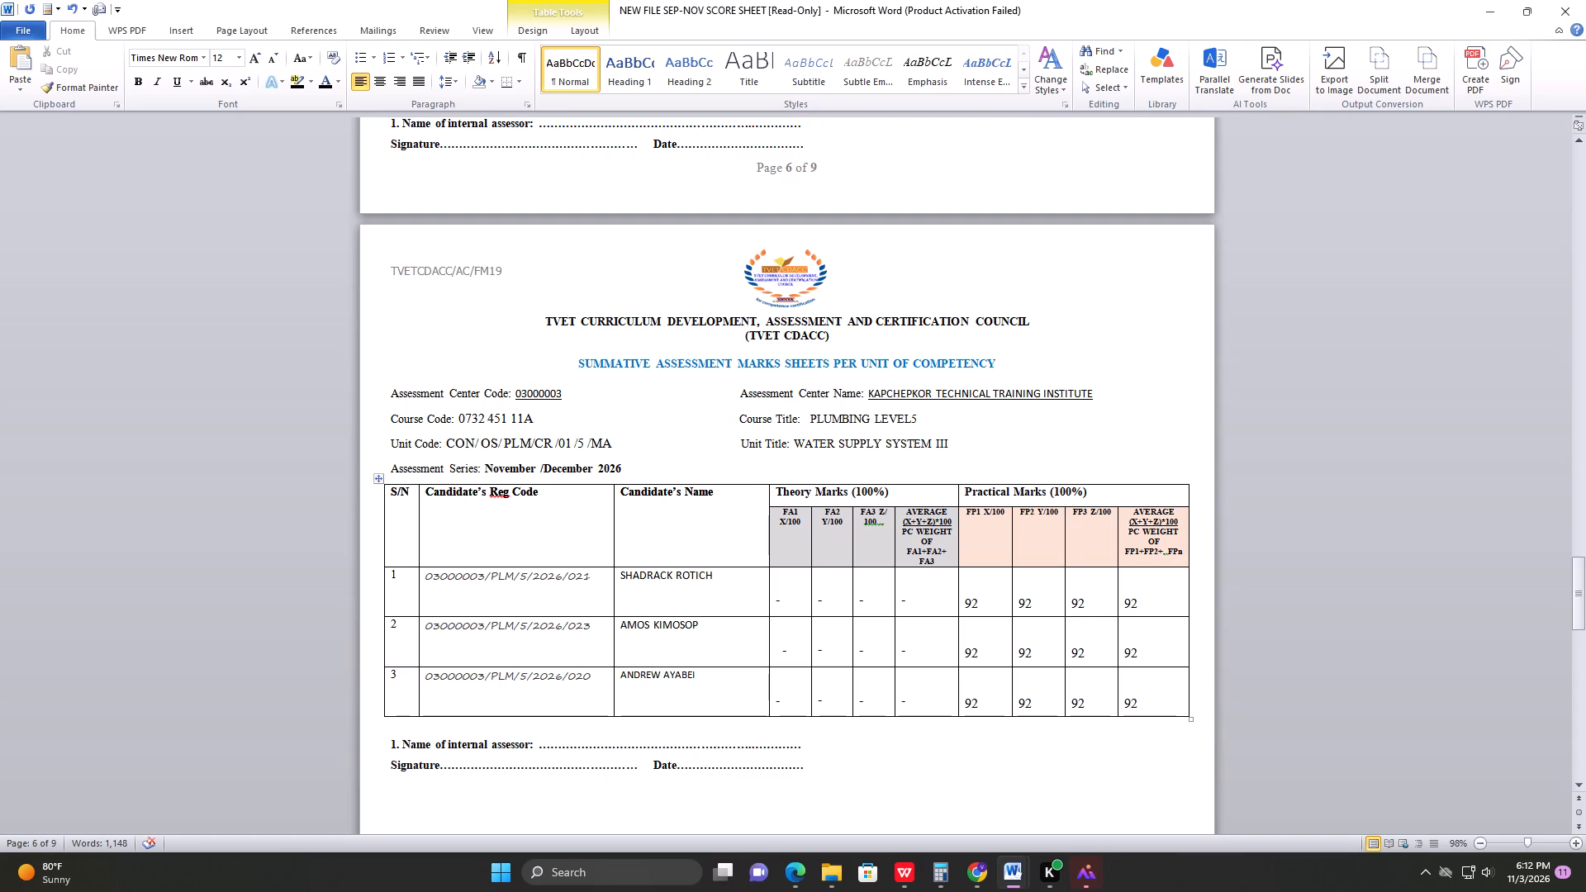
pyautogui.scroll(-3, 770, 602)
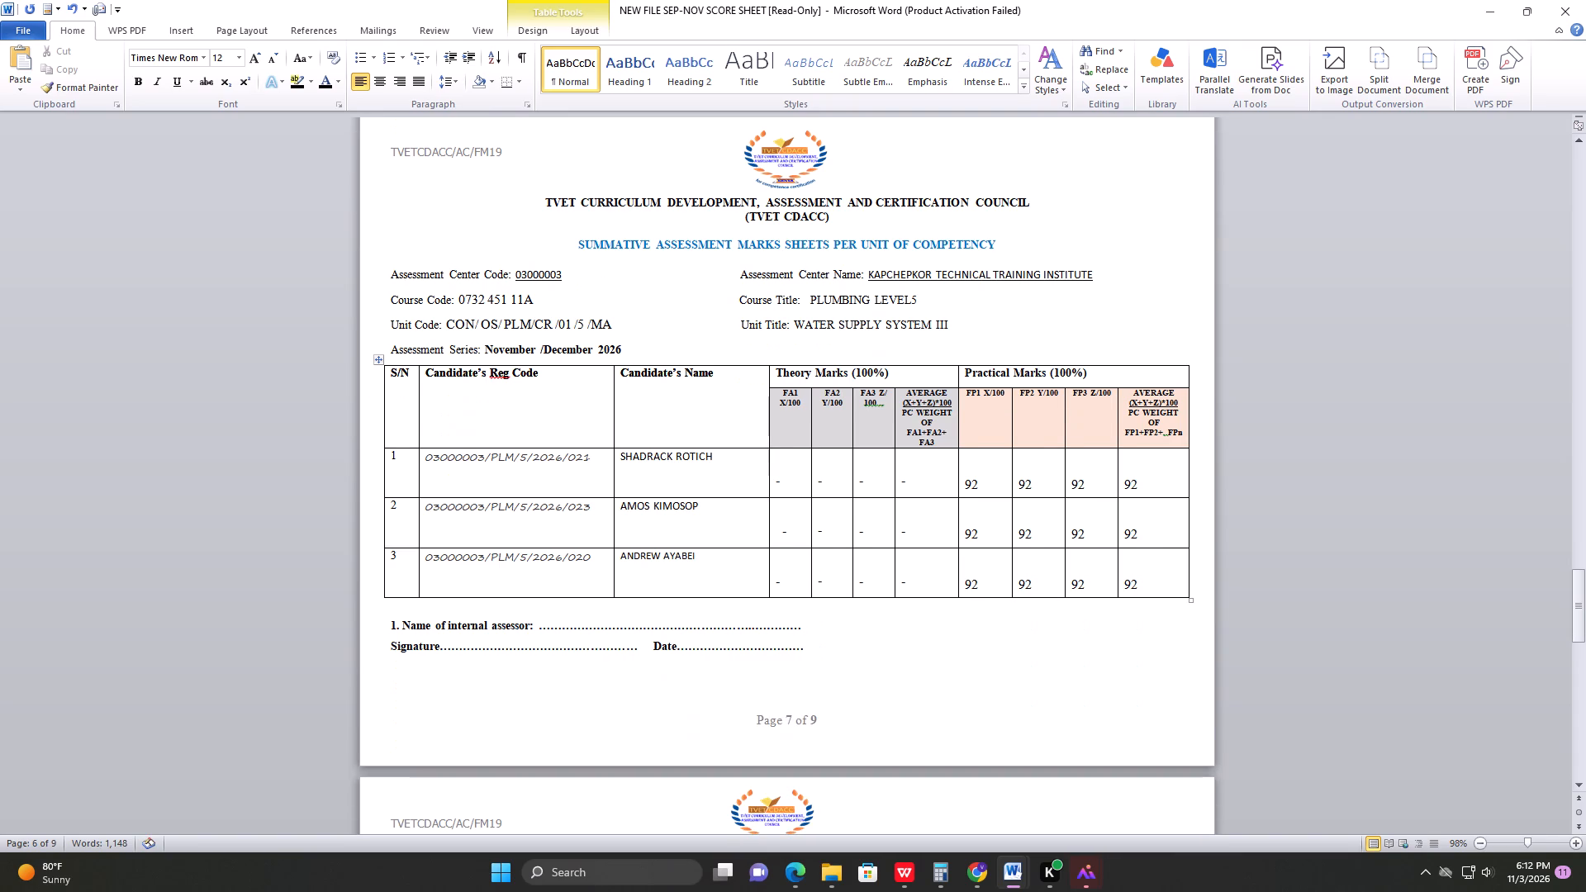
pyautogui.click(981, 484)
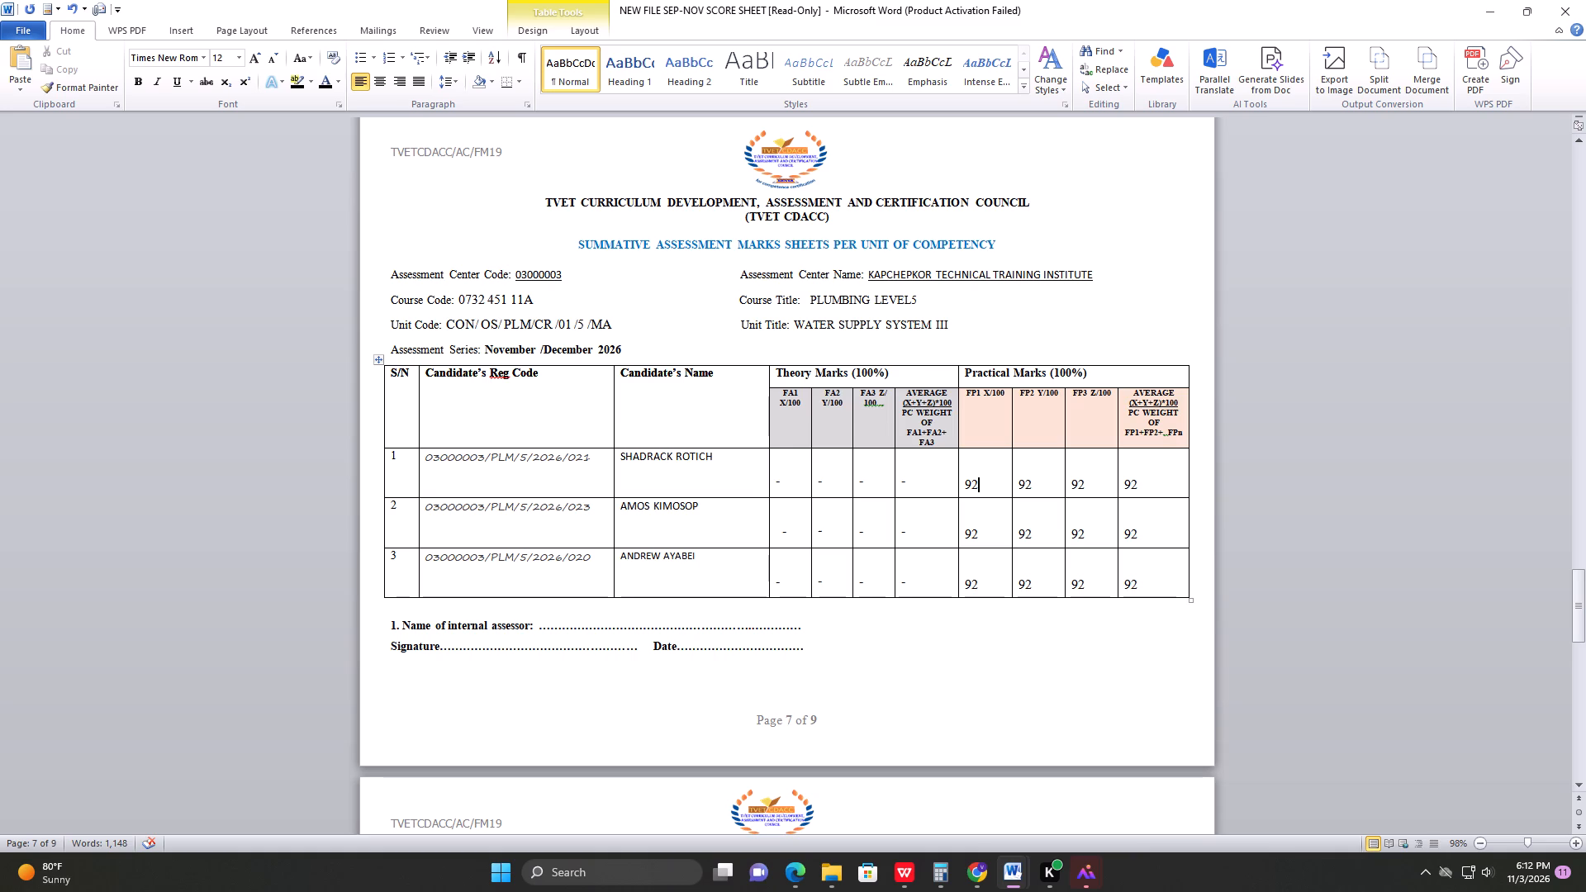
pyautogui.press('BackSpace')
pyautogui.press('BackSpace')
pyautogui.press('3')
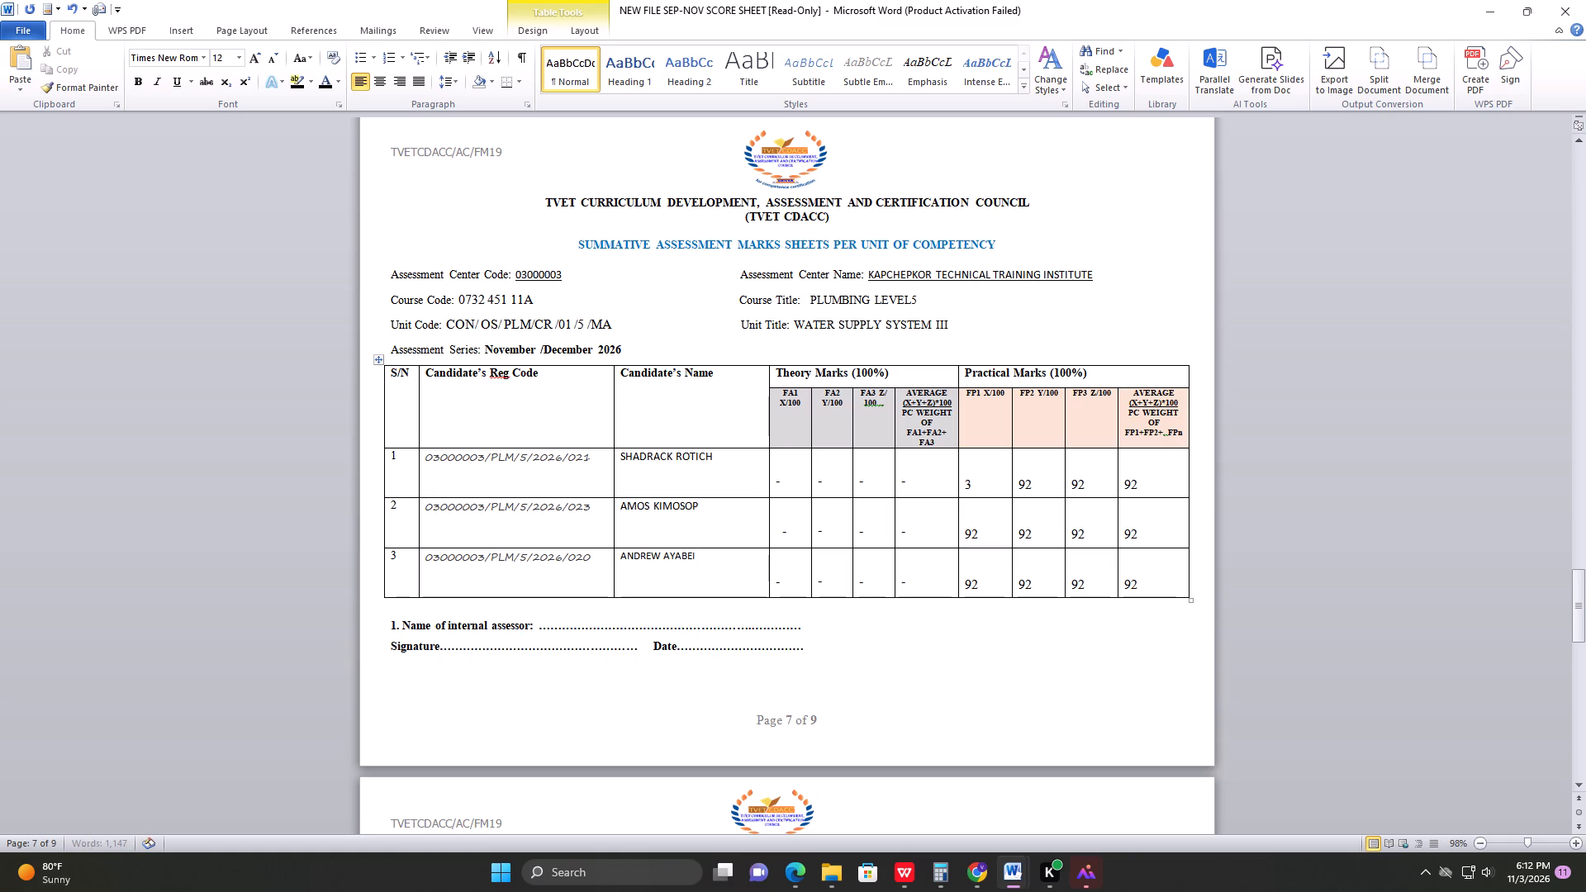
pyautogui.press('1')
# Set the first candidate's FP2 practical mark to 35 and FP3 practical mark to 47.
pyautogui.click(1034, 491)
pyautogui.press('BackSpace')
pyautogui.press('BackSpace')
pyautogui.press('4')
pyautogui.press('BackSpace')
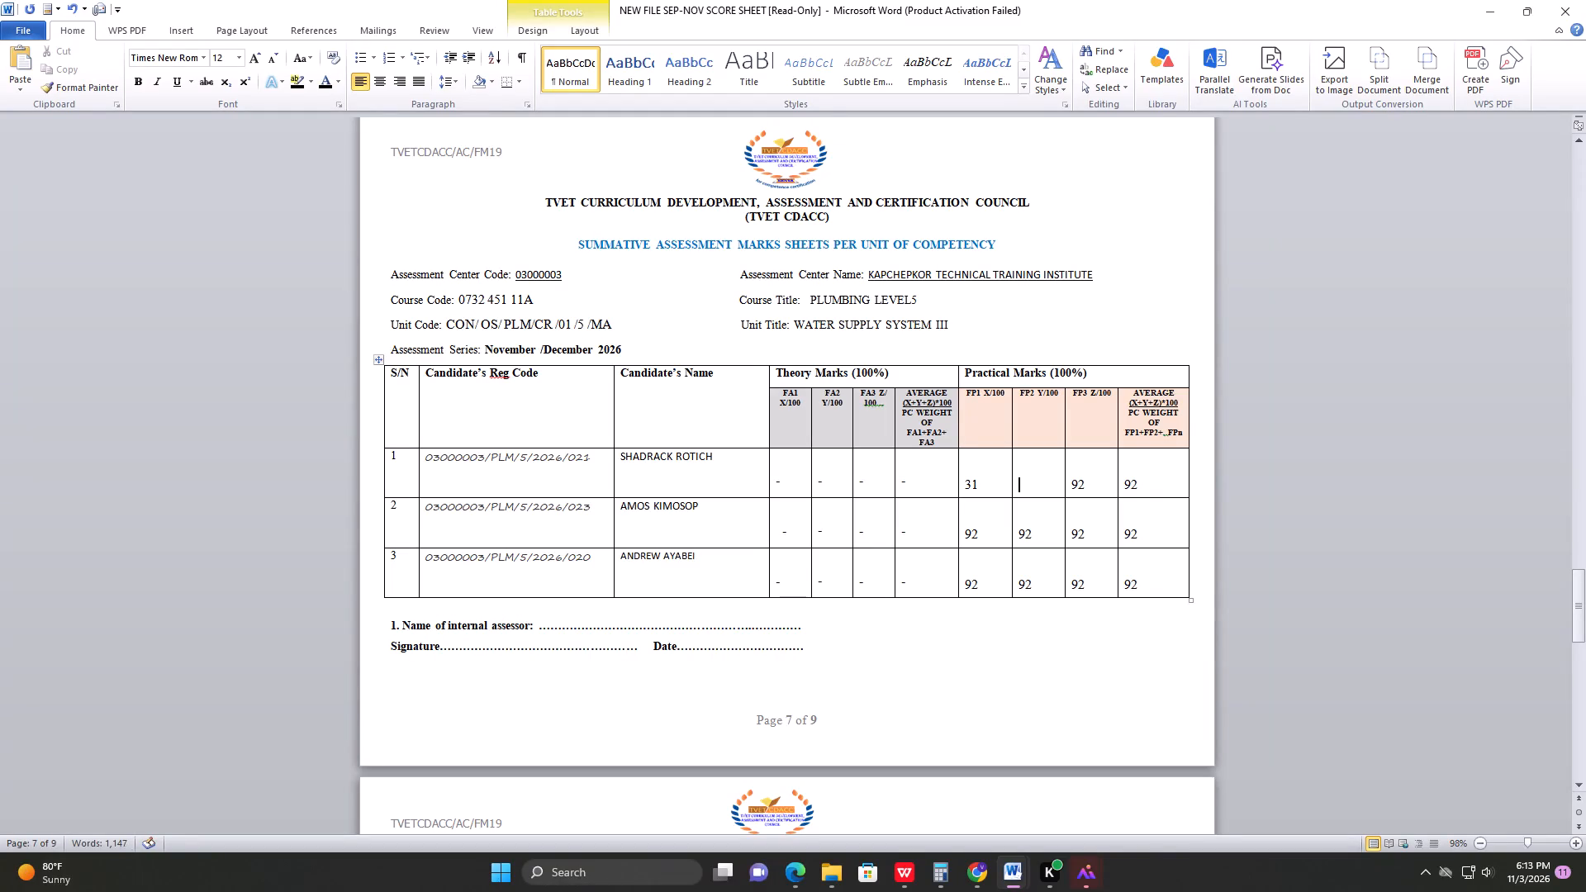
pyautogui.write('35')
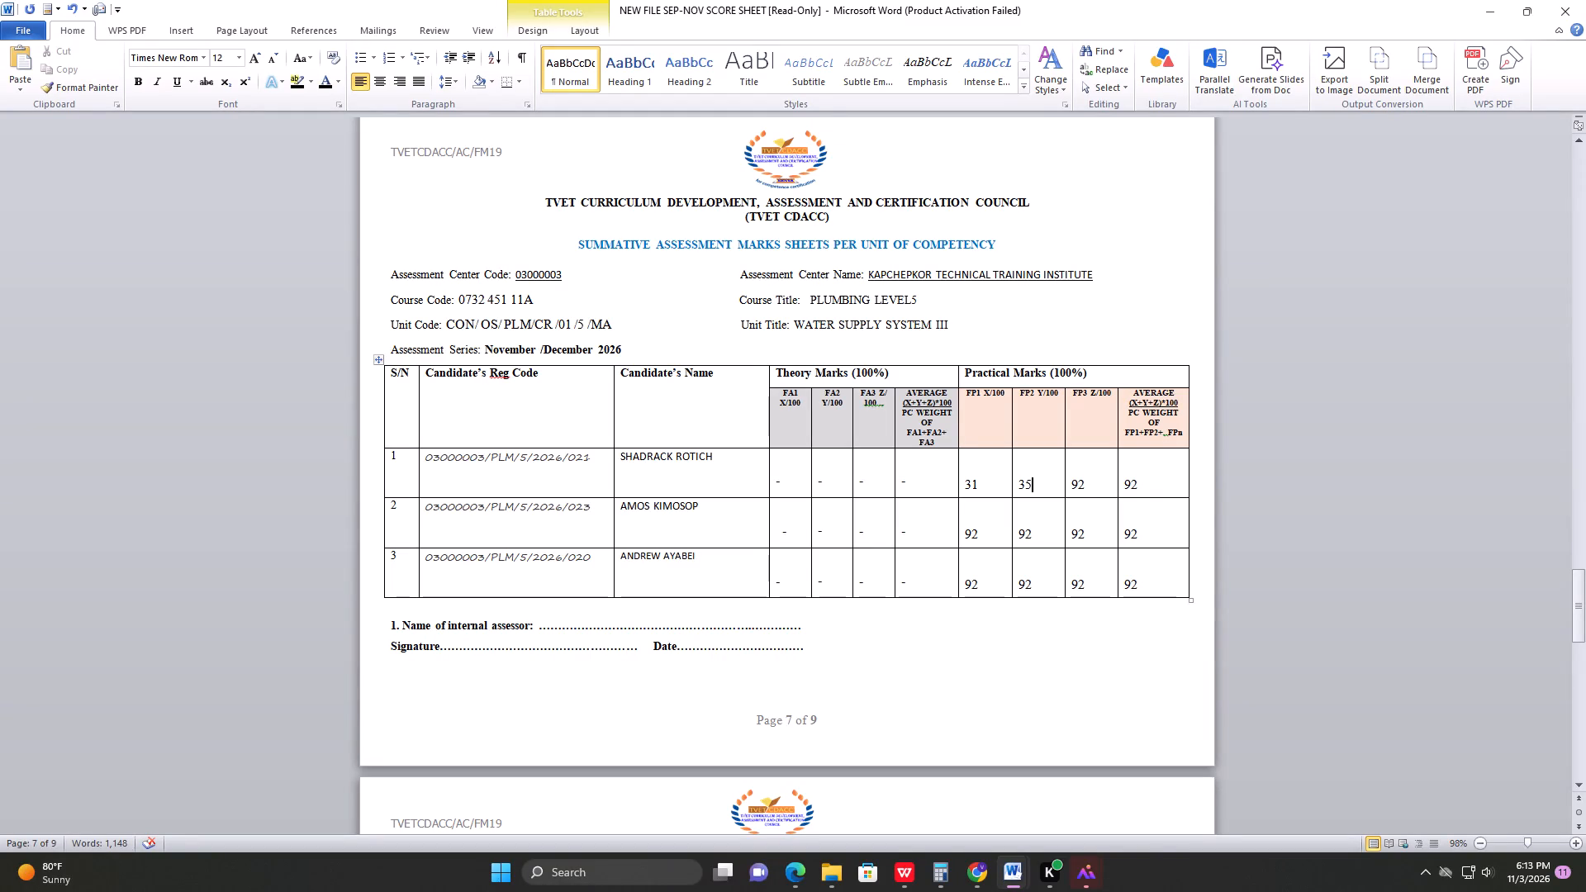
pyautogui.click(1090, 485)
pyautogui.press('BackSpace')
pyautogui.press('BackSpace')
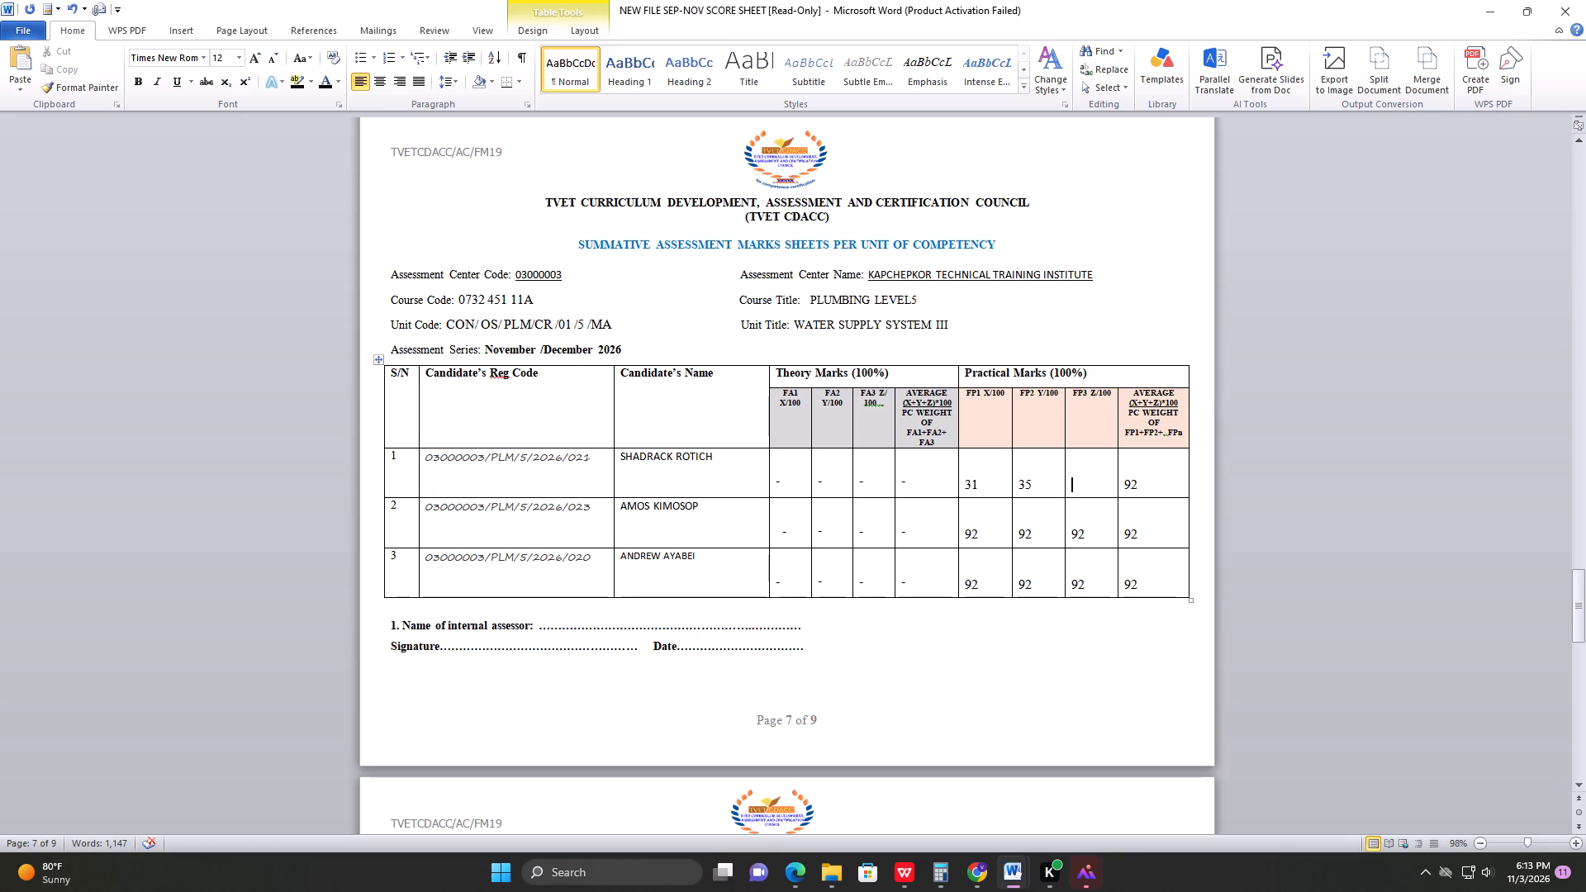
pyautogui.press('4')
pyautogui.press('7')
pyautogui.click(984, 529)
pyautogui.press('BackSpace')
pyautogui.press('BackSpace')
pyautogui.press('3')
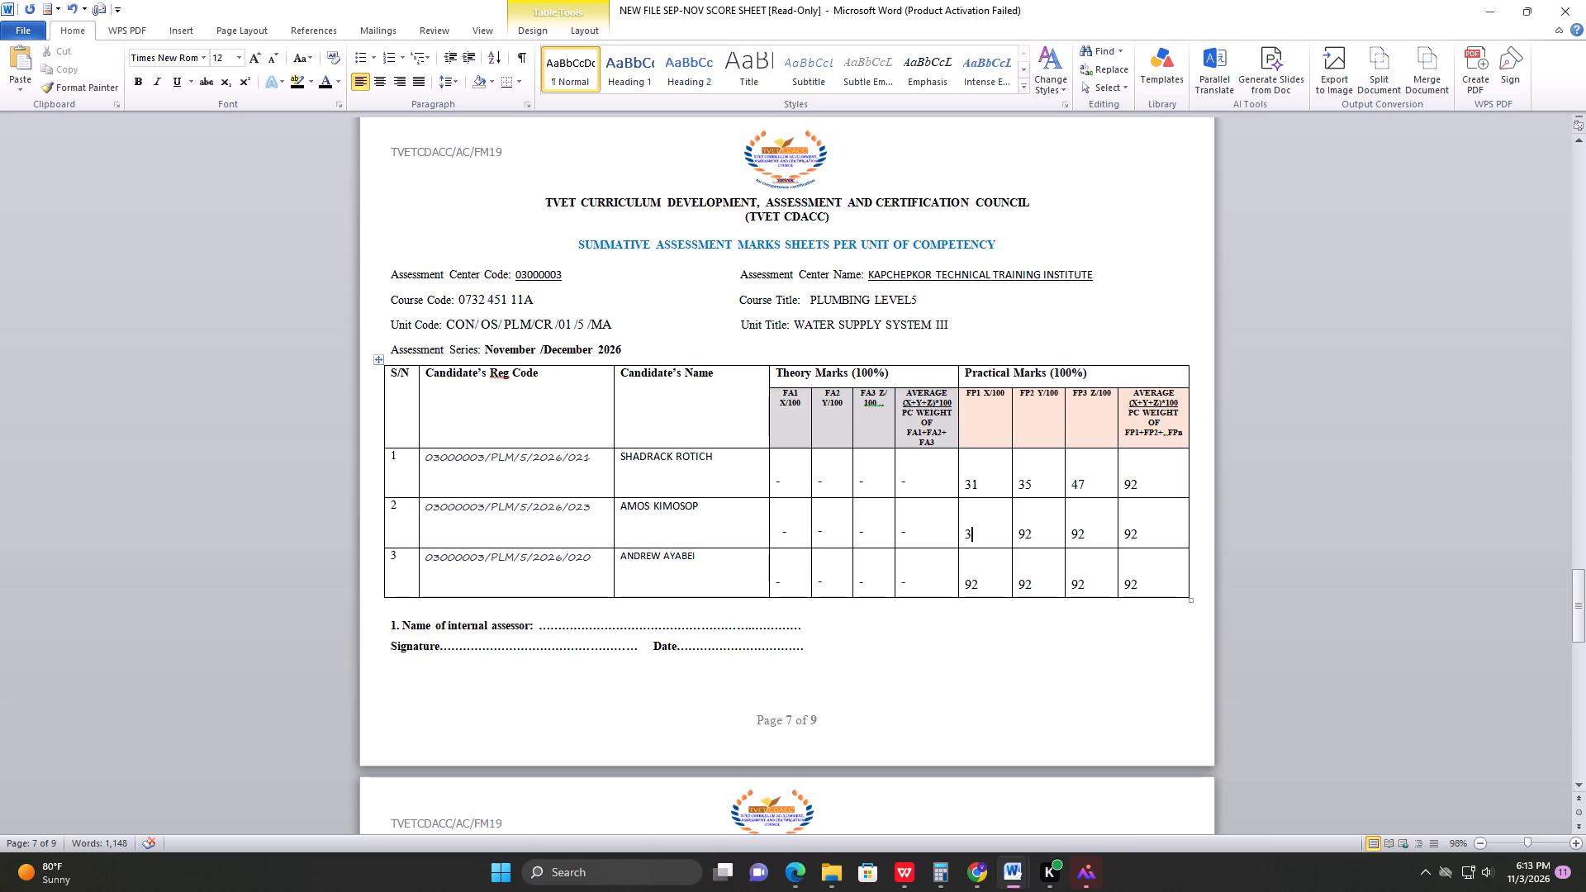
# Copy the first candidate's practical marks into the column headings as maximums, giving FP1 X/31, FP2 Y/35 and FP3 Z/47.
pyautogui.moveTo(979, 486); pyautogui.dragTo(966, 486)
pyautogui.hotkey('ctrl', 'c')
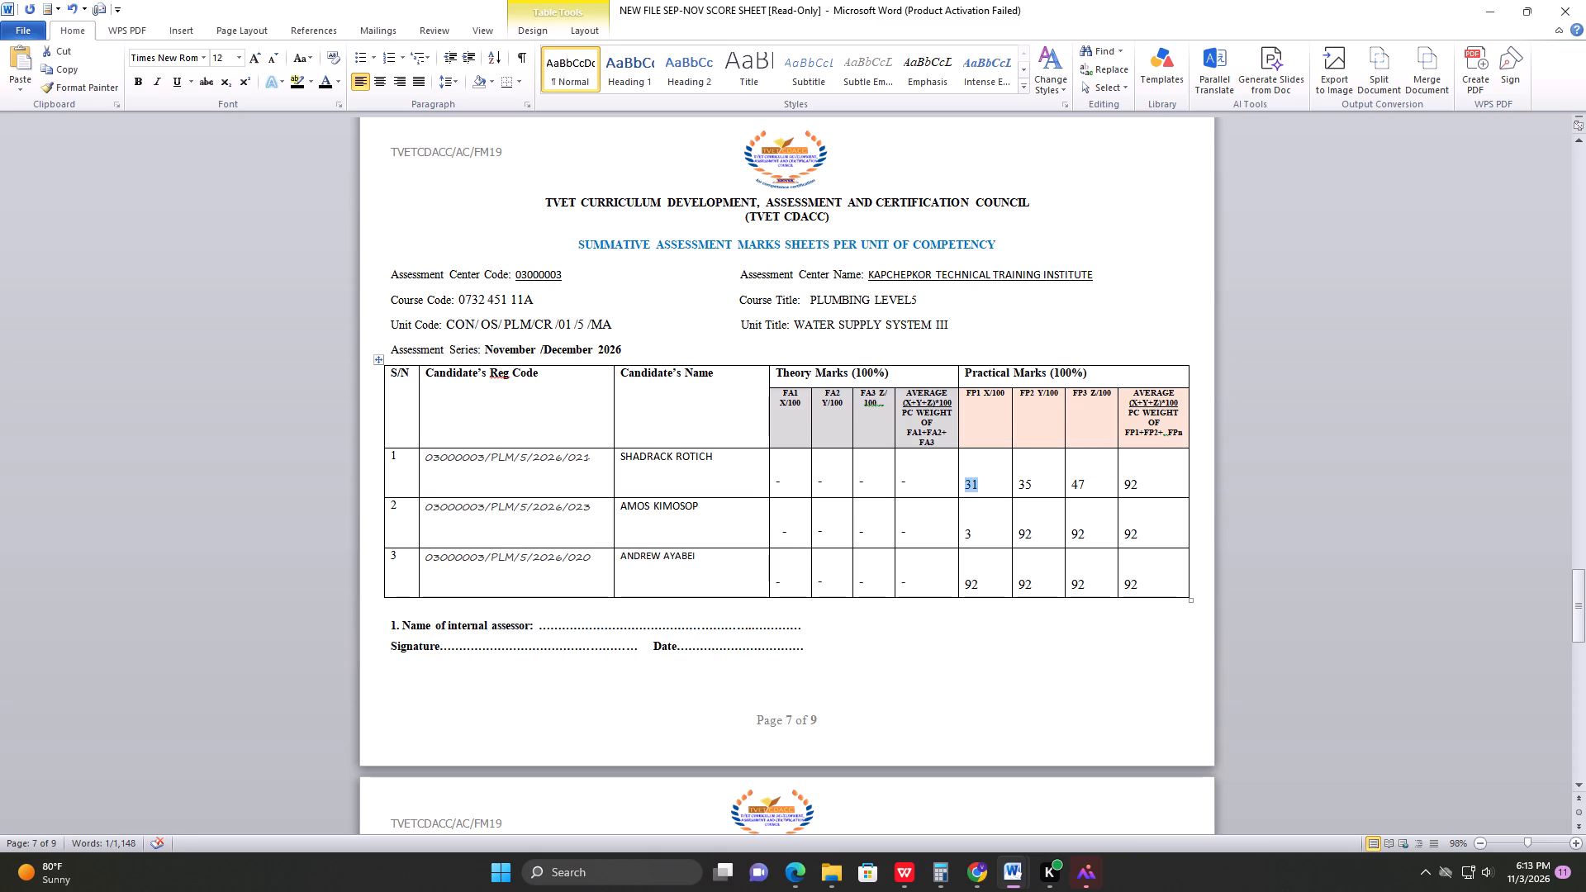
pyautogui.moveTo(1005, 395); pyautogui.dragTo(997, 396)
pyautogui.moveTo(997, 396); pyautogui.dragTo(992, 403)
pyautogui.hotkey('ctrl', 'v')
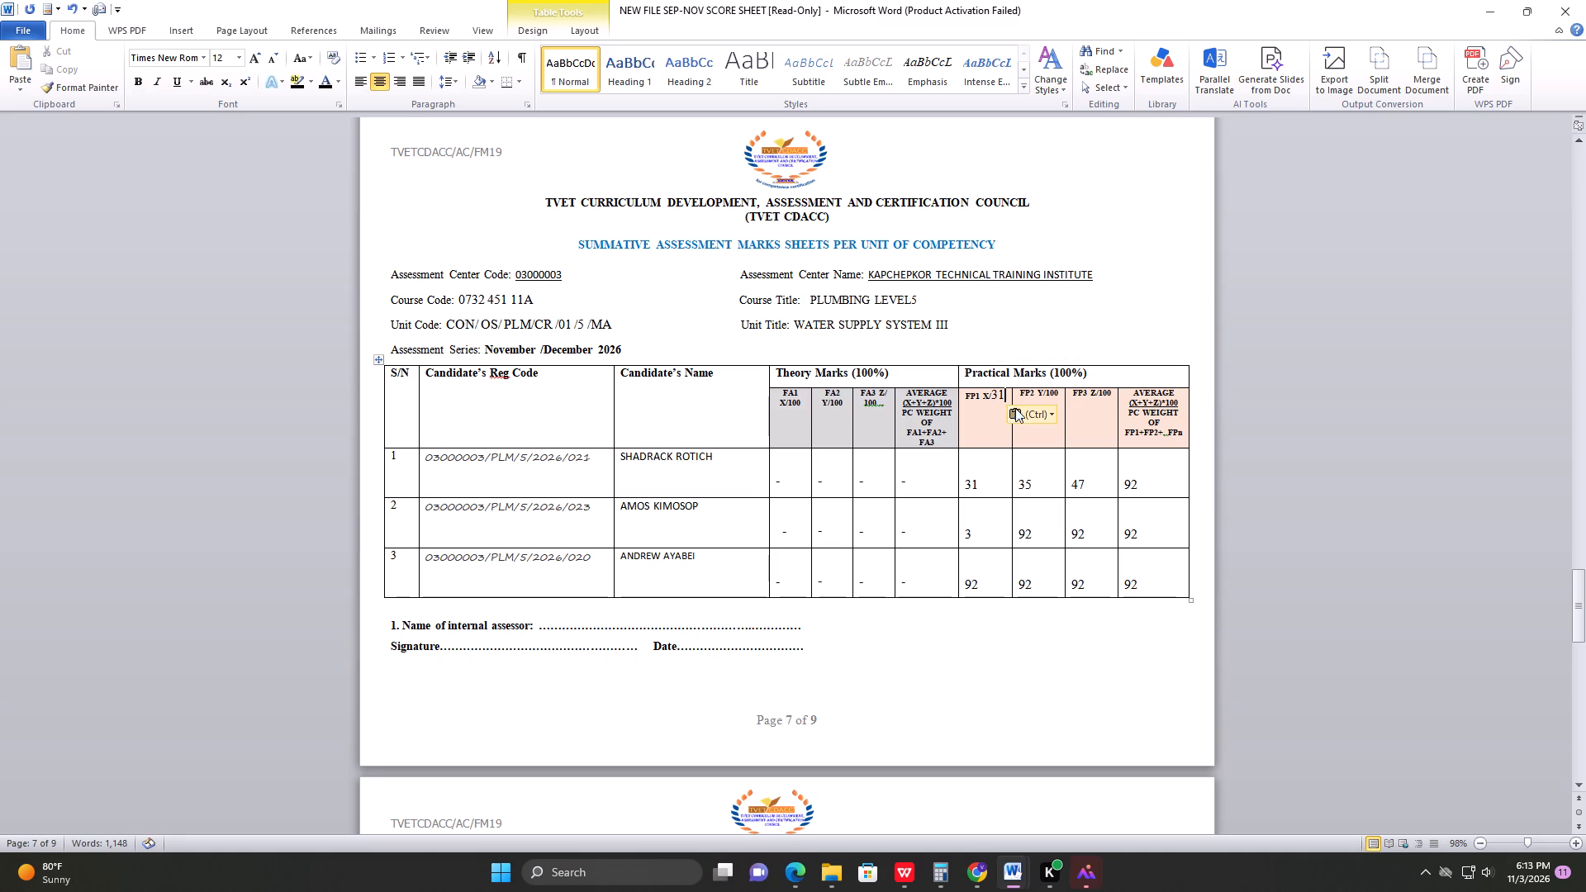
pyautogui.moveTo(1038, 486); pyautogui.dragTo(1021, 485)
pyautogui.hotkey('ctrl', 'c')
pyautogui.hotkey('ctrl', 'f')
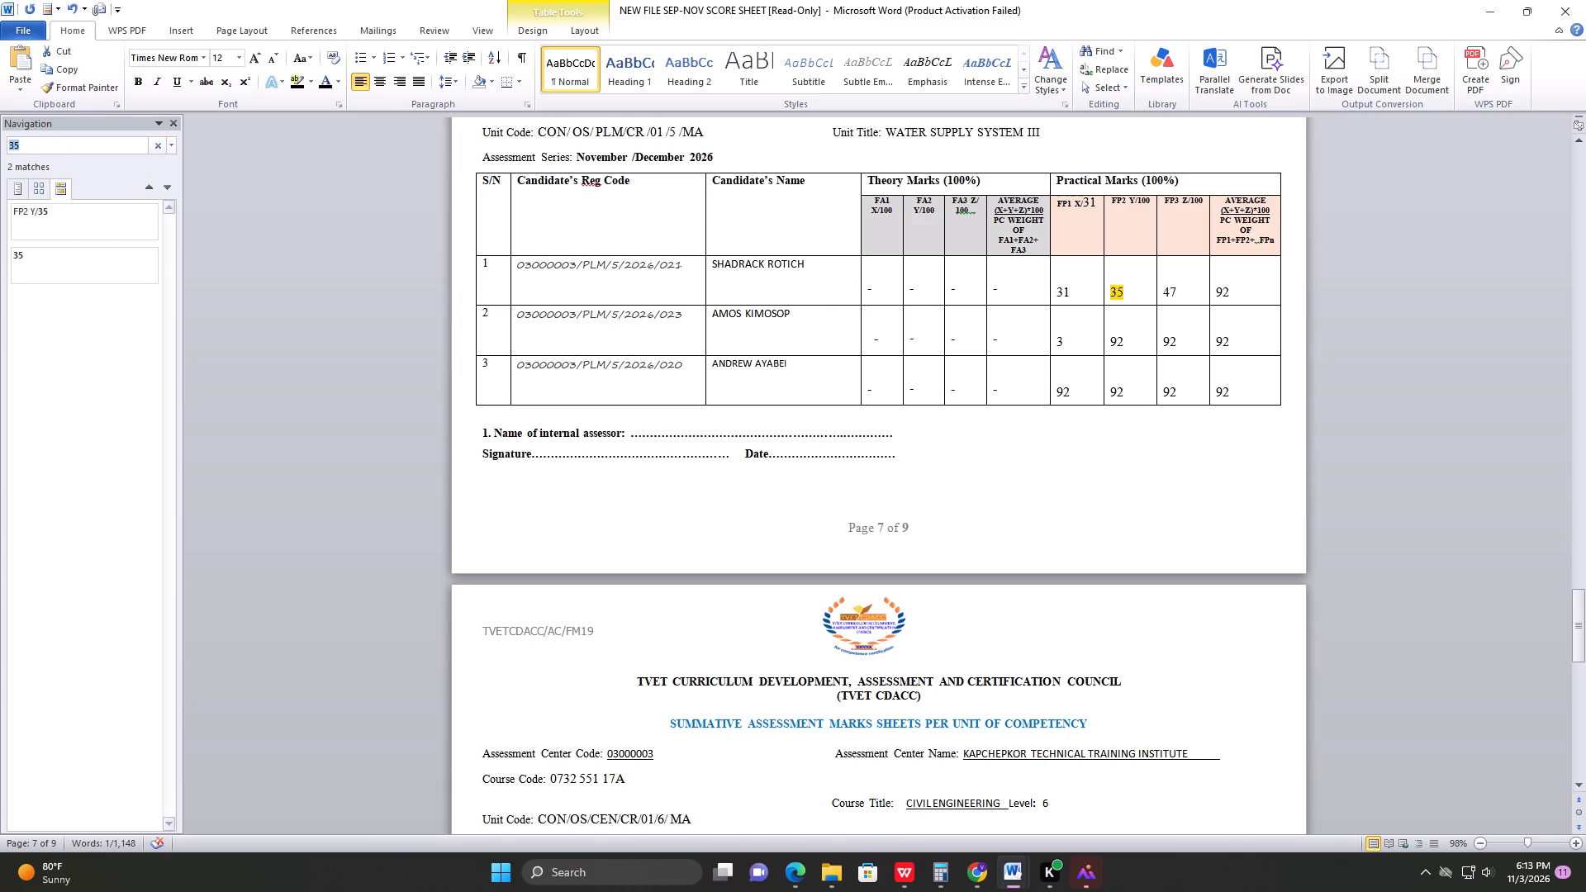
pyautogui.moveTo(1149, 203); pyautogui.dragTo(1137, 203)
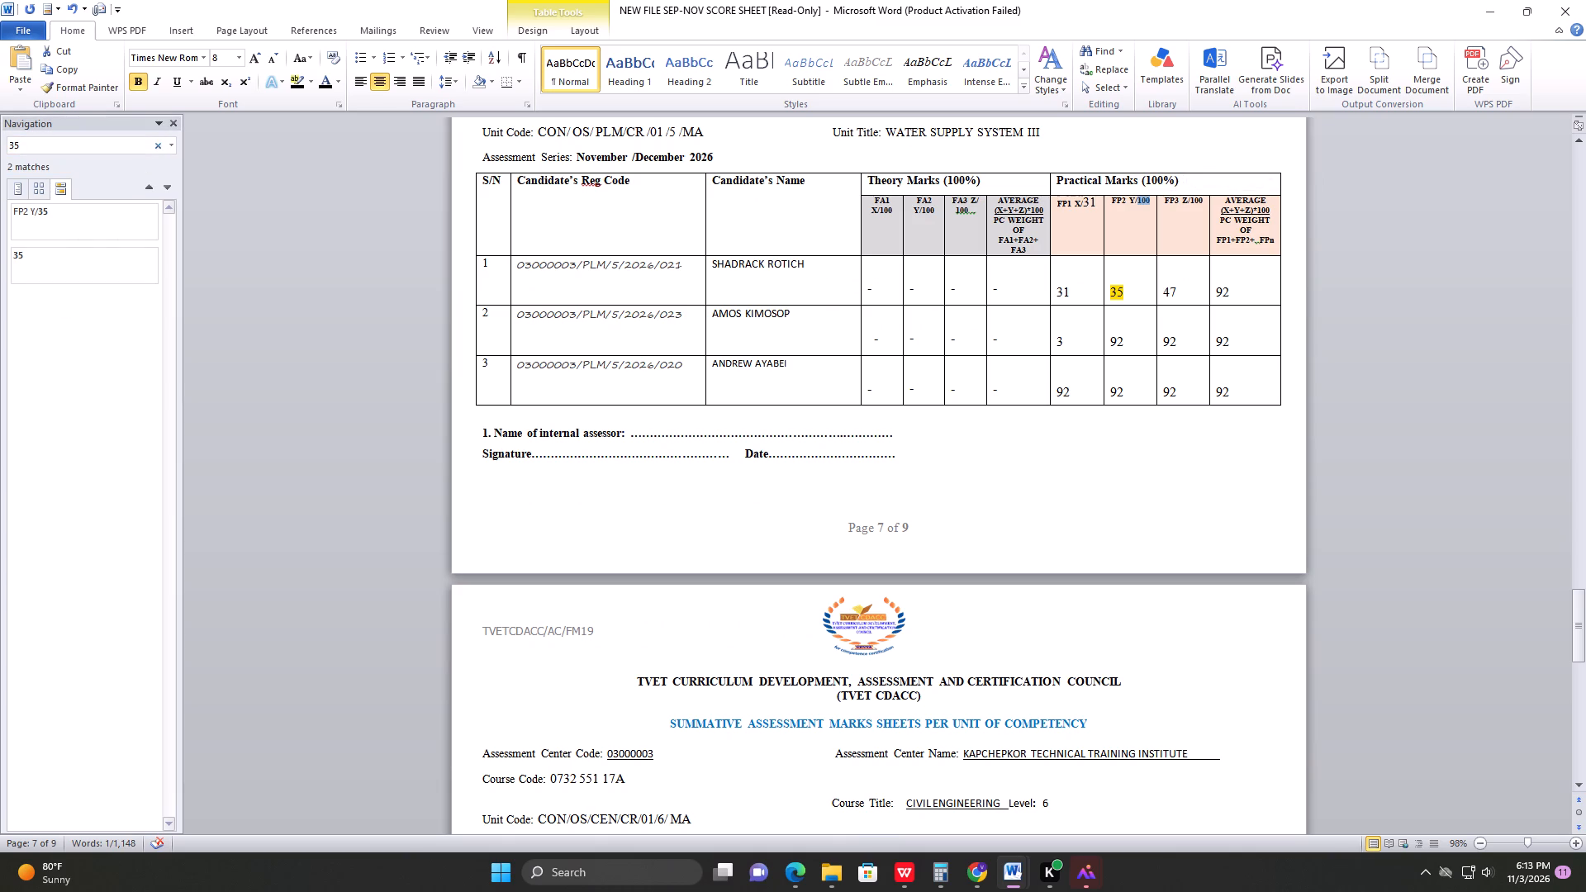
pyautogui.hotkey('ctrl', 'v')
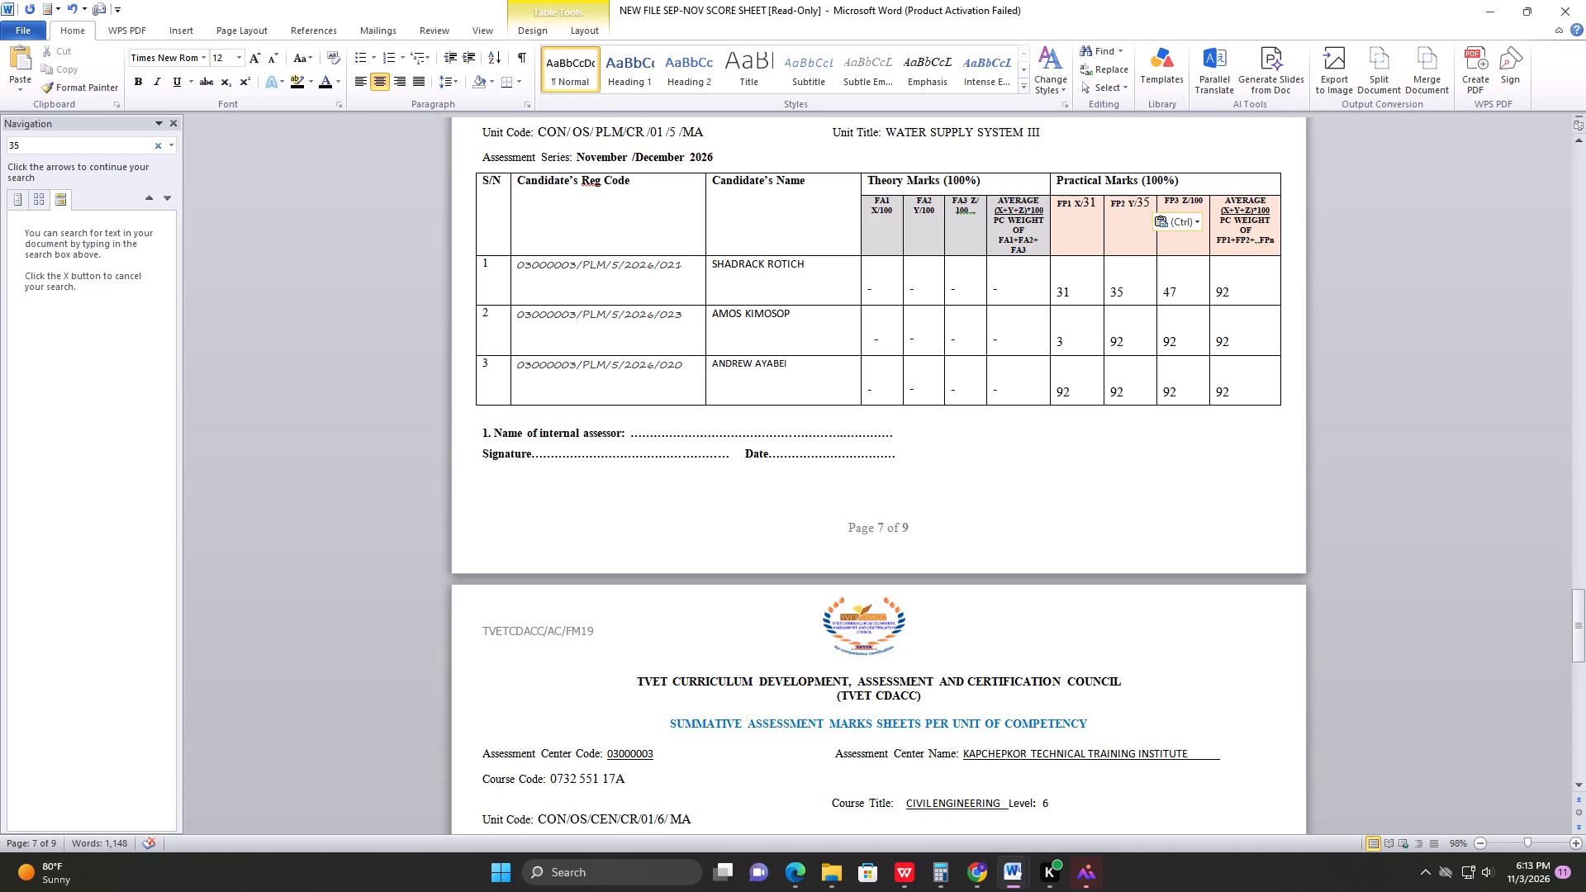
pyautogui.moveTo(1185, 290); pyautogui.dragTo(1165, 292)
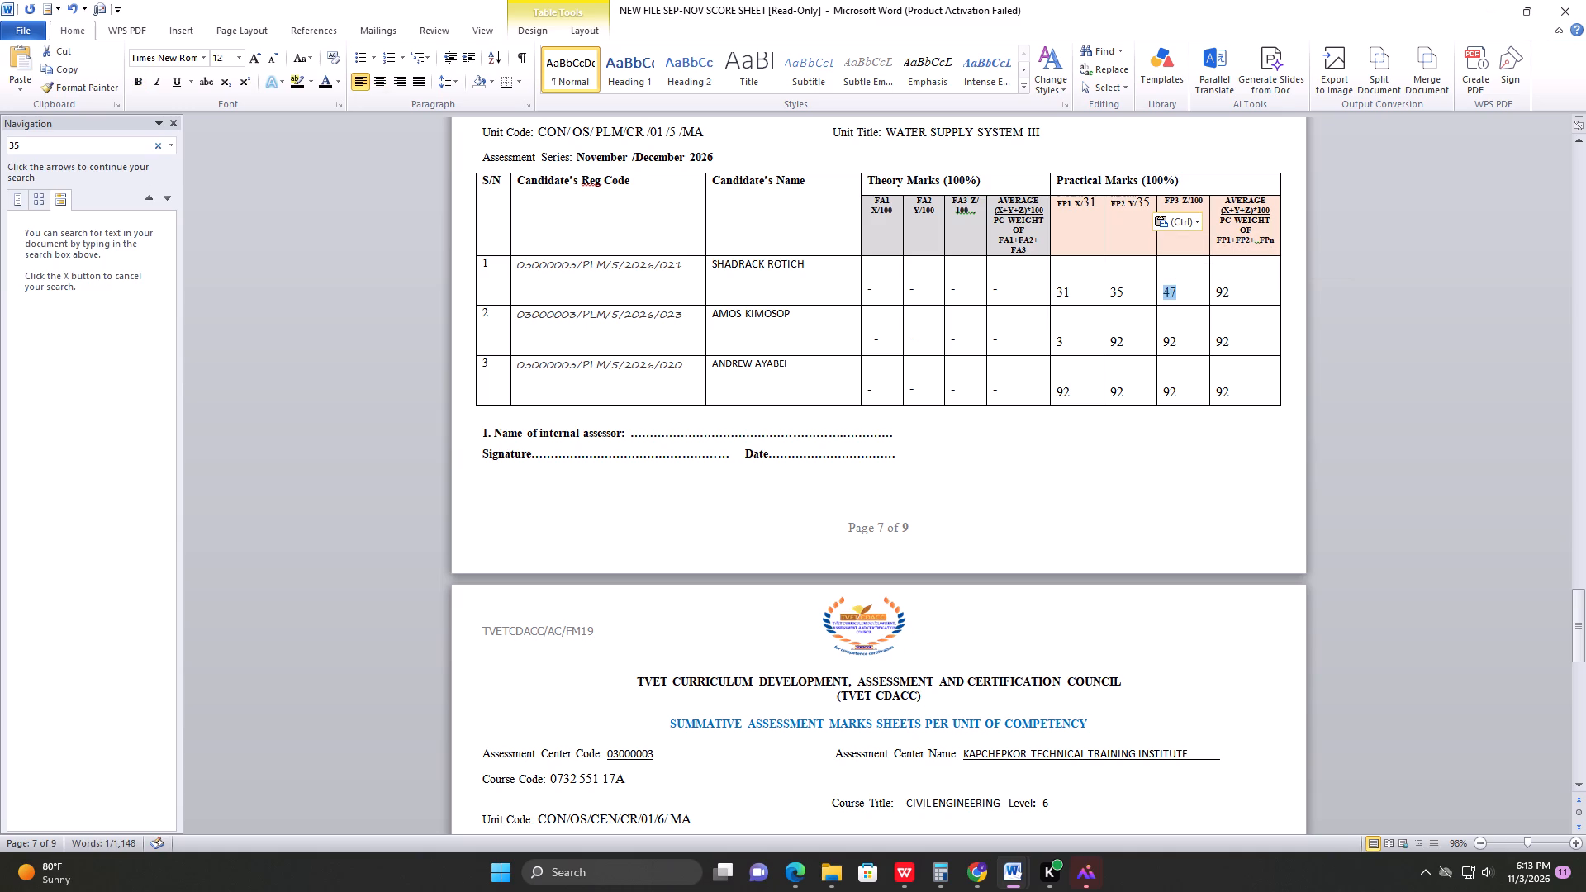
pyautogui.hotkey('ctrl', 'c')
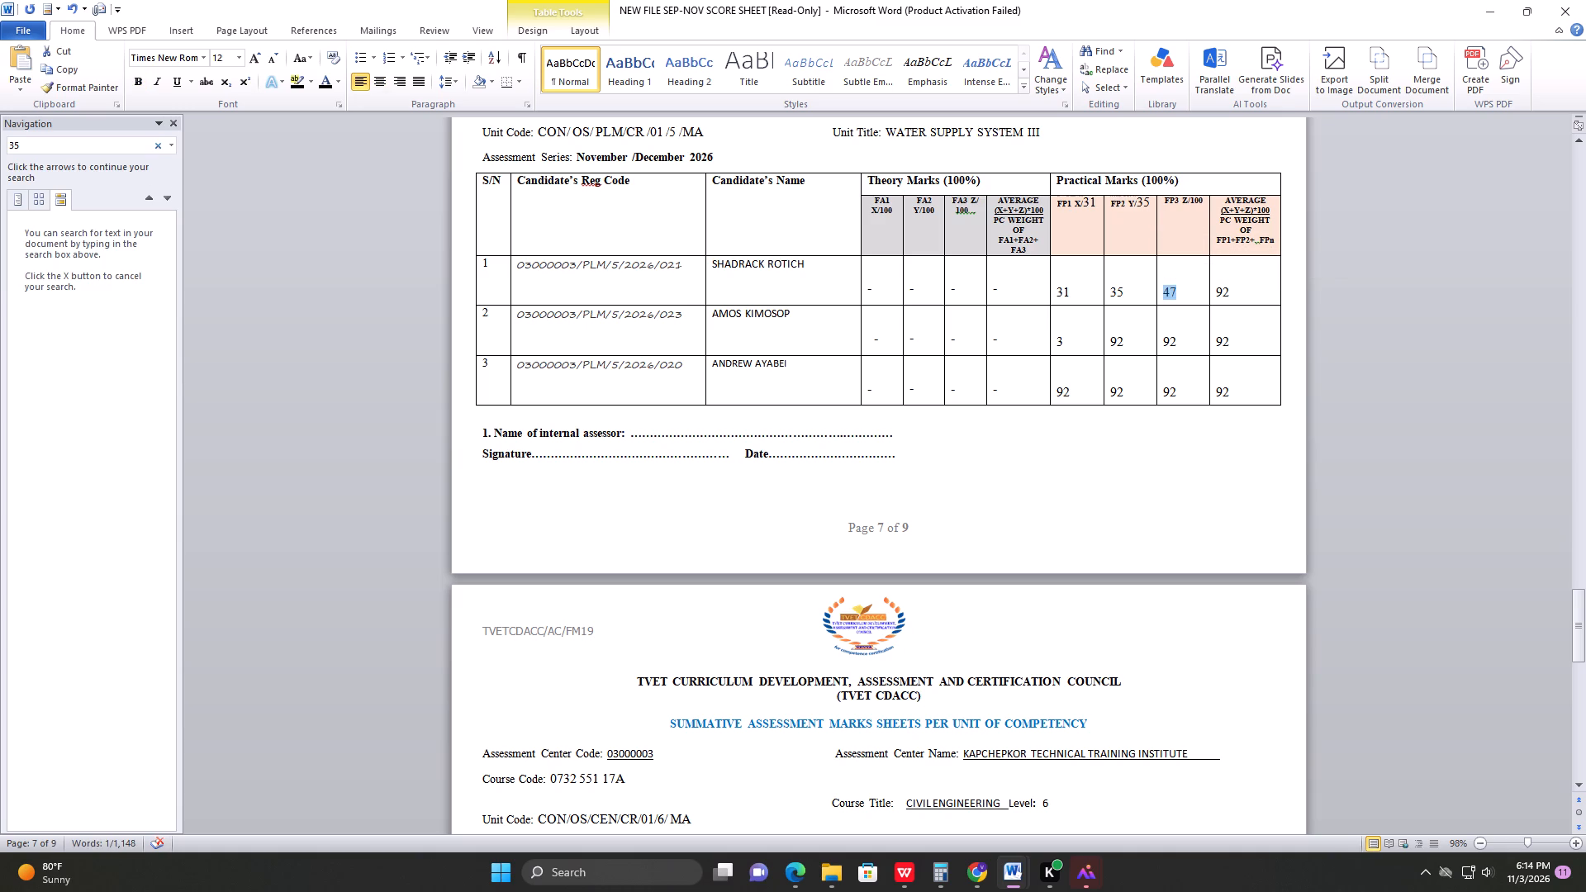
pyautogui.moveTo(1206, 203); pyautogui.dragTo(1191, 207)
pyautogui.hotkey('ctrl', 'v')
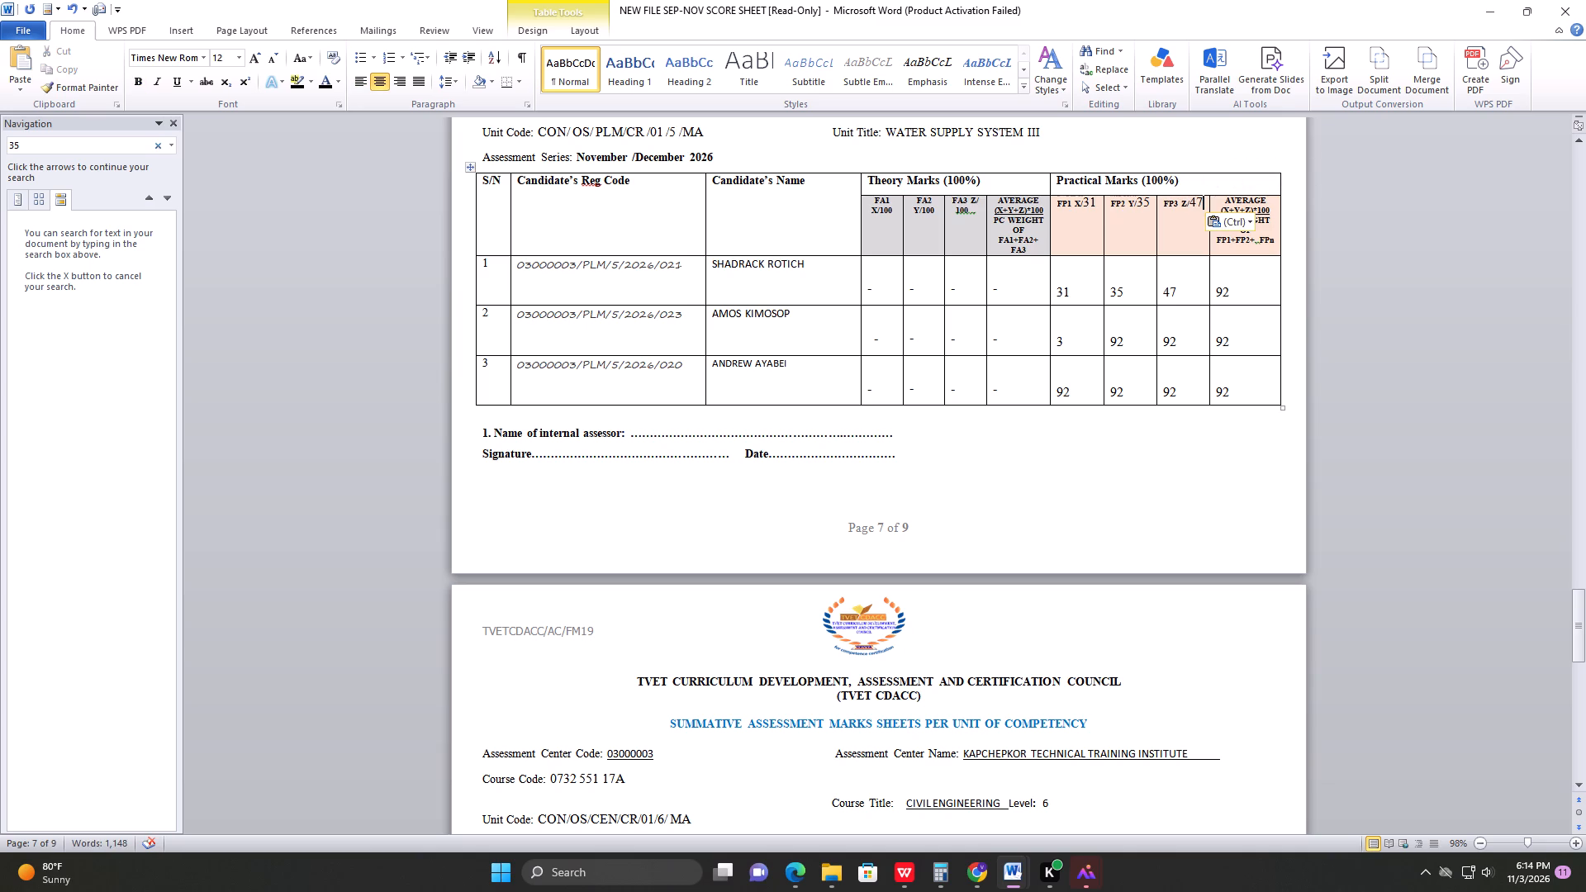
# Replace the first candidate's practical marks with 29 for FP1, 33 for FP2 and 45 for FP3.
pyautogui.moveTo(1175, 290); pyautogui.dragTo(1163, 292)
pyautogui.press('BackSpace')
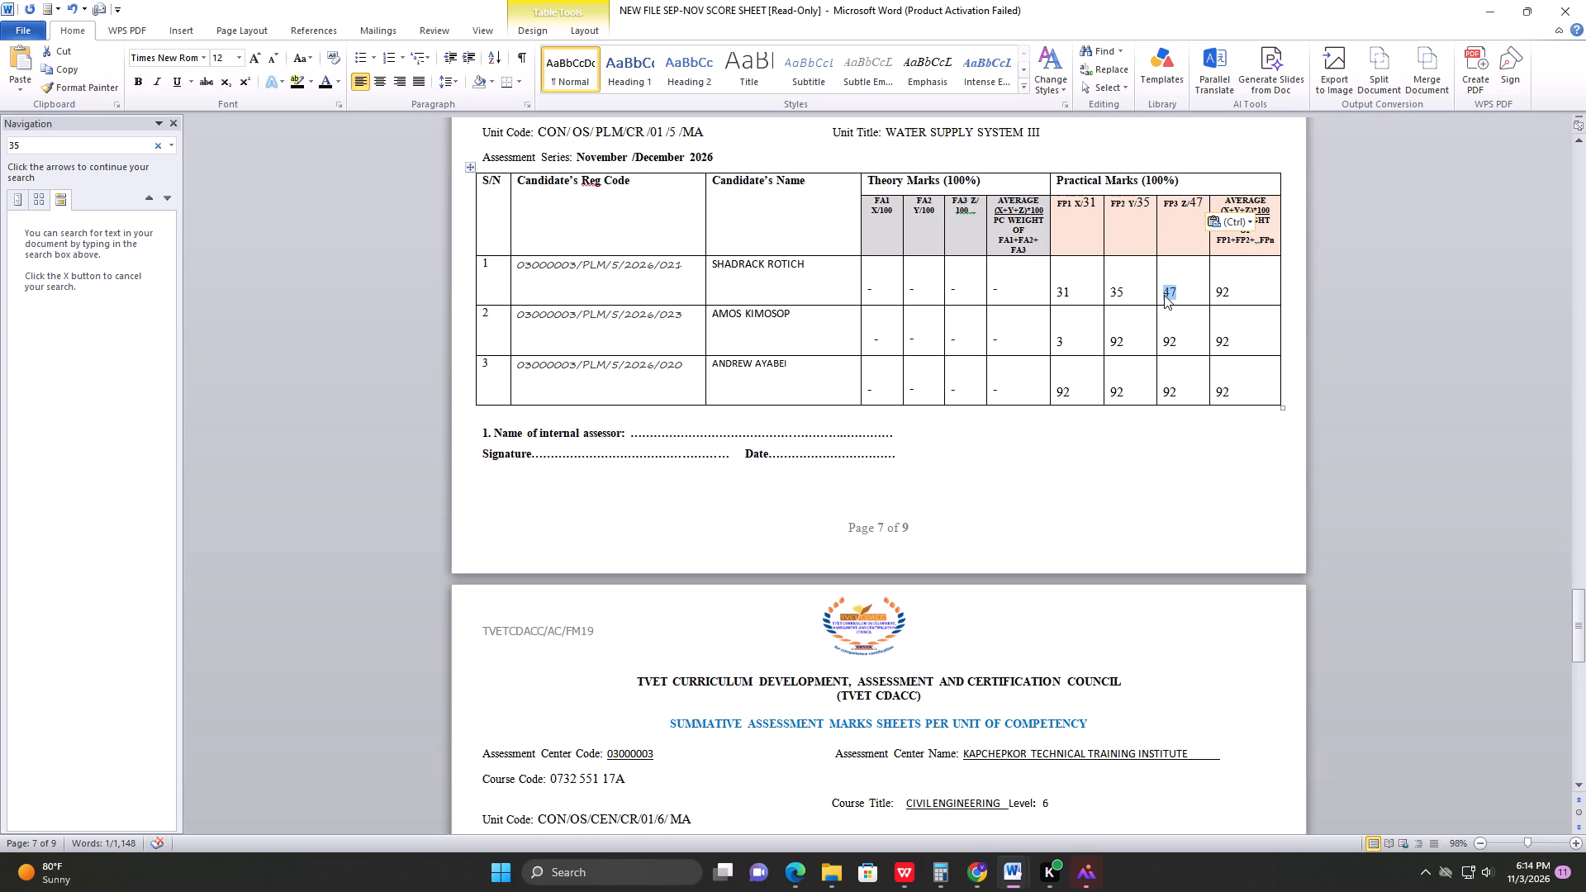
pyautogui.moveTo(1133, 297); pyautogui.dragTo(1111, 292)
pyautogui.press('BackSpace')
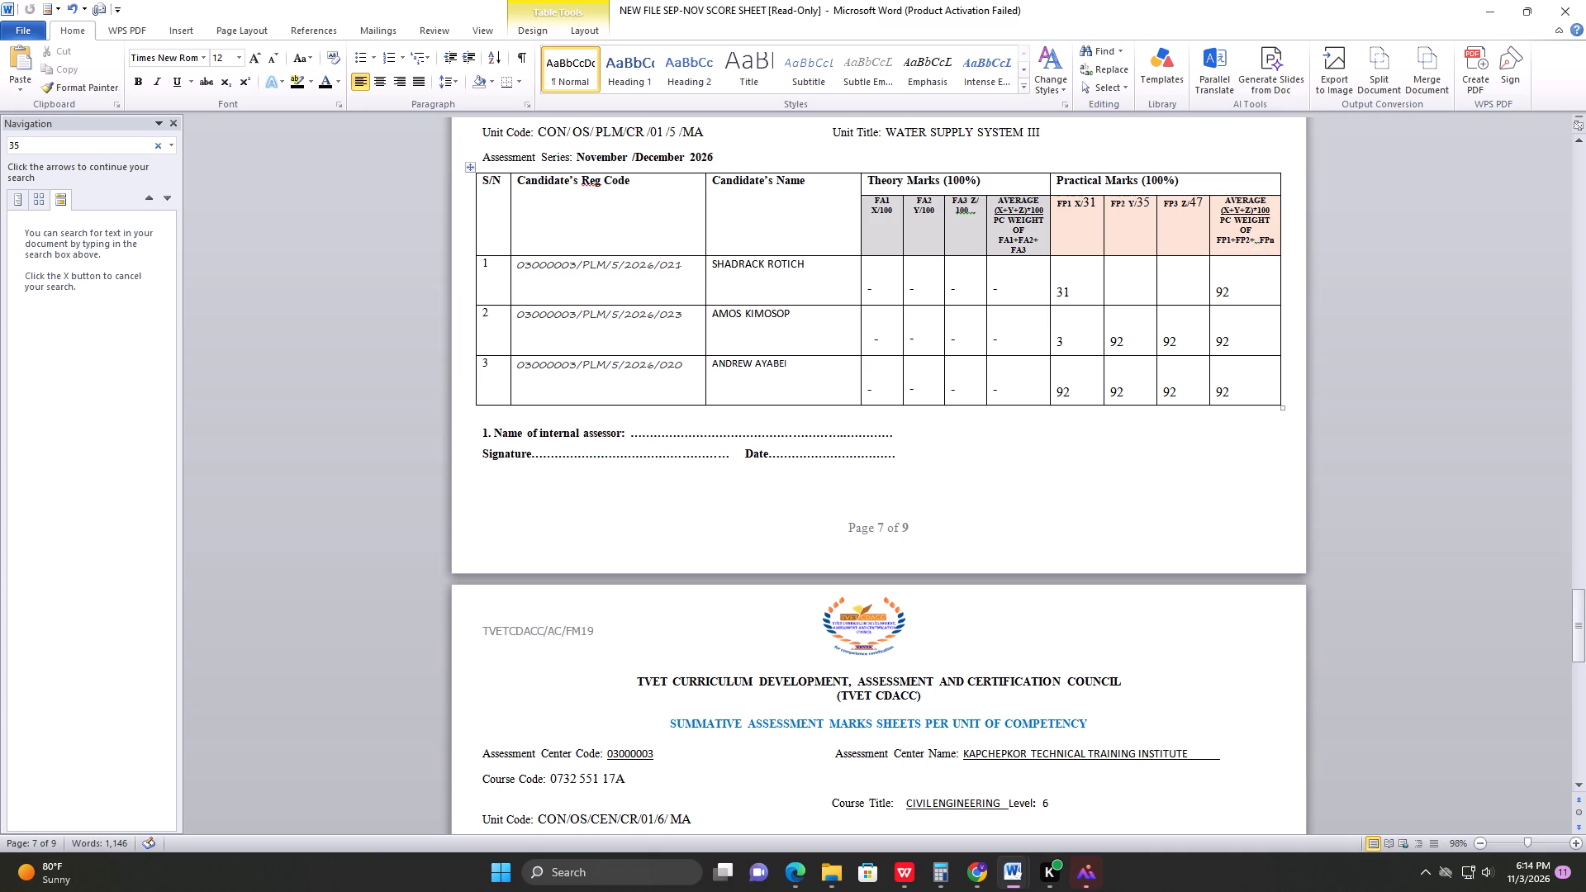
pyautogui.moveTo(1070, 293); pyautogui.dragTo(1057, 295)
pyautogui.press('BackSpace')
pyautogui.press('2')
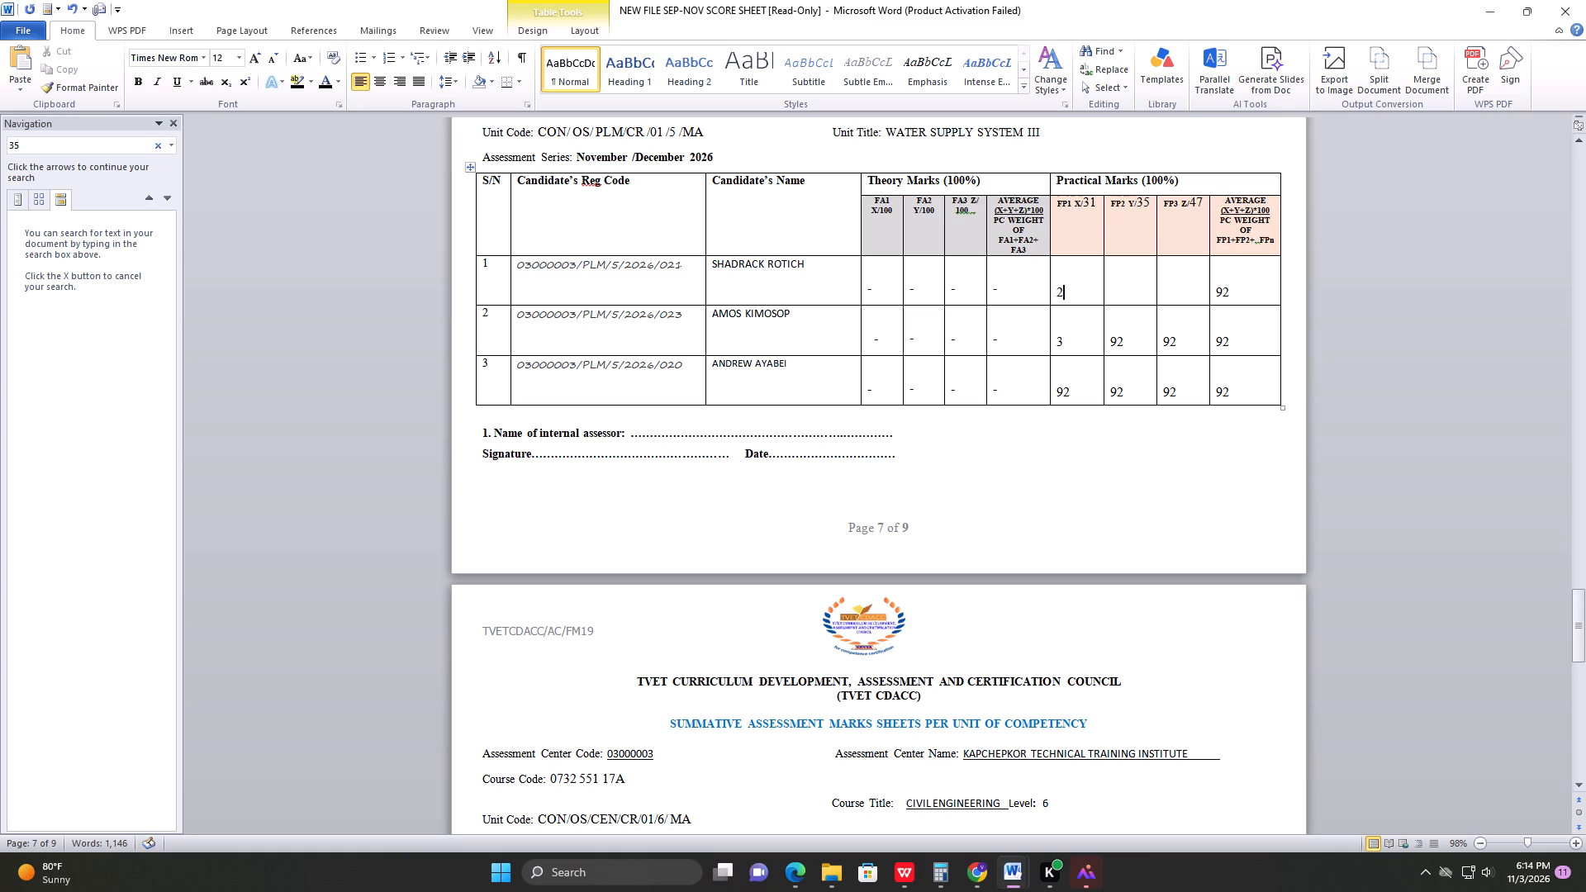
pyautogui.press('9')
pyautogui.click(1140, 281)
pyautogui.press('3')
pyautogui.press('3')
pyautogui.click(1175, 275)
pyautogui.write('45')
# Set the second candidate's practical marks to 29 for FP1, 33 for FP2 and 45 for FP3.
pyautogui.click(1067, 344)
pyautogui.press('BackSpace')
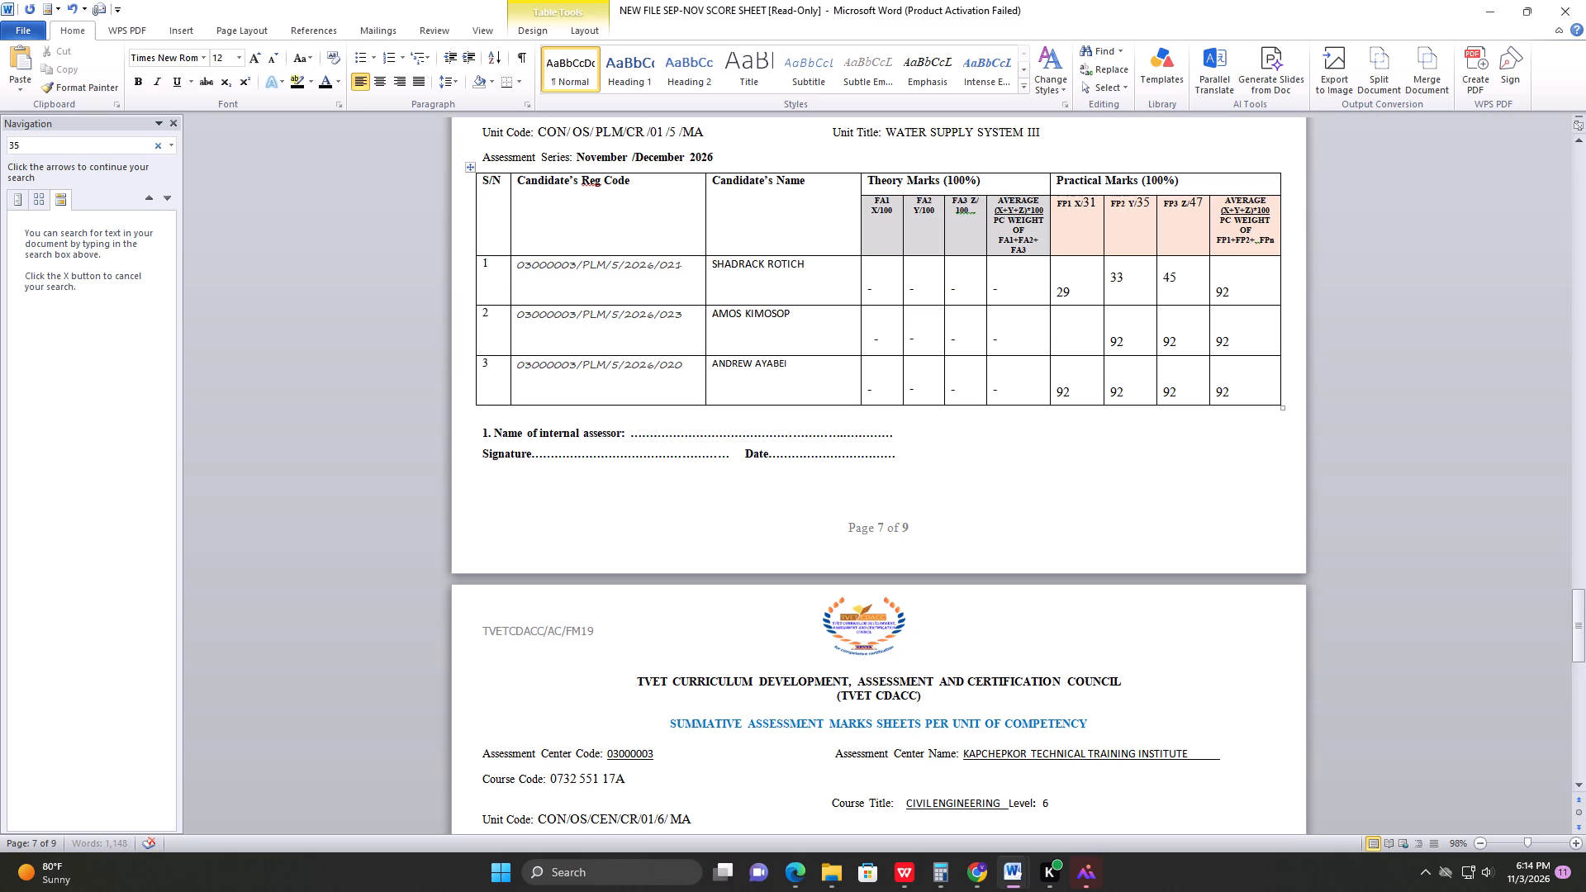
pyautogui.press('2')
pyautogui.press('9')
pyautogui.click(1129, 343)
pyautogui.press('BackSpace')
pyautogui.press('BackSpace')
pyautogui.write('33')
pyautogui.click(1176, 336)
pyautogui.press('BackSpace')
pyautogui.press('BackSpace')
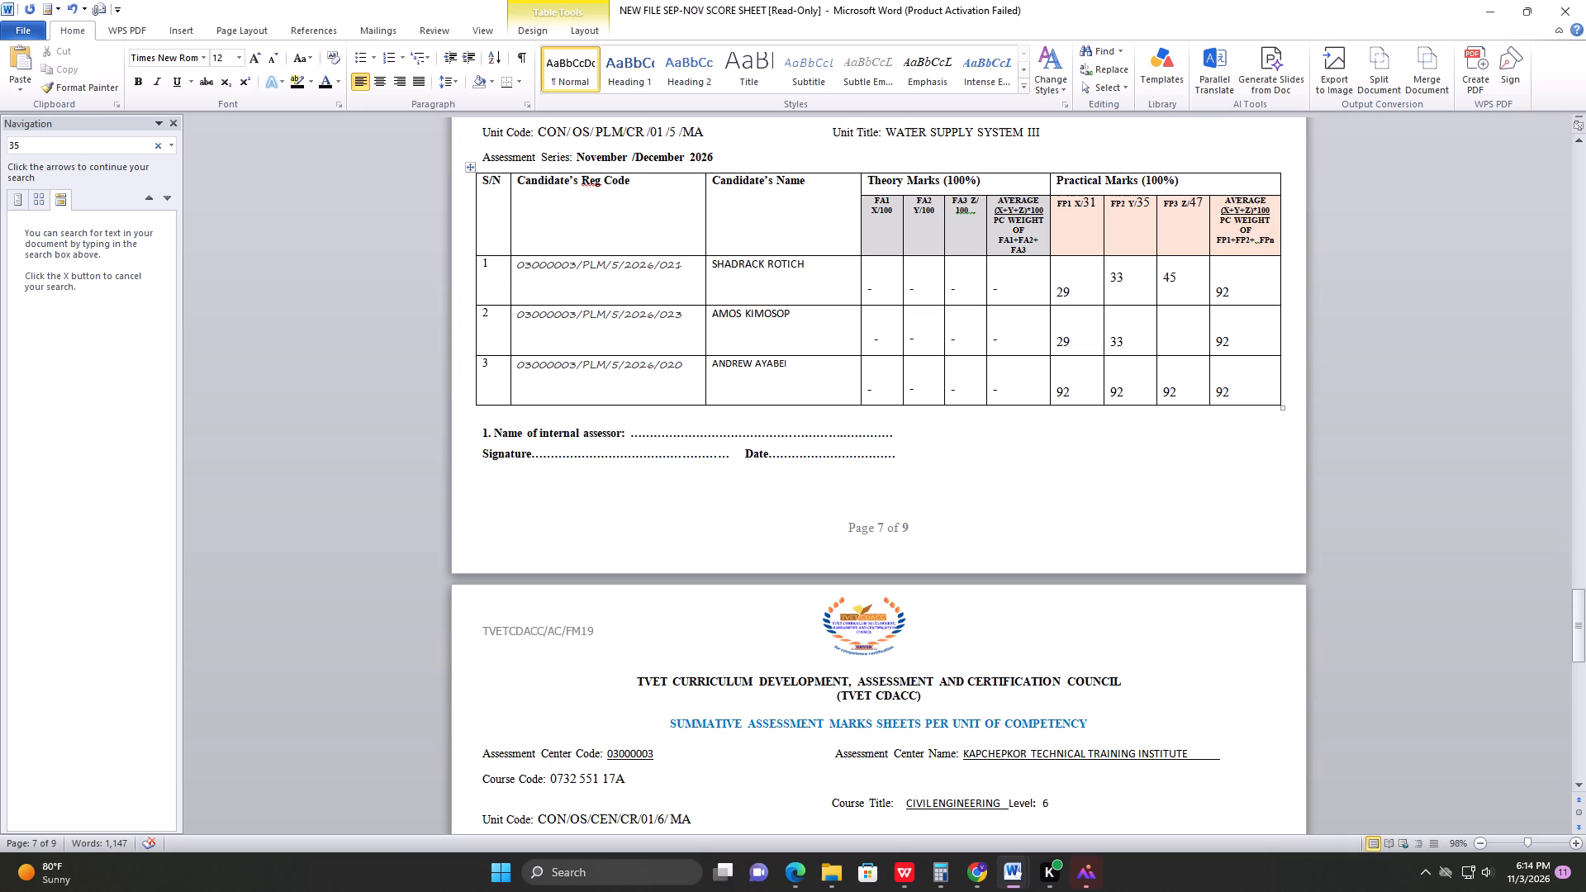
pyautogui.write('45')
# Set the third candidate's practical marks to 29 for FP1, 33 for FP2 and 45 for FP3.
pyautogui.click(1074, 395)
pyautogui.press('BackSpace')
pyautogui.press('BackSpace')
pyautogui.press('2')
pyautogui.press('9')
pyautogui.click(1128, 389)
pyautogui.press('BackSpace')
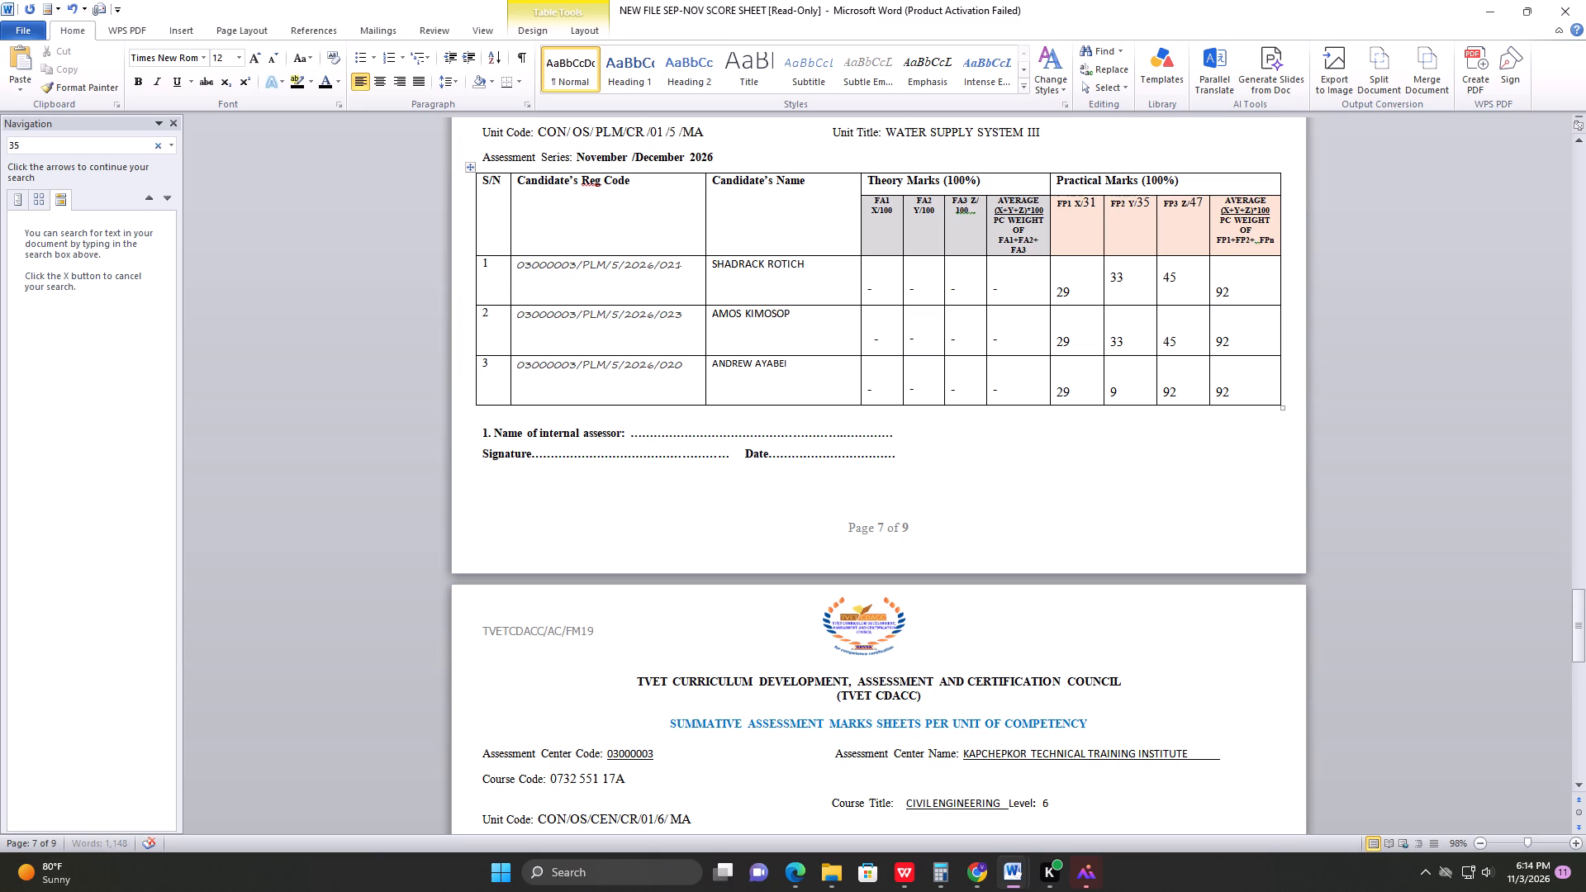
pyautogui.press('BackSpace')
pyautogui.write('33')
pyautogui.click(1178, 388)
pyautogui.press('BackSpace')
pyautogui.press('BackSpace')
pyautogui.press('4')
pyautogui.press('6')
pyautogui.press('BackSpace')
pyautogui.press('5')
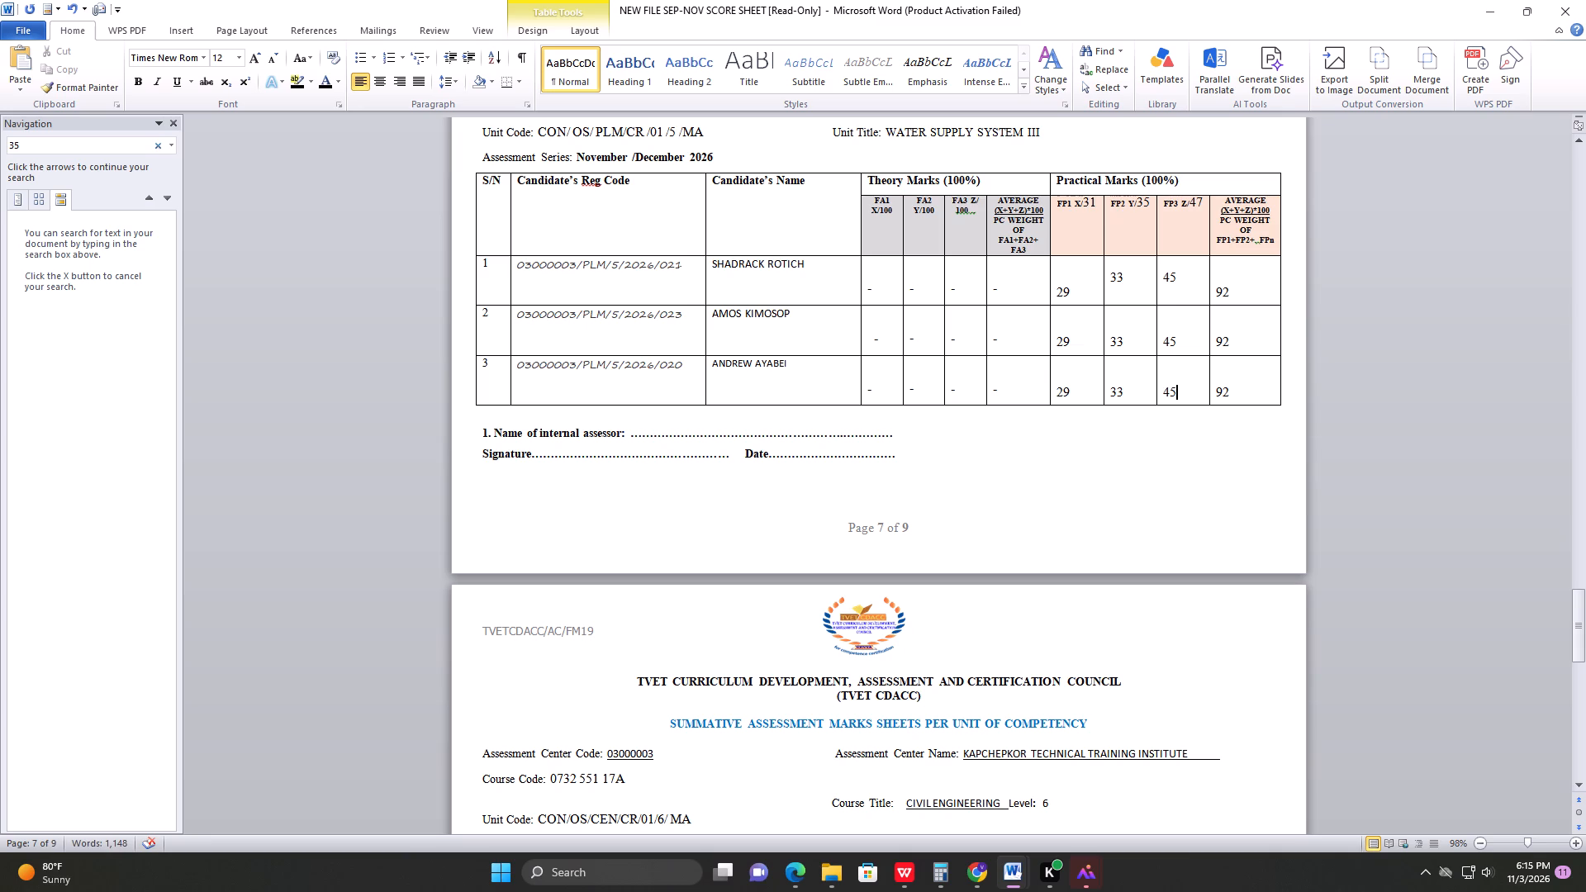
# Switch to Calculator and add the candidates' practical marks, 29 + 33 + 45.
pyautogui.scroll(3, 1166, 421)
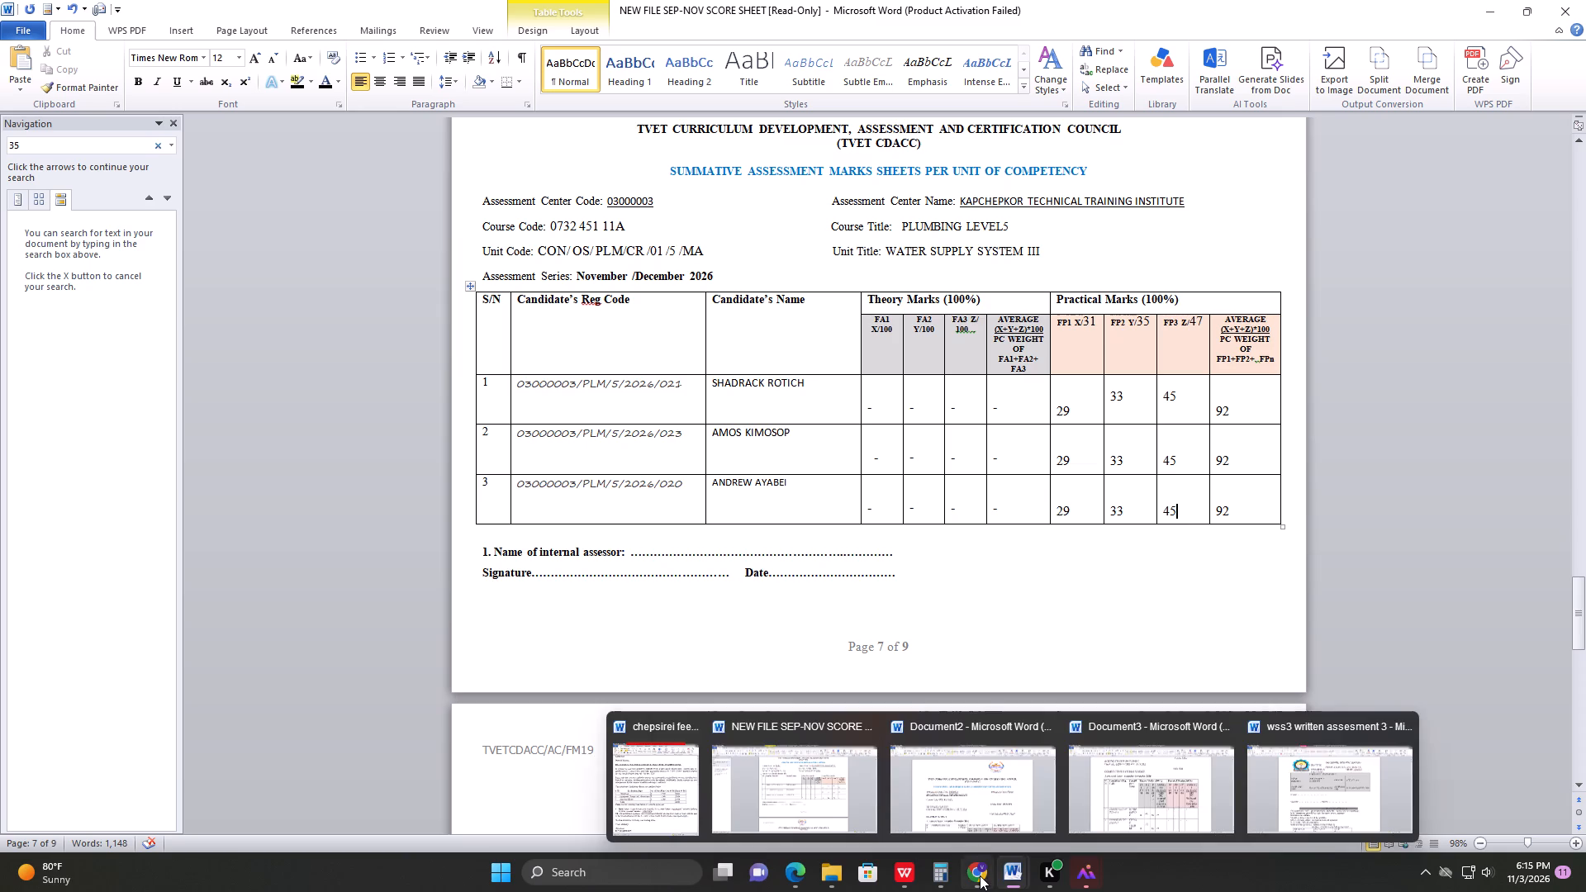
pyautogui.click(924, 780)
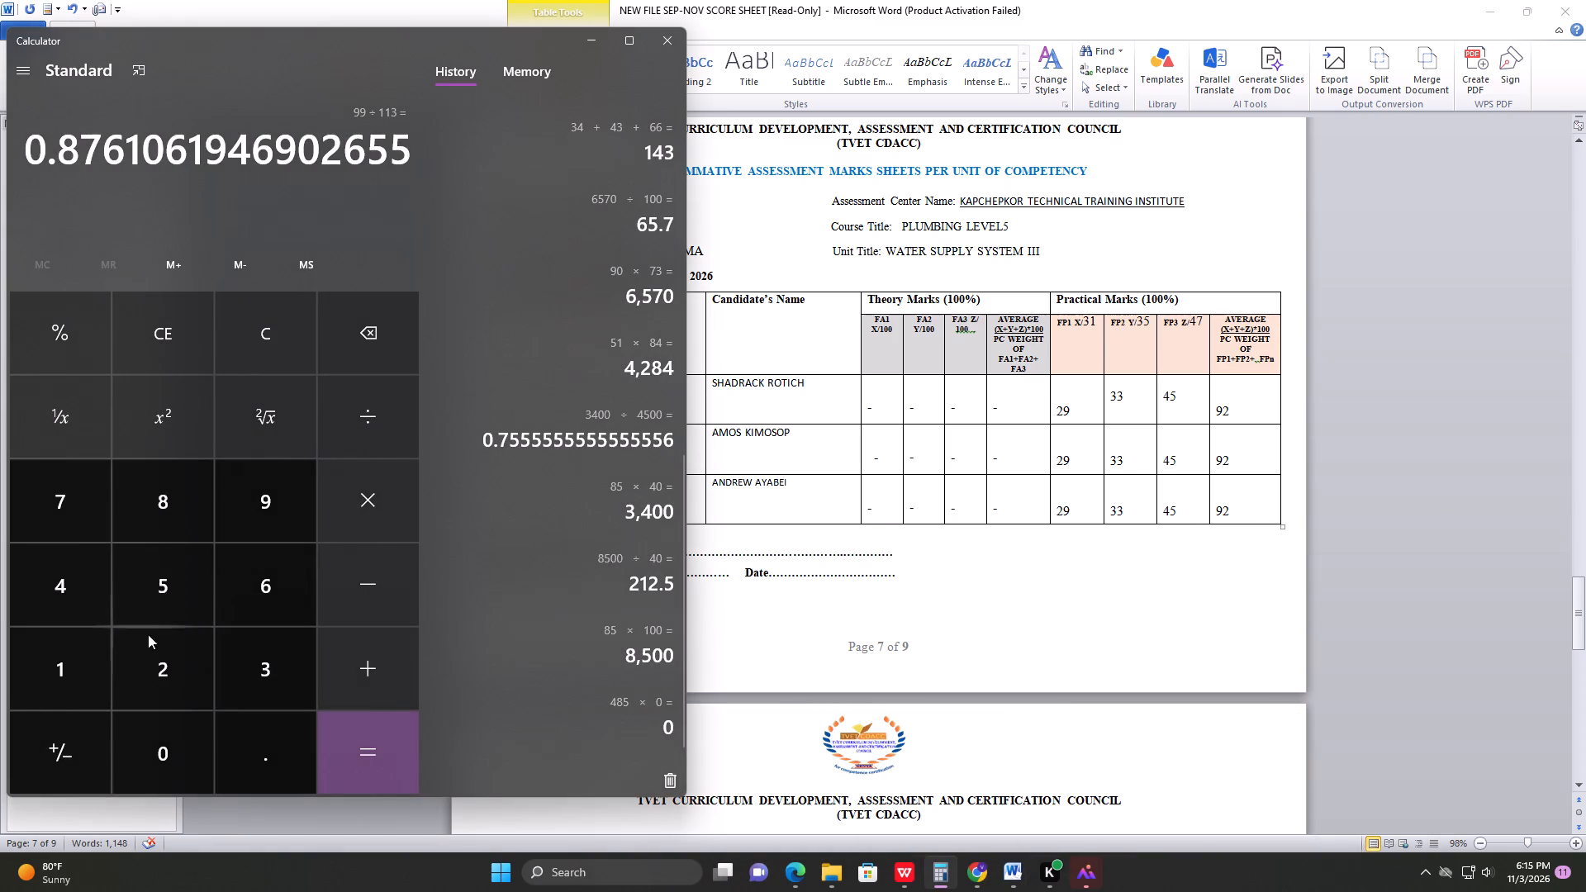
pyautogui.click(165, 663)
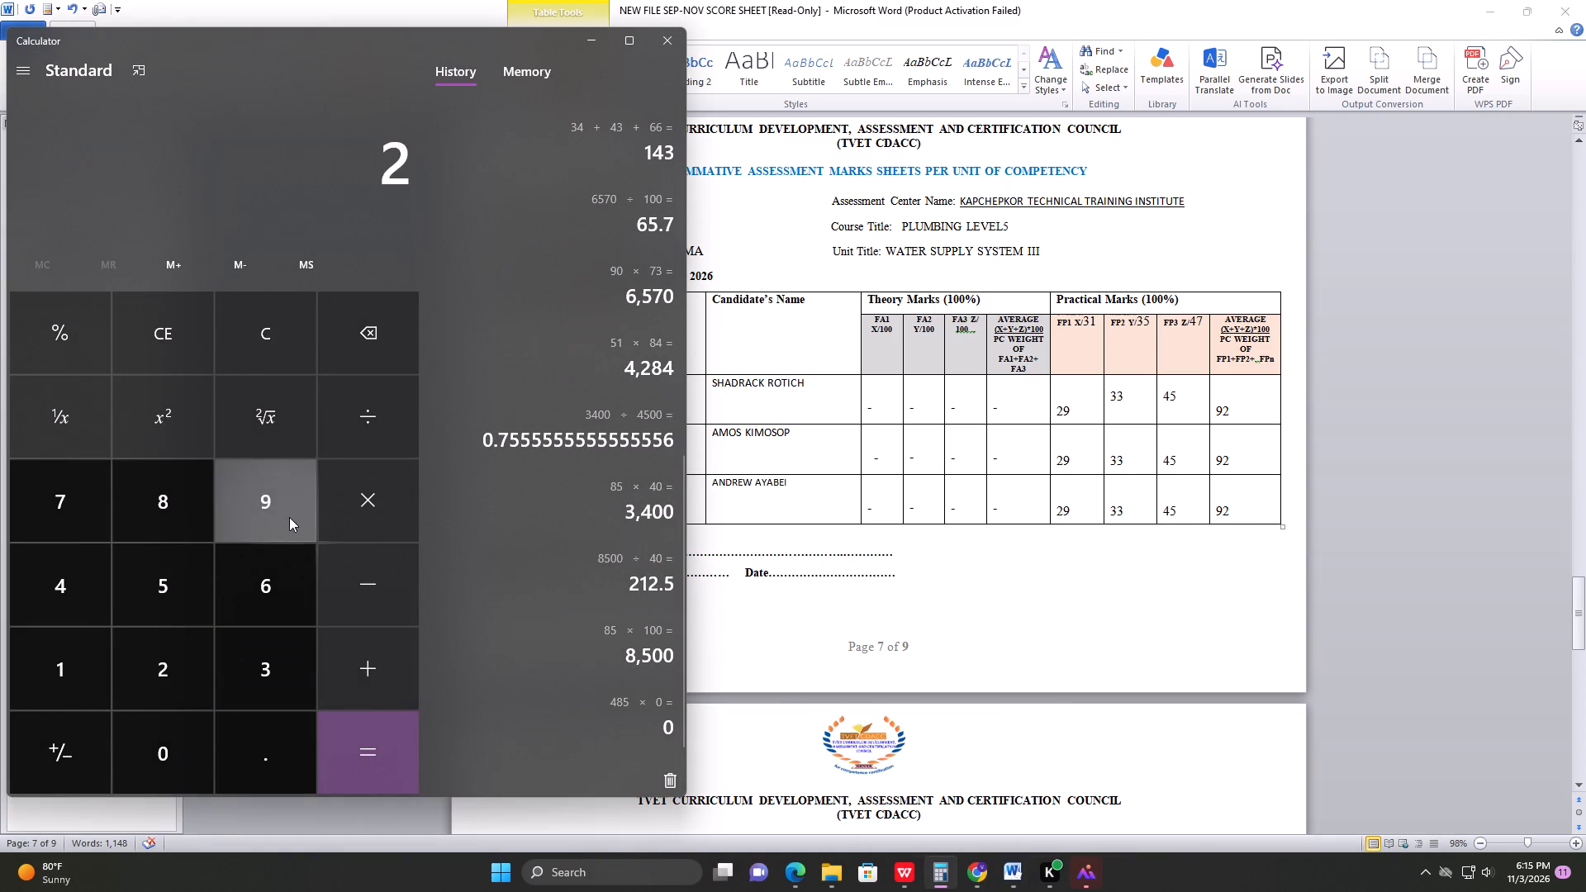
pyautogui.click(288, 515)
pyautogui.click(386, 673)
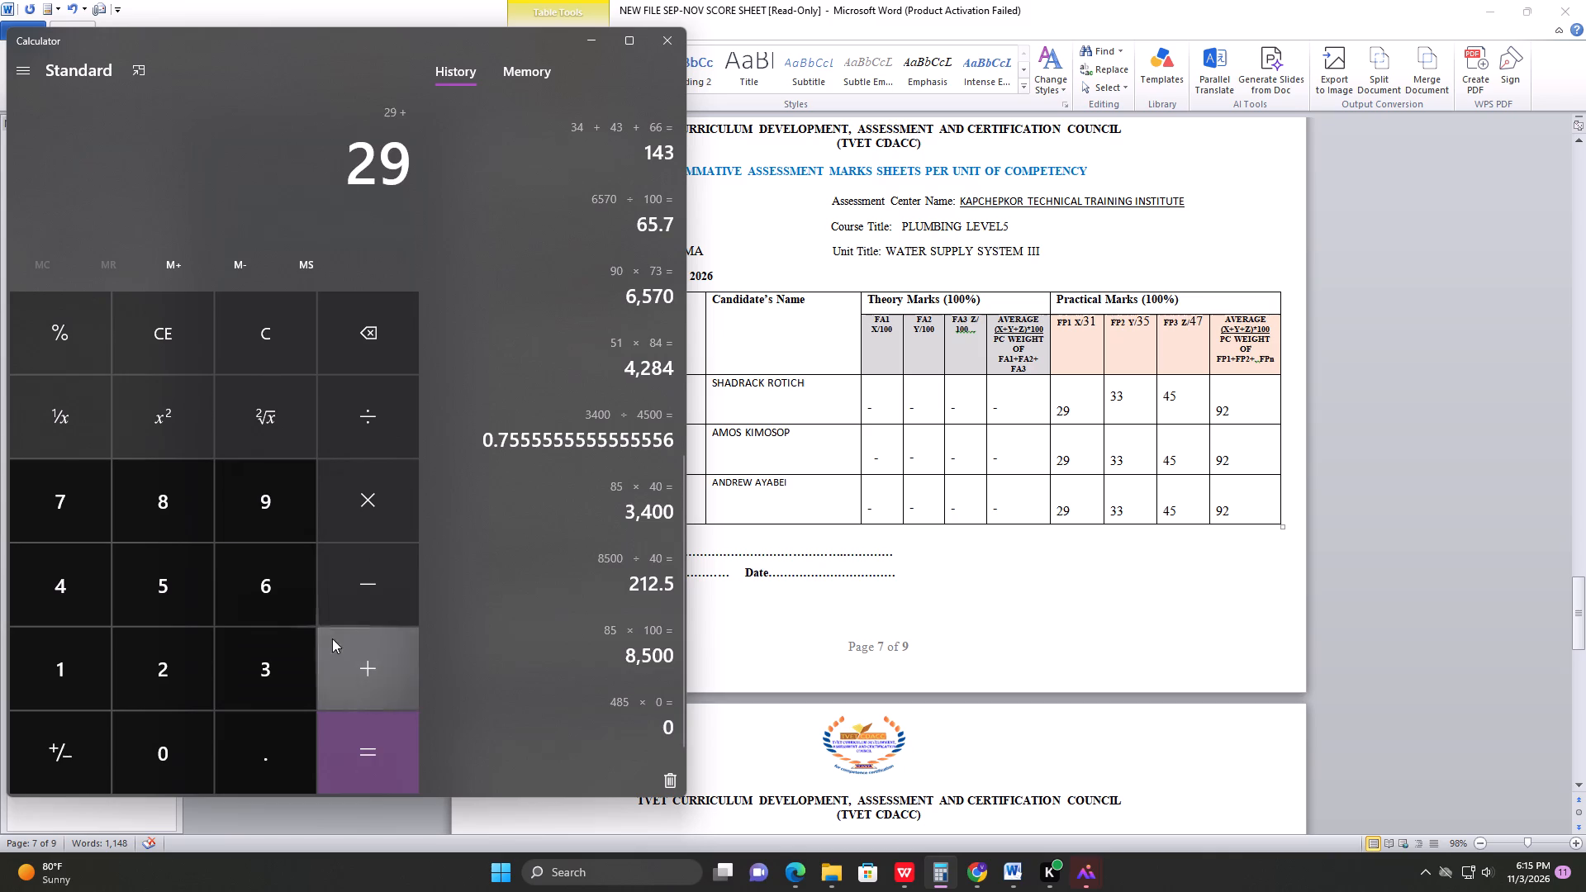
pyautogui.doubleClick(258, 671)
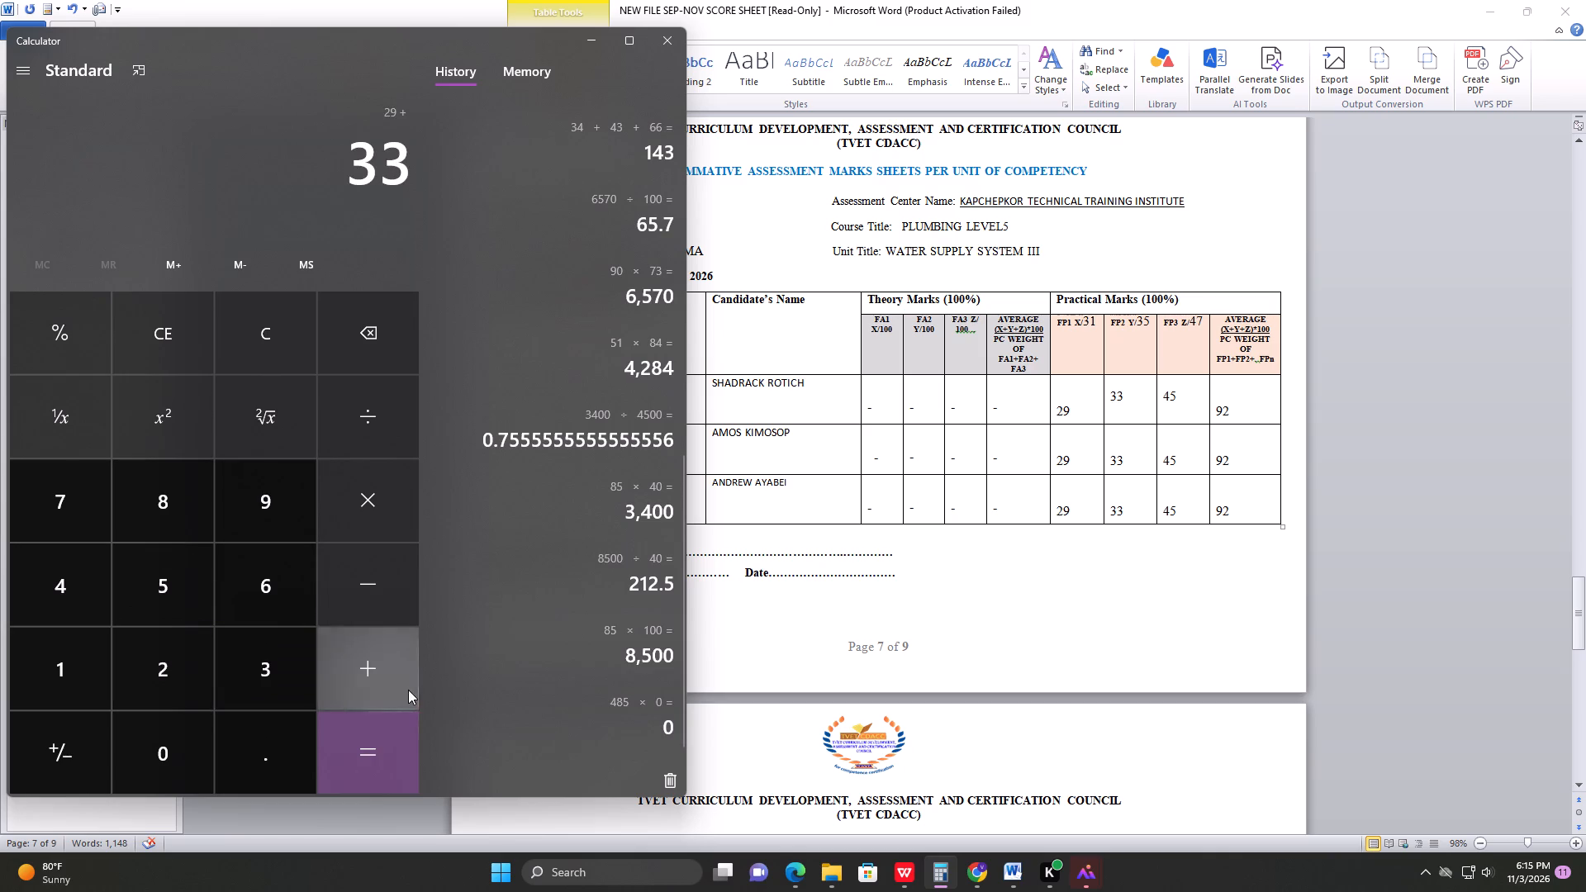
pyautogui.click(381, 679)
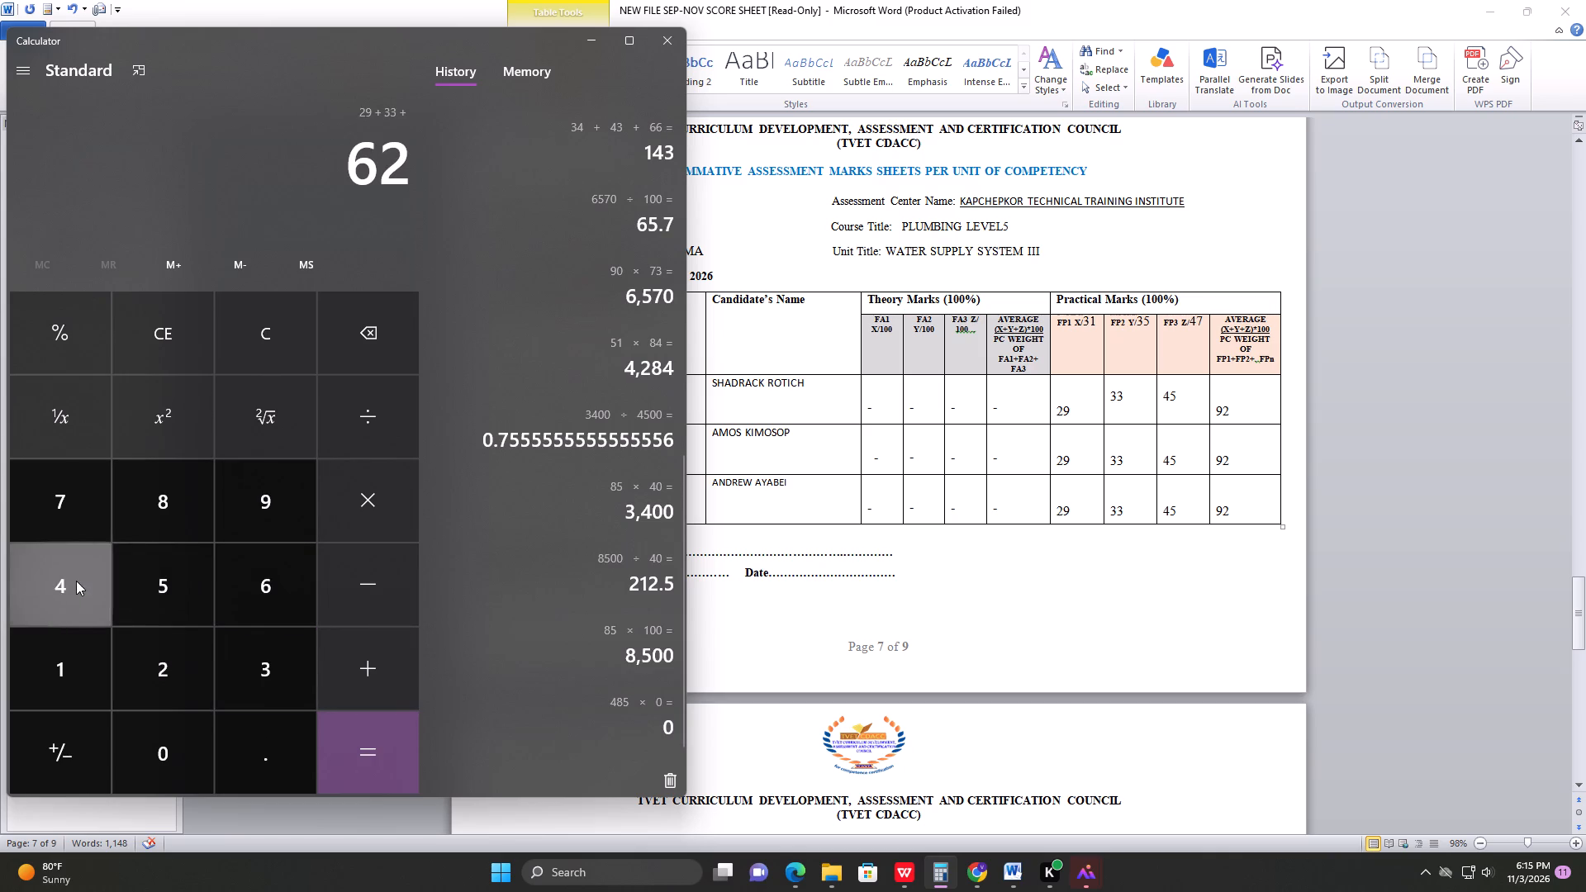
pyautogui.click(76, 581)
pyautogui.click(171, 586)
pyautogui.click(379, 757)
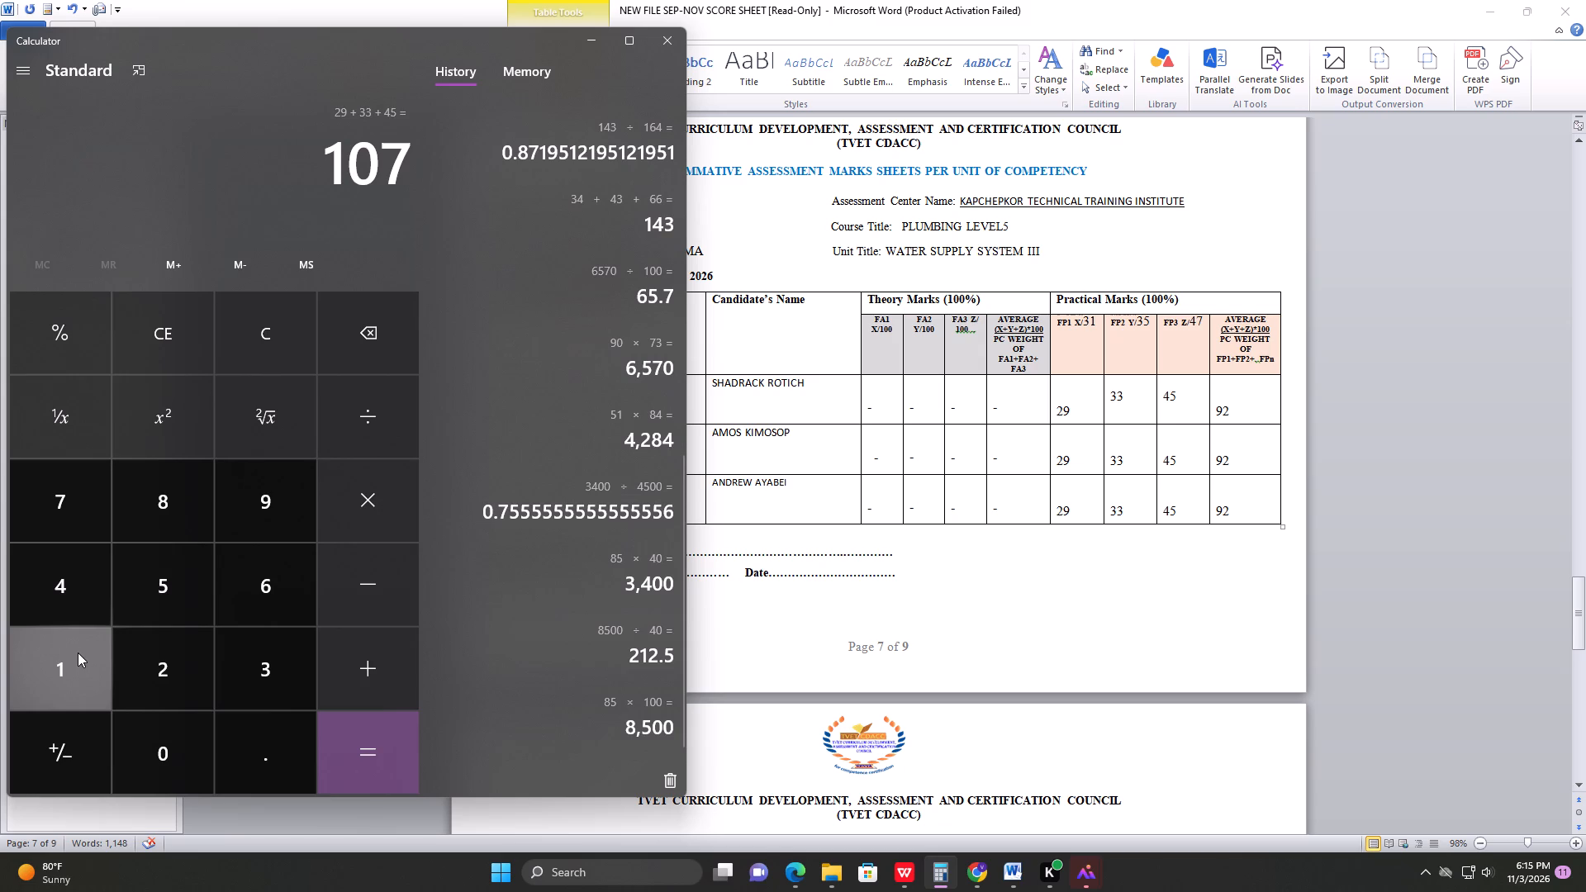
# Add 31 + 35 + 45 for the maximum practical marks total.
pyautogui.click(268, 667)
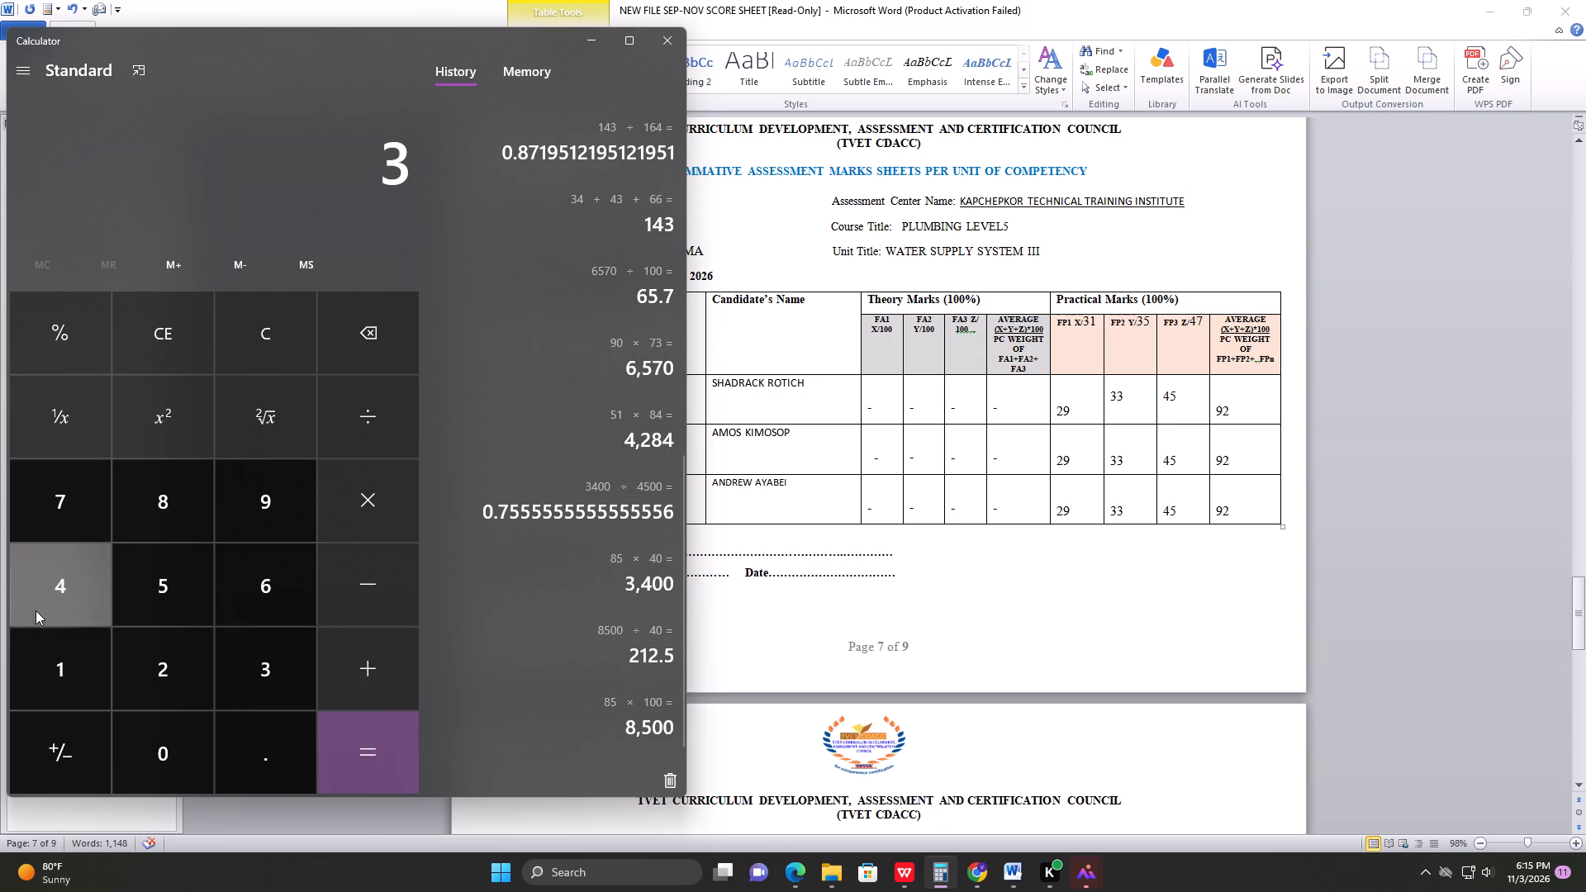
pyautogui.click(56, 666)
pyautogui.click(366, 672)
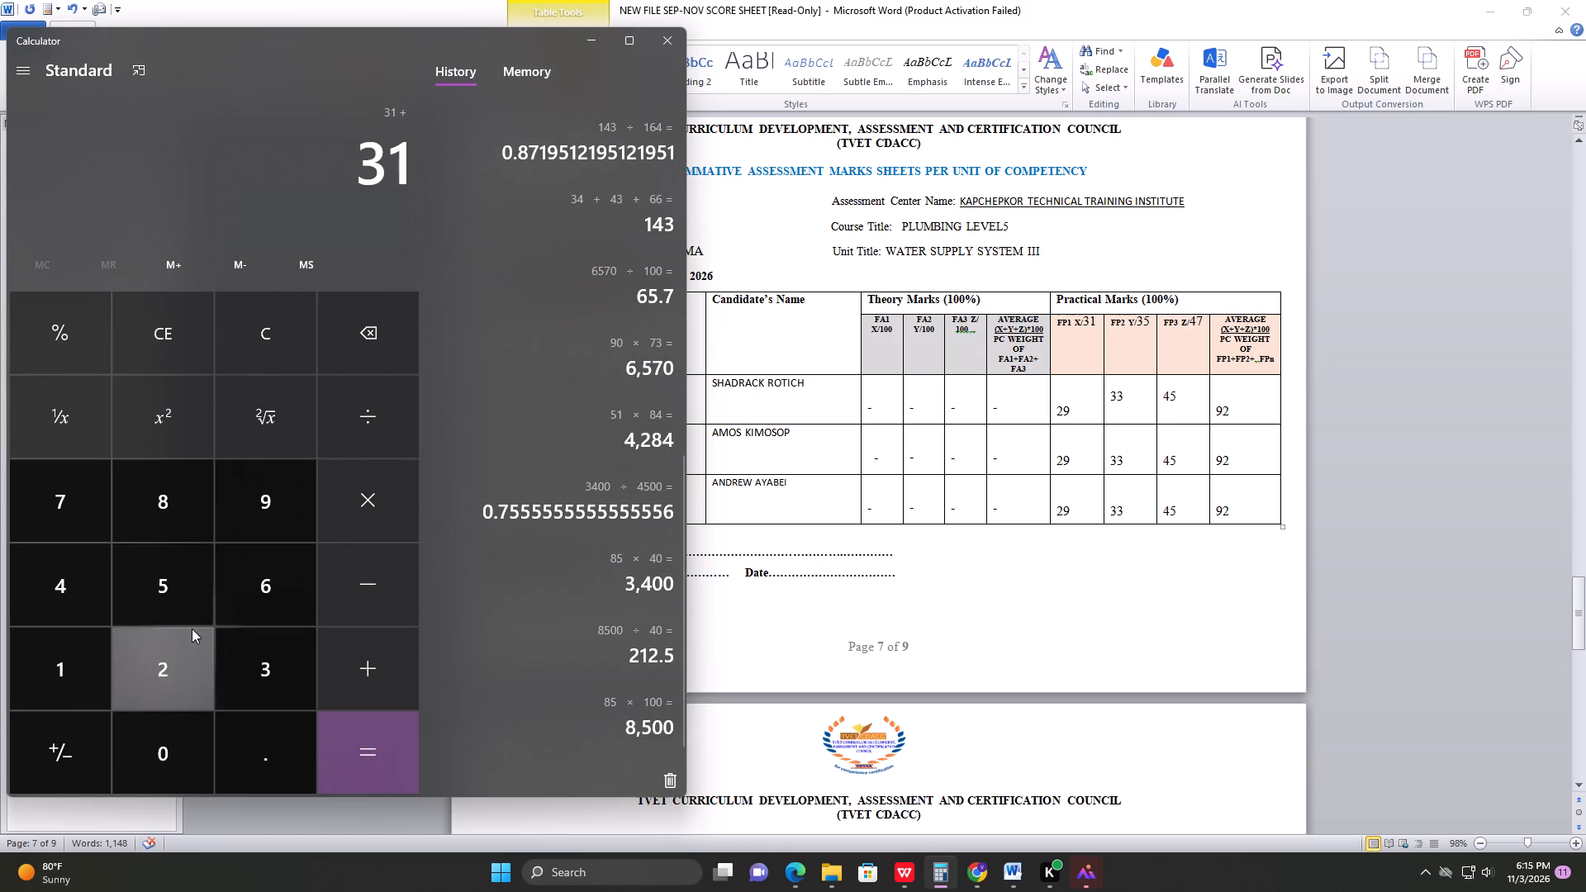
pyautogui.click(272, 666)
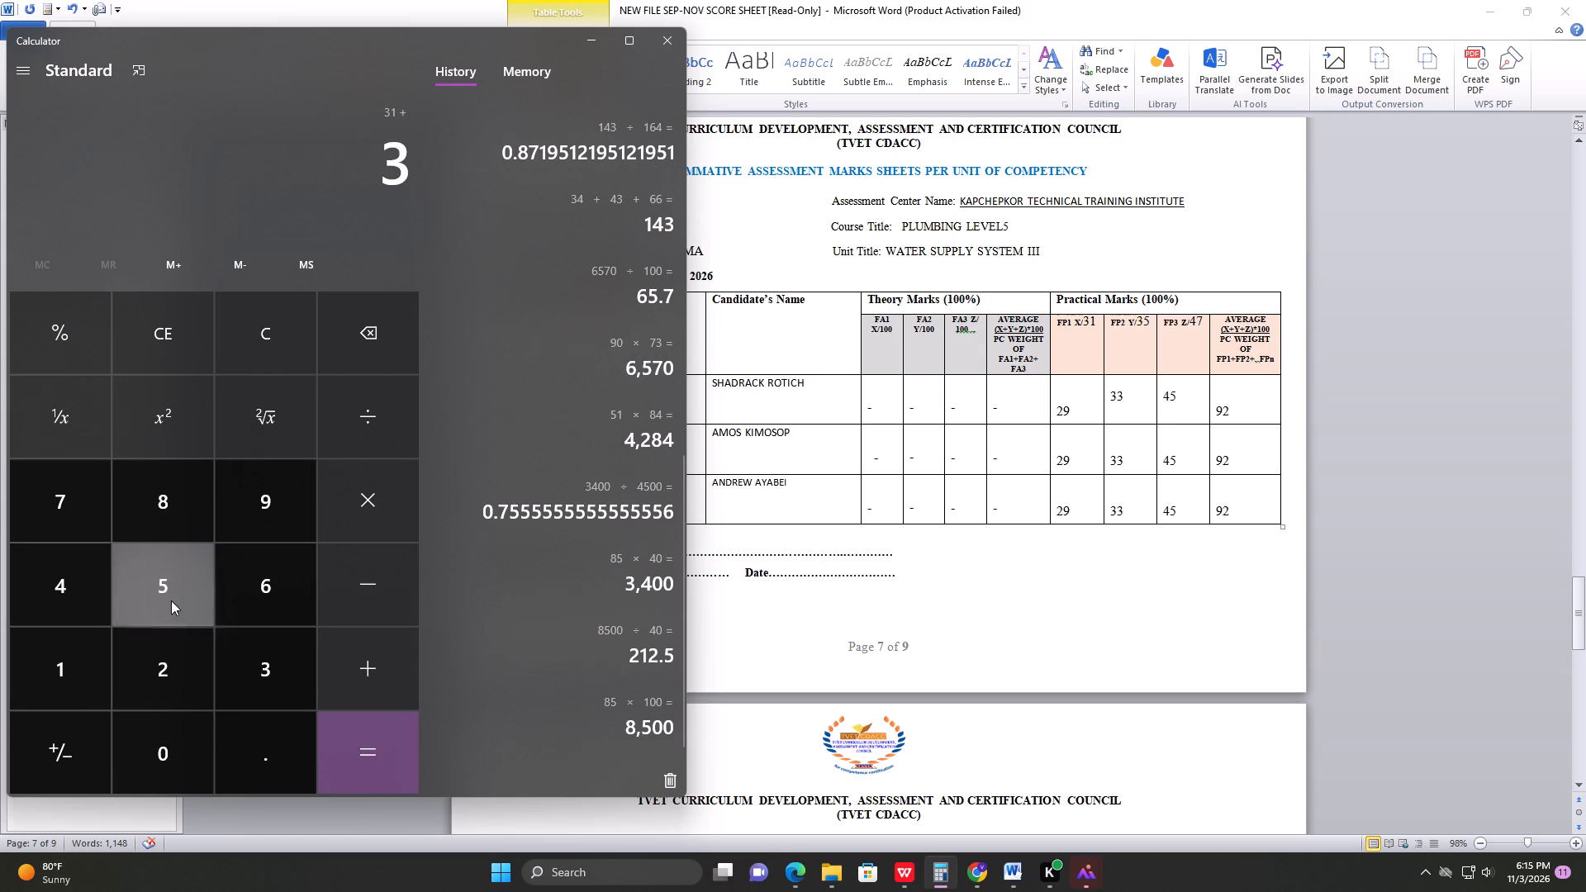
pyautogui.click(171, 599)
pyautogui.click(362, 667)
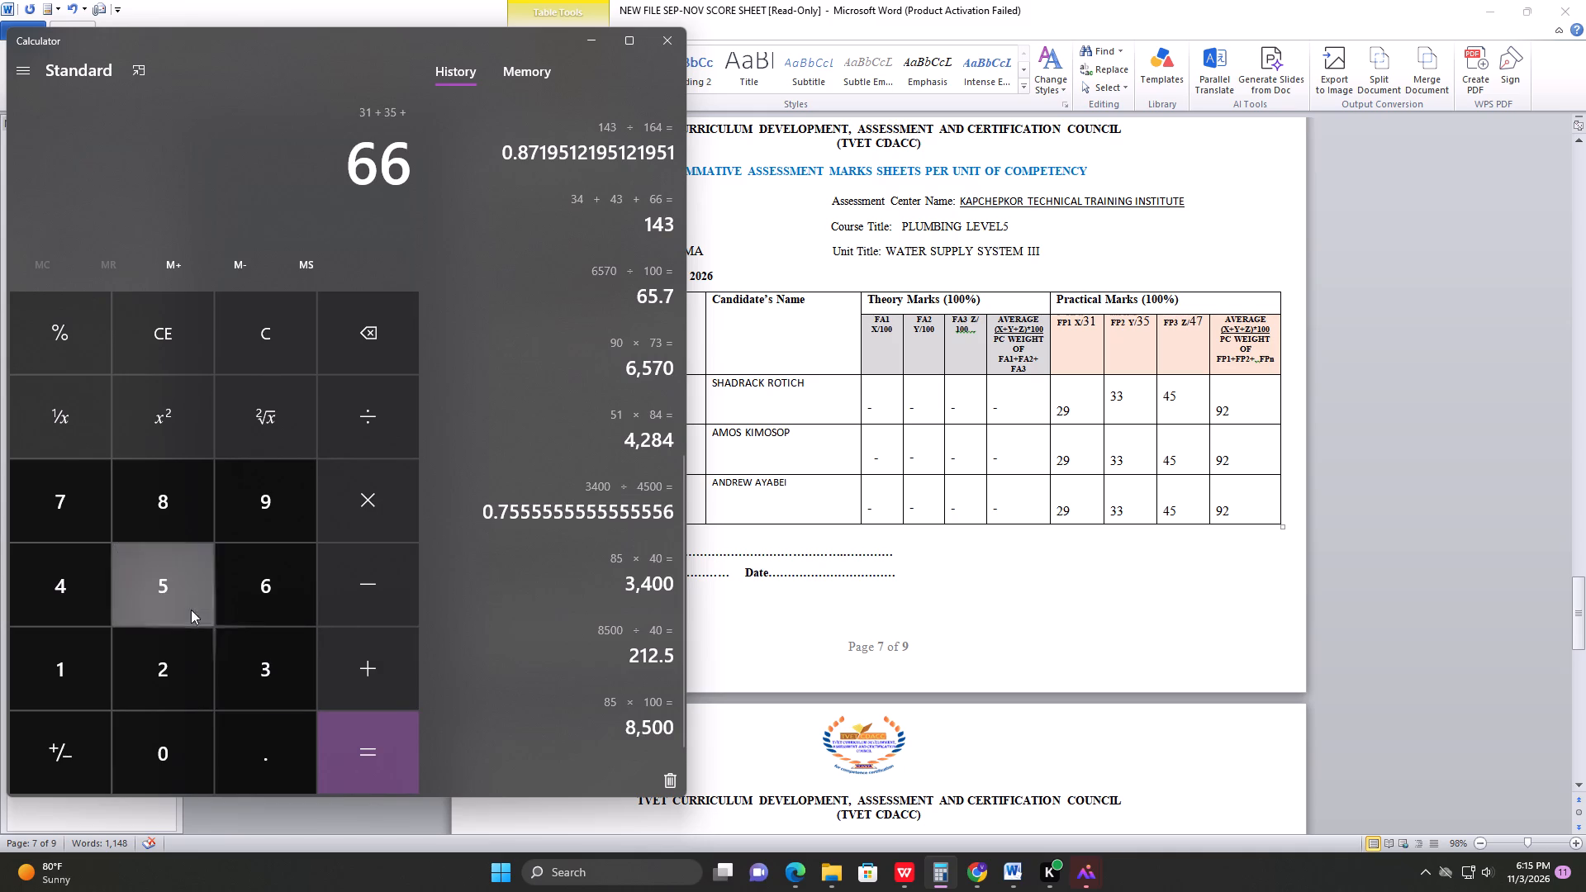
pyautogui.click(63, 578)
pyautogui.click(165, 586)
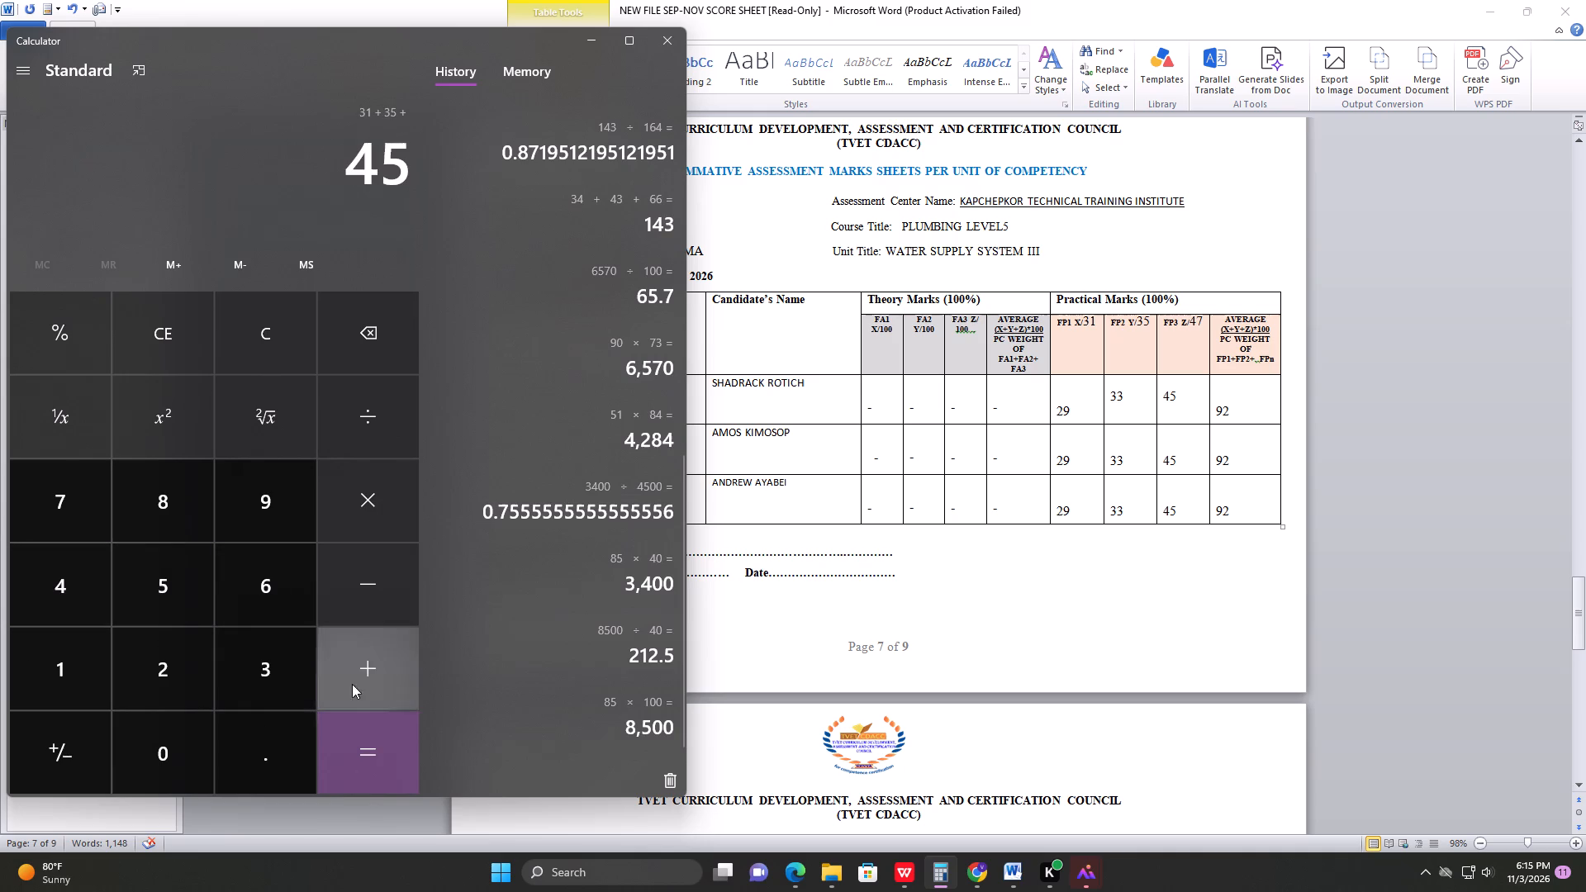
pyautogui.click(359, 738)
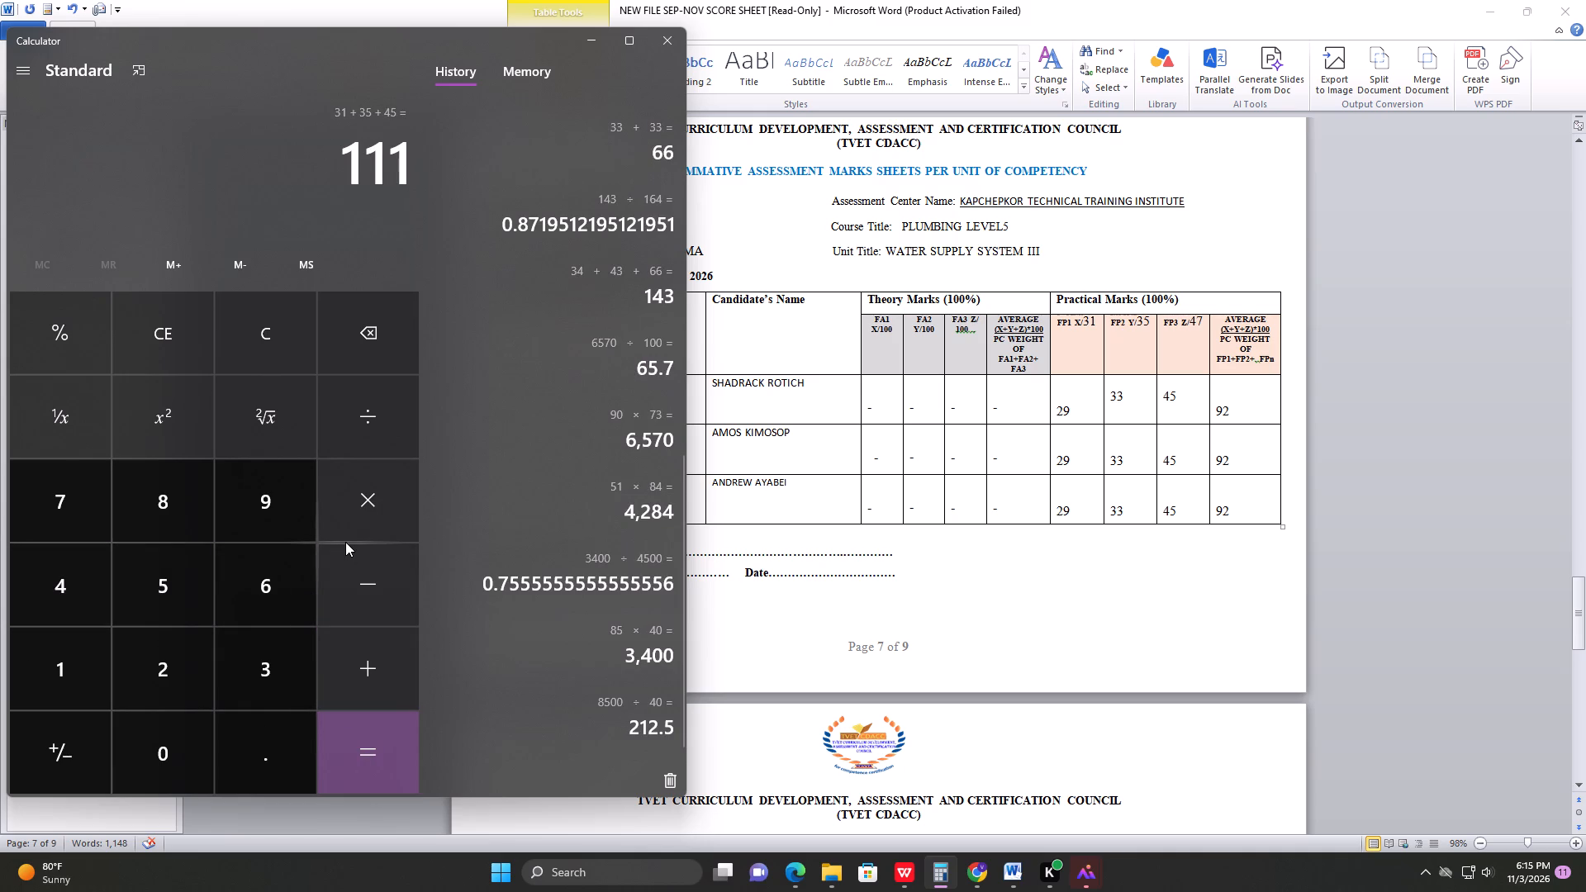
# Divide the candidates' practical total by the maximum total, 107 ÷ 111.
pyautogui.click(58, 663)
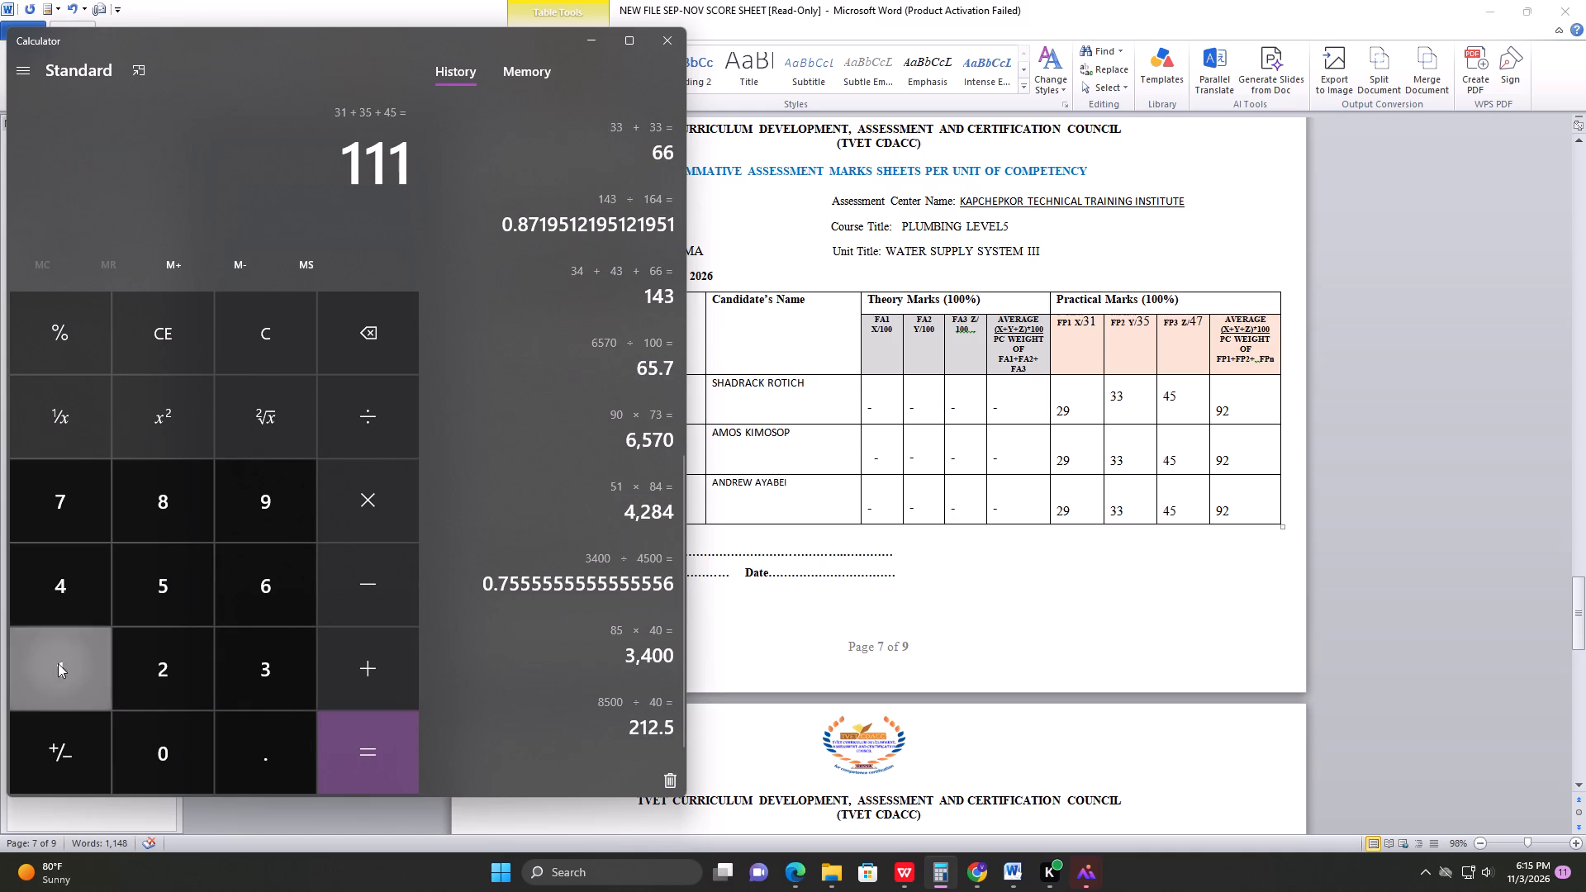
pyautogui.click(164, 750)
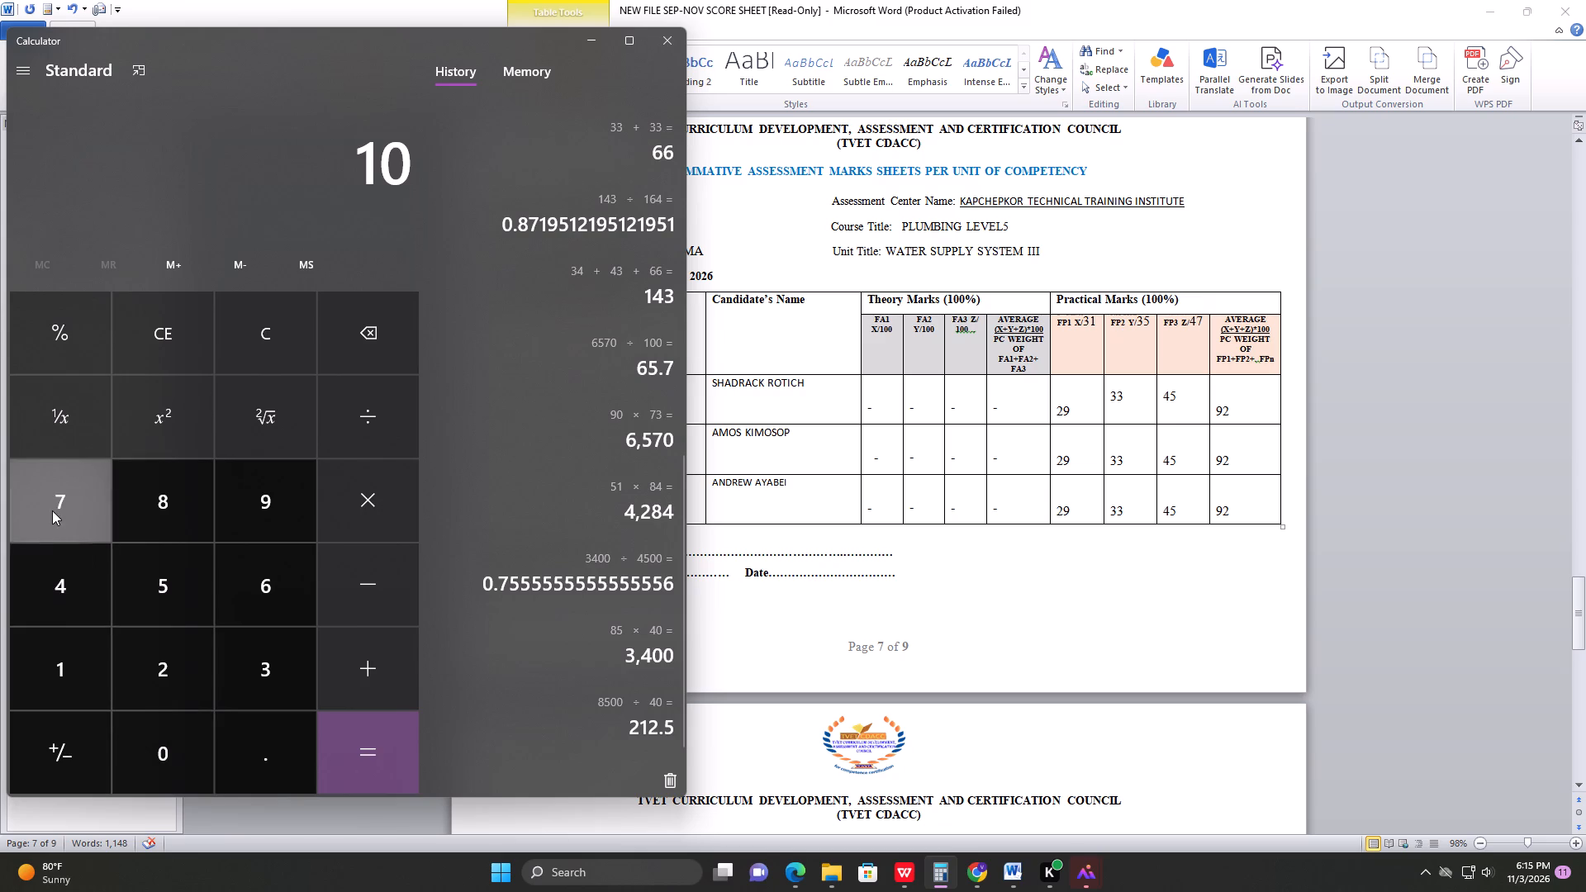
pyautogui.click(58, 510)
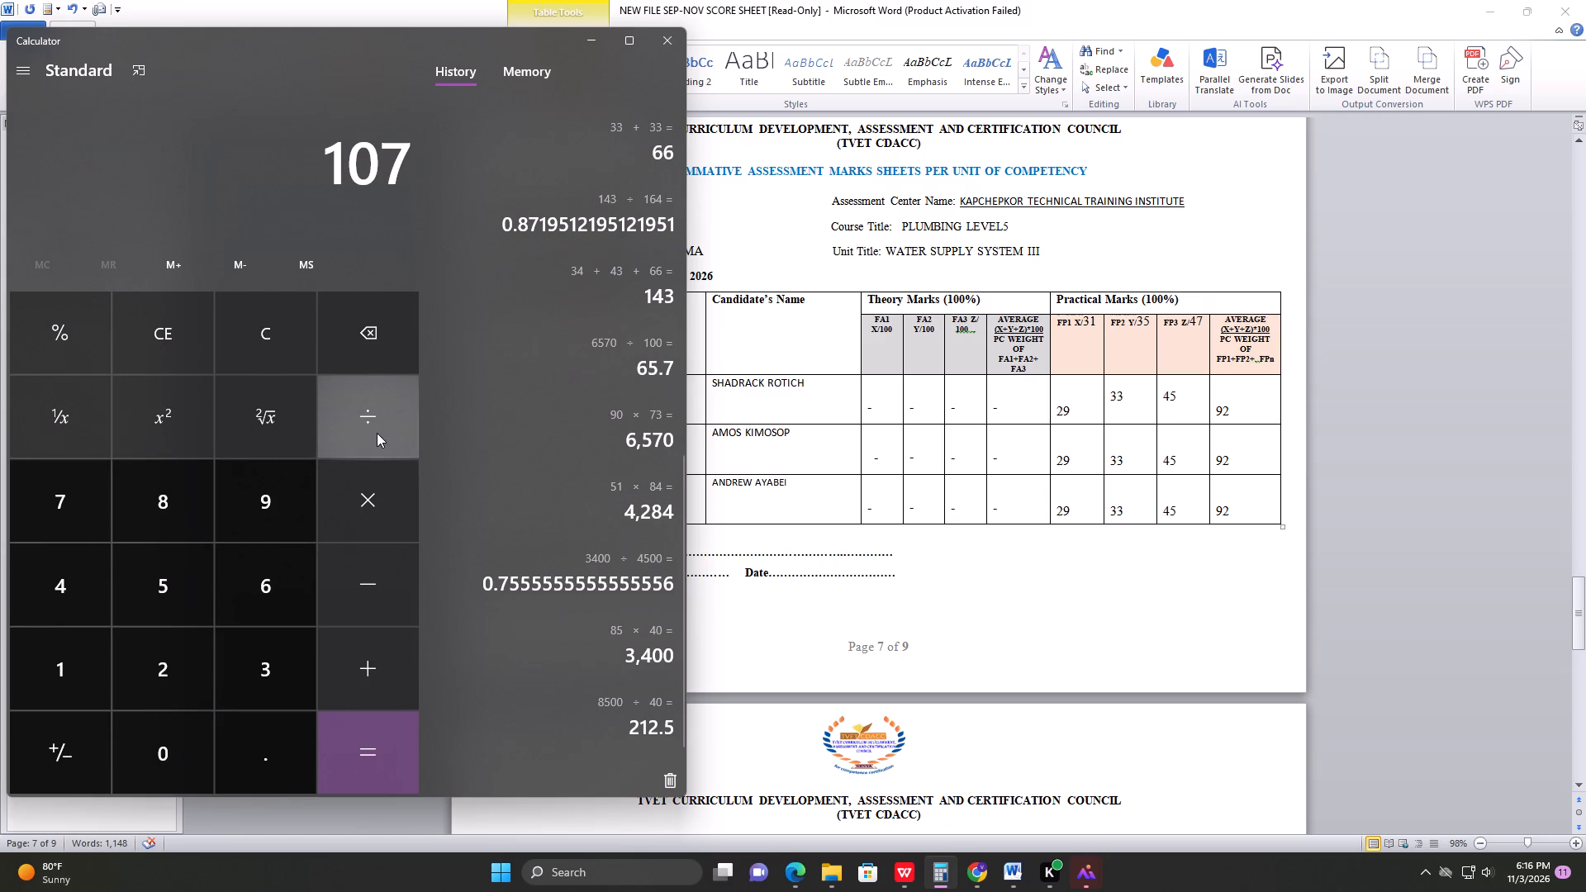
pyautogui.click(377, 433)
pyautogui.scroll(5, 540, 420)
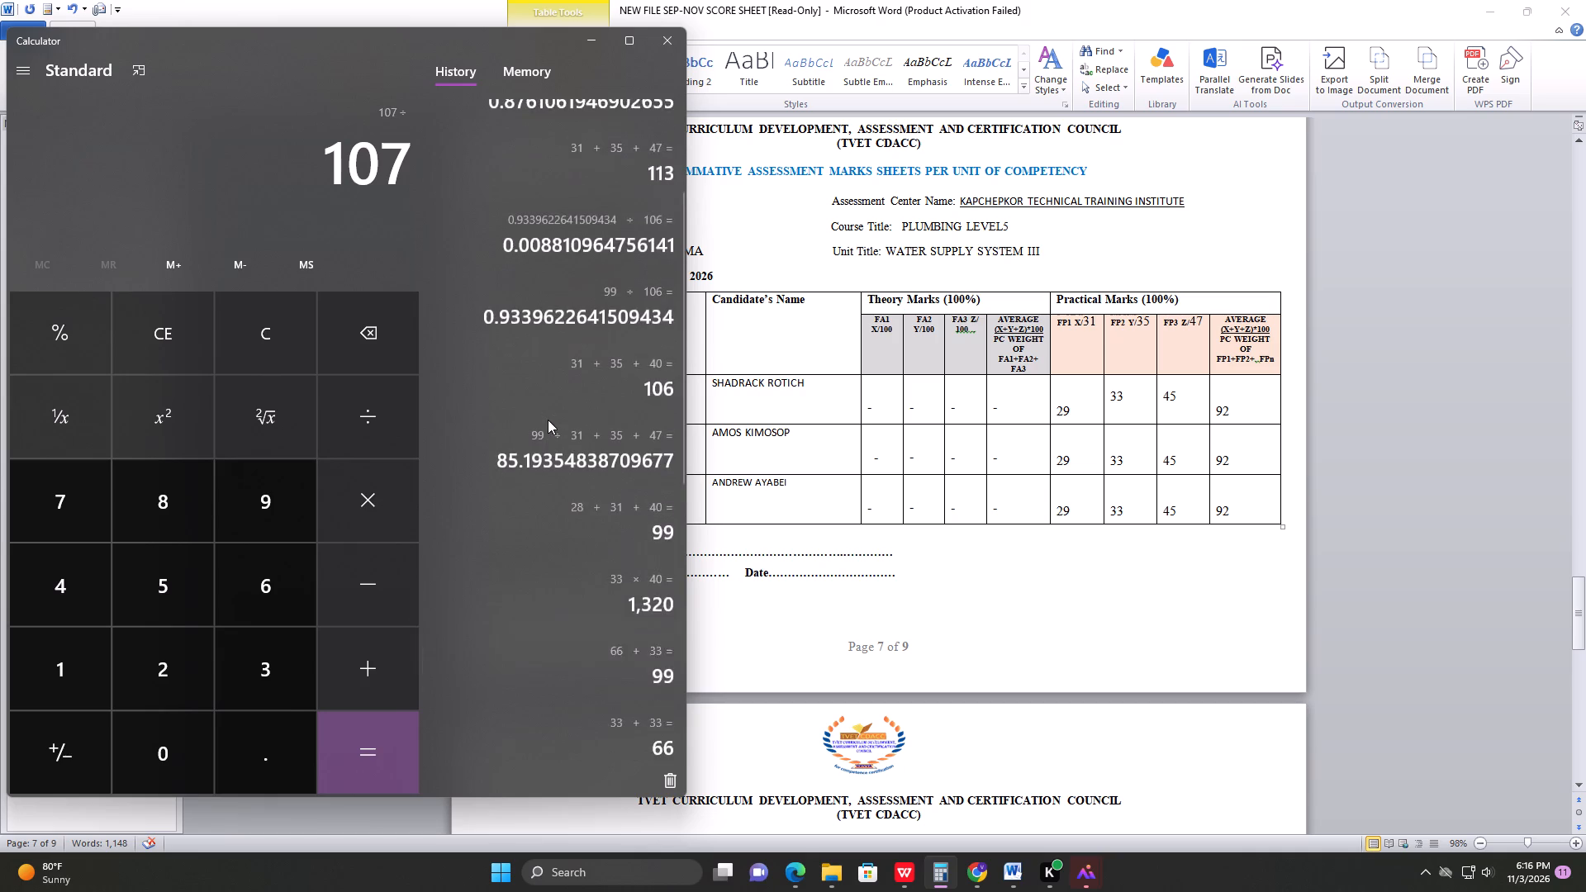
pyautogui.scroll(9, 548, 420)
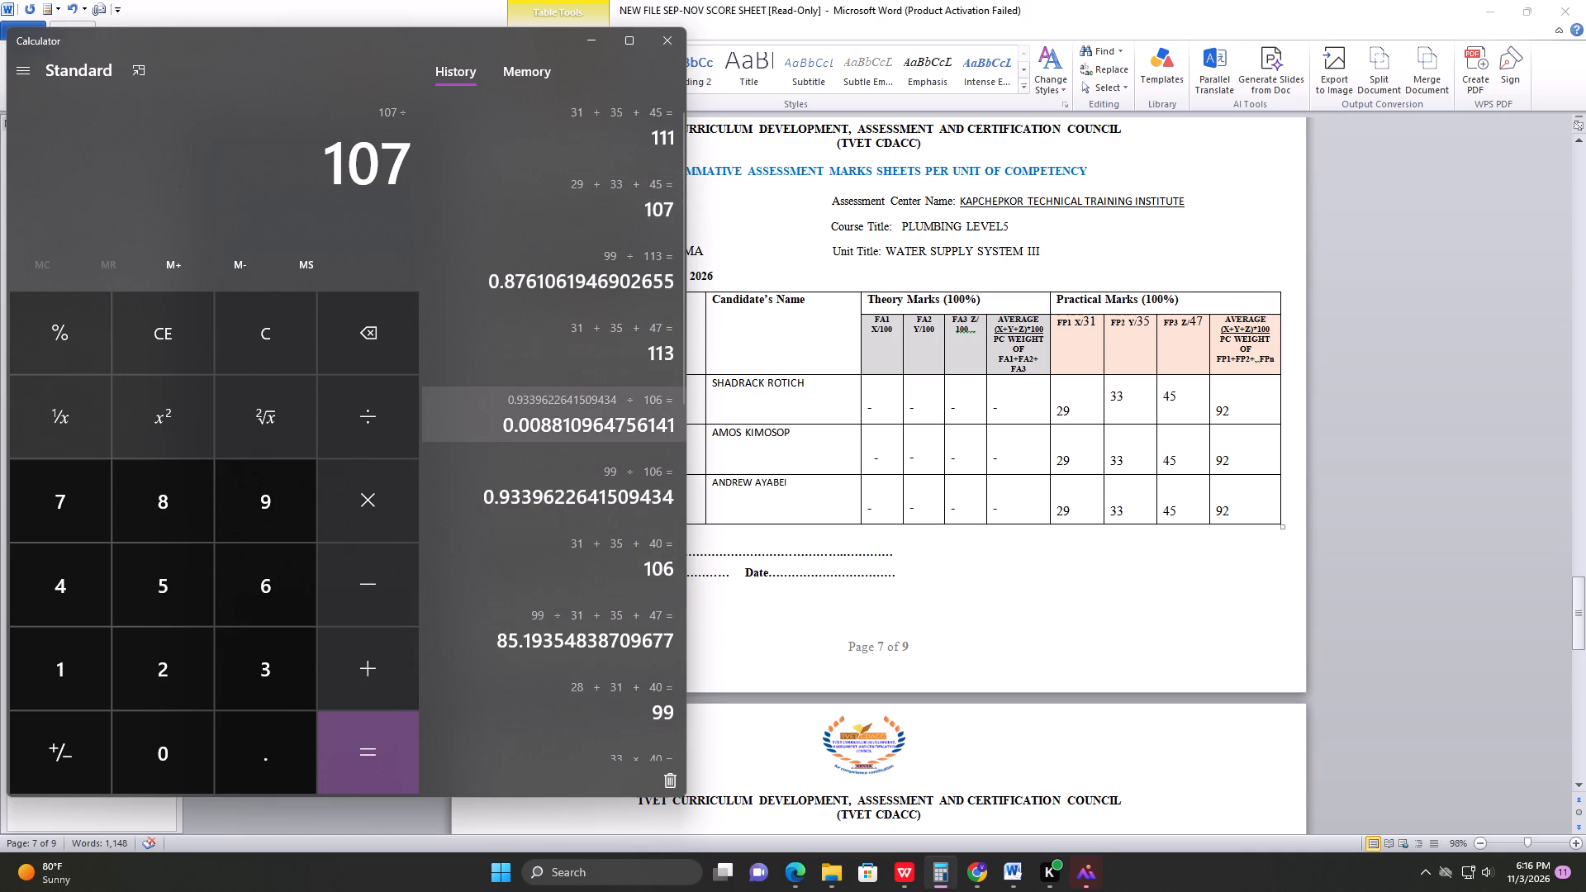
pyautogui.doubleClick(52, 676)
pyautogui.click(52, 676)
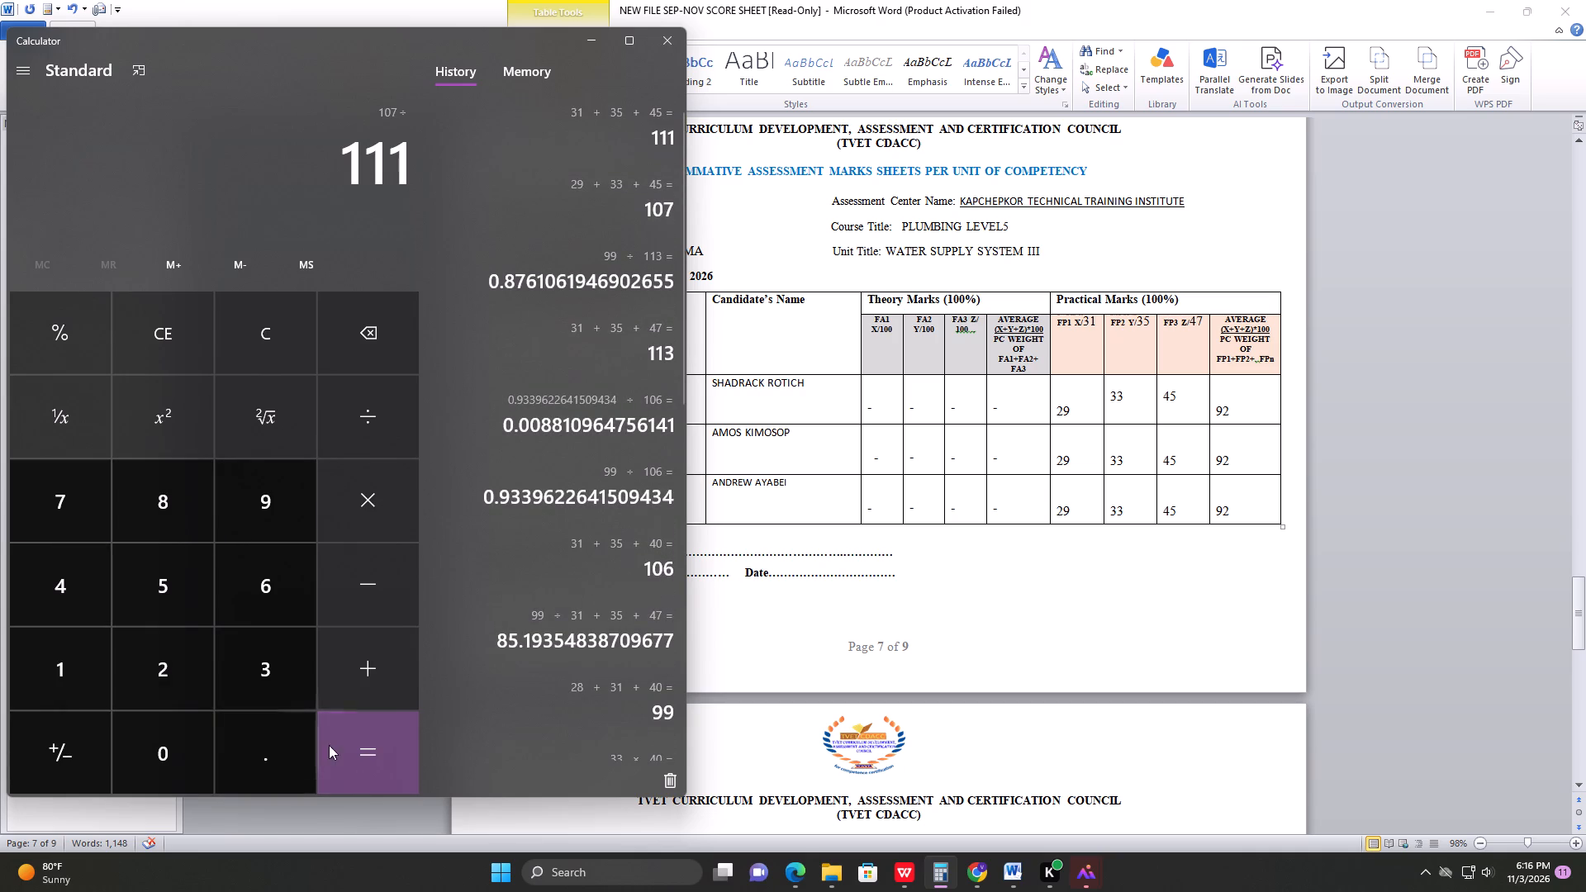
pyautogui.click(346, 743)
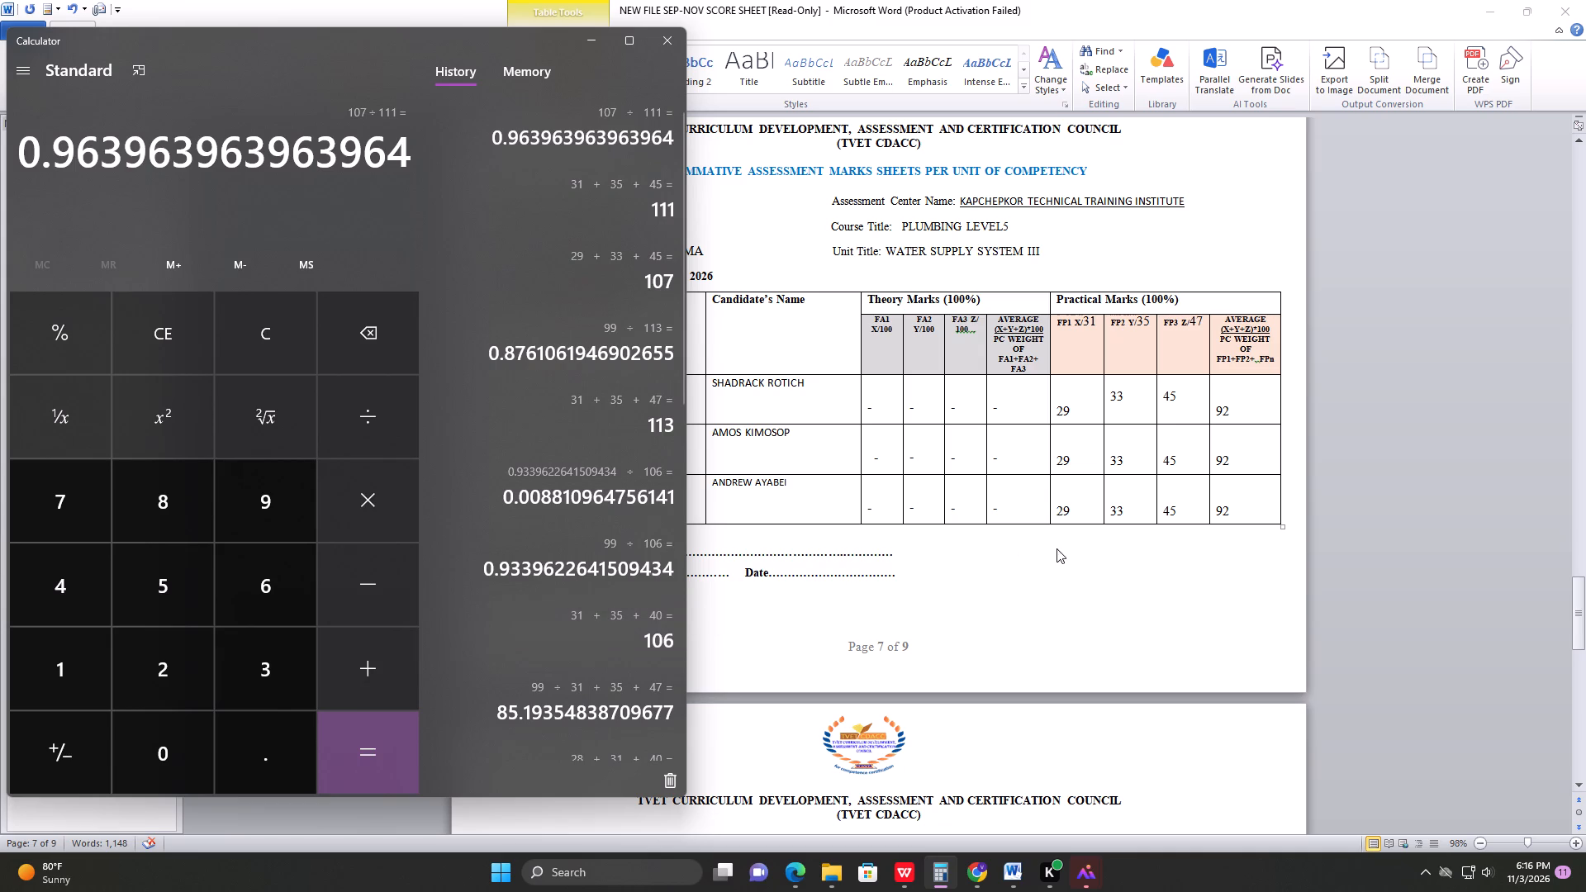
# Check the first candidate's practical average cell in Word, return to Calculator and add the candidates' marks again, 29 + 33 + 45.
pyautogui.click(1231, 405)
pyautogui.click(1228, 414)
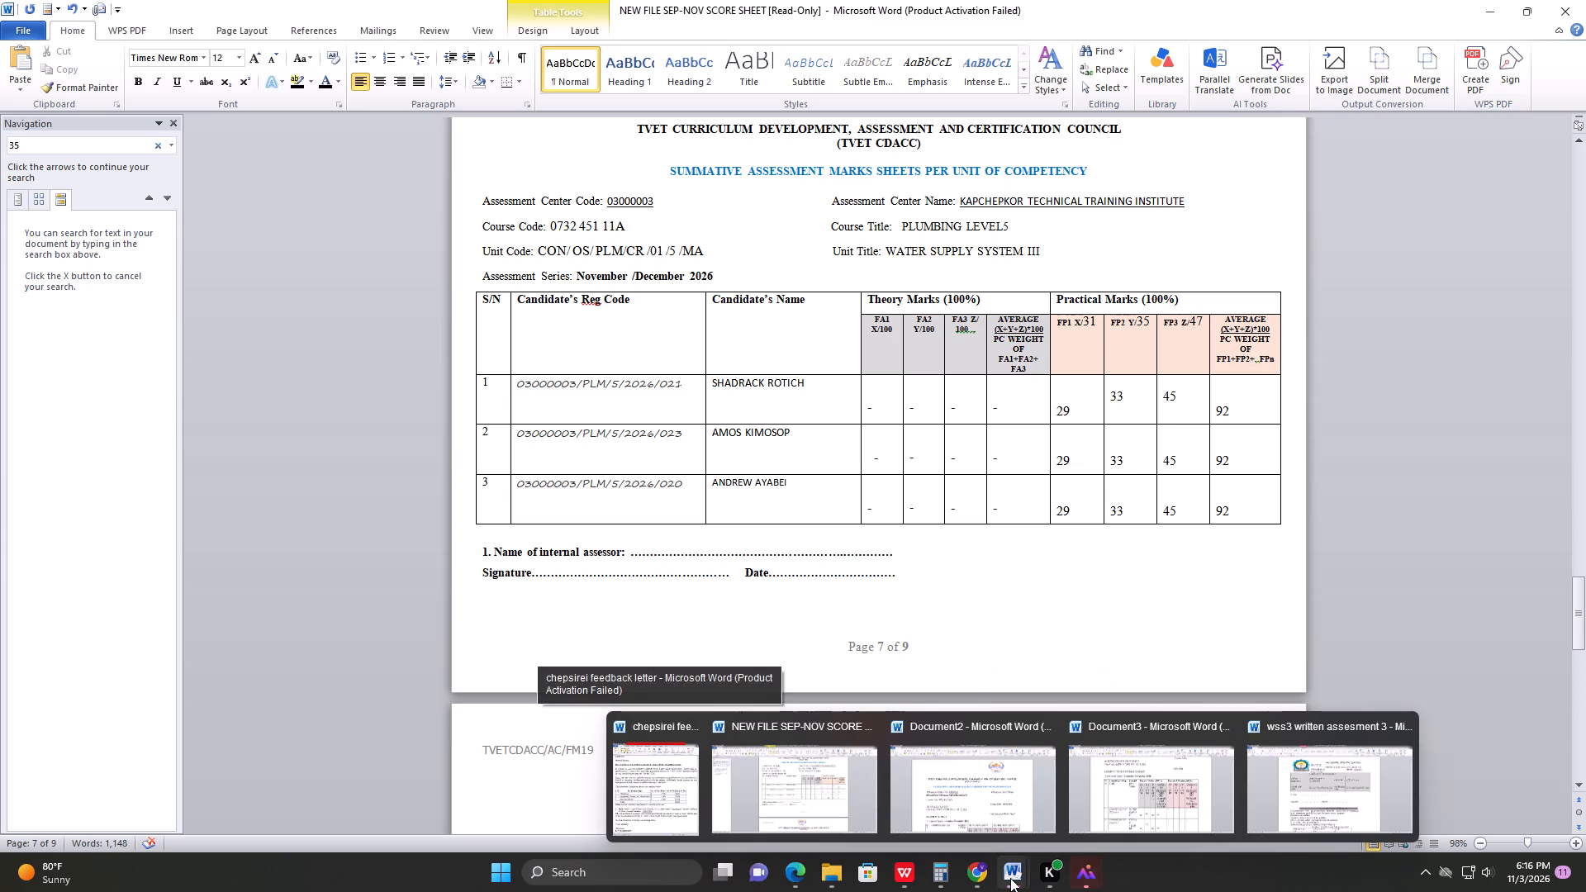
pyautogui.click(936, 805)
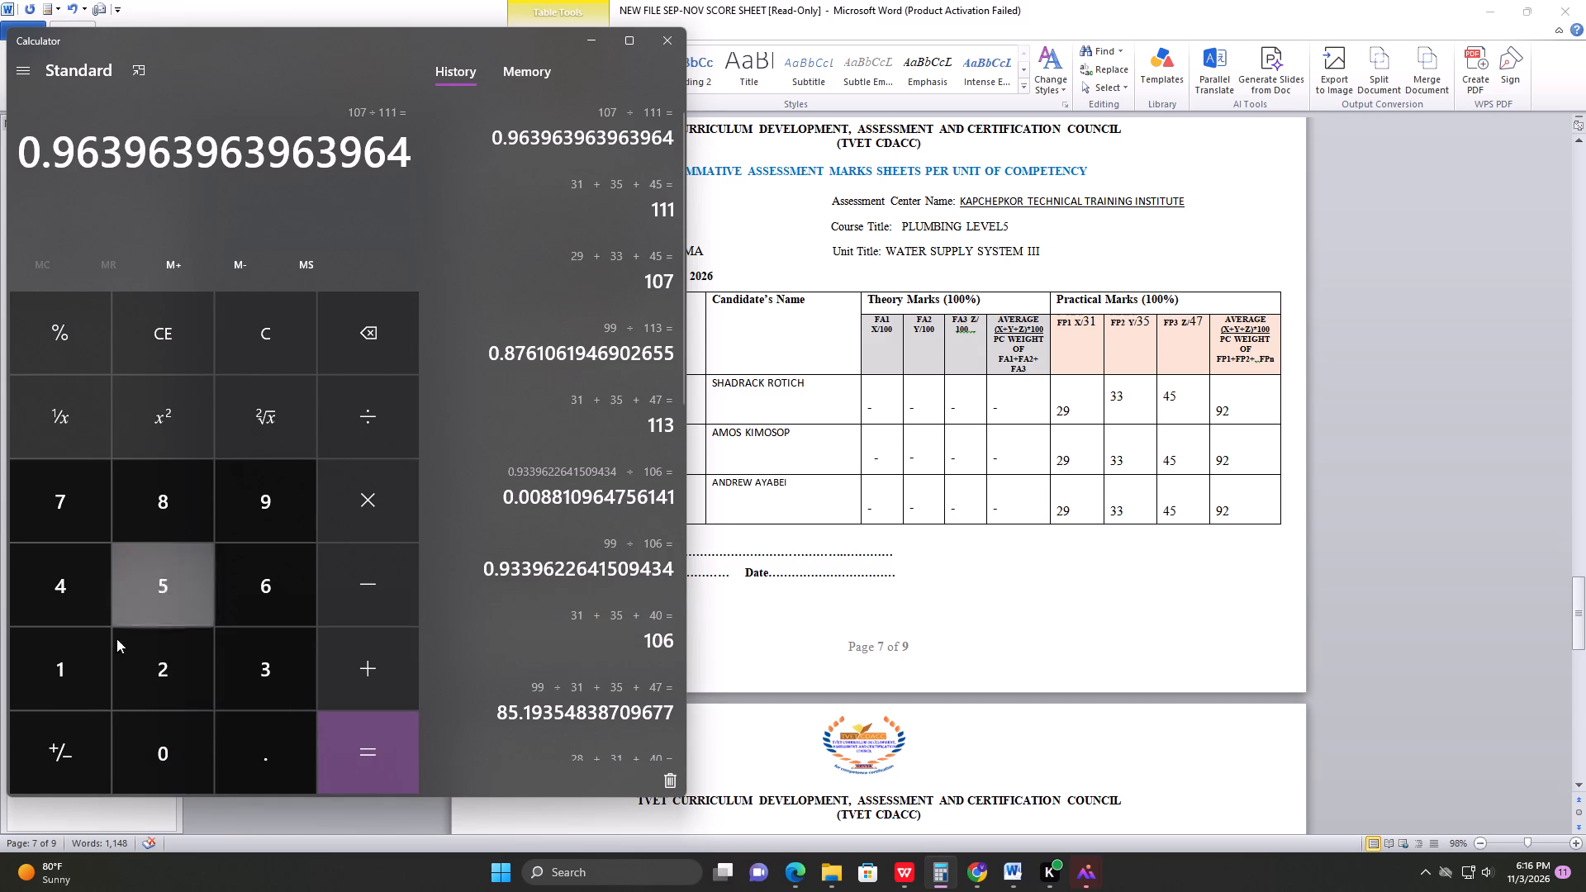
pyautogui.click(159, 668)
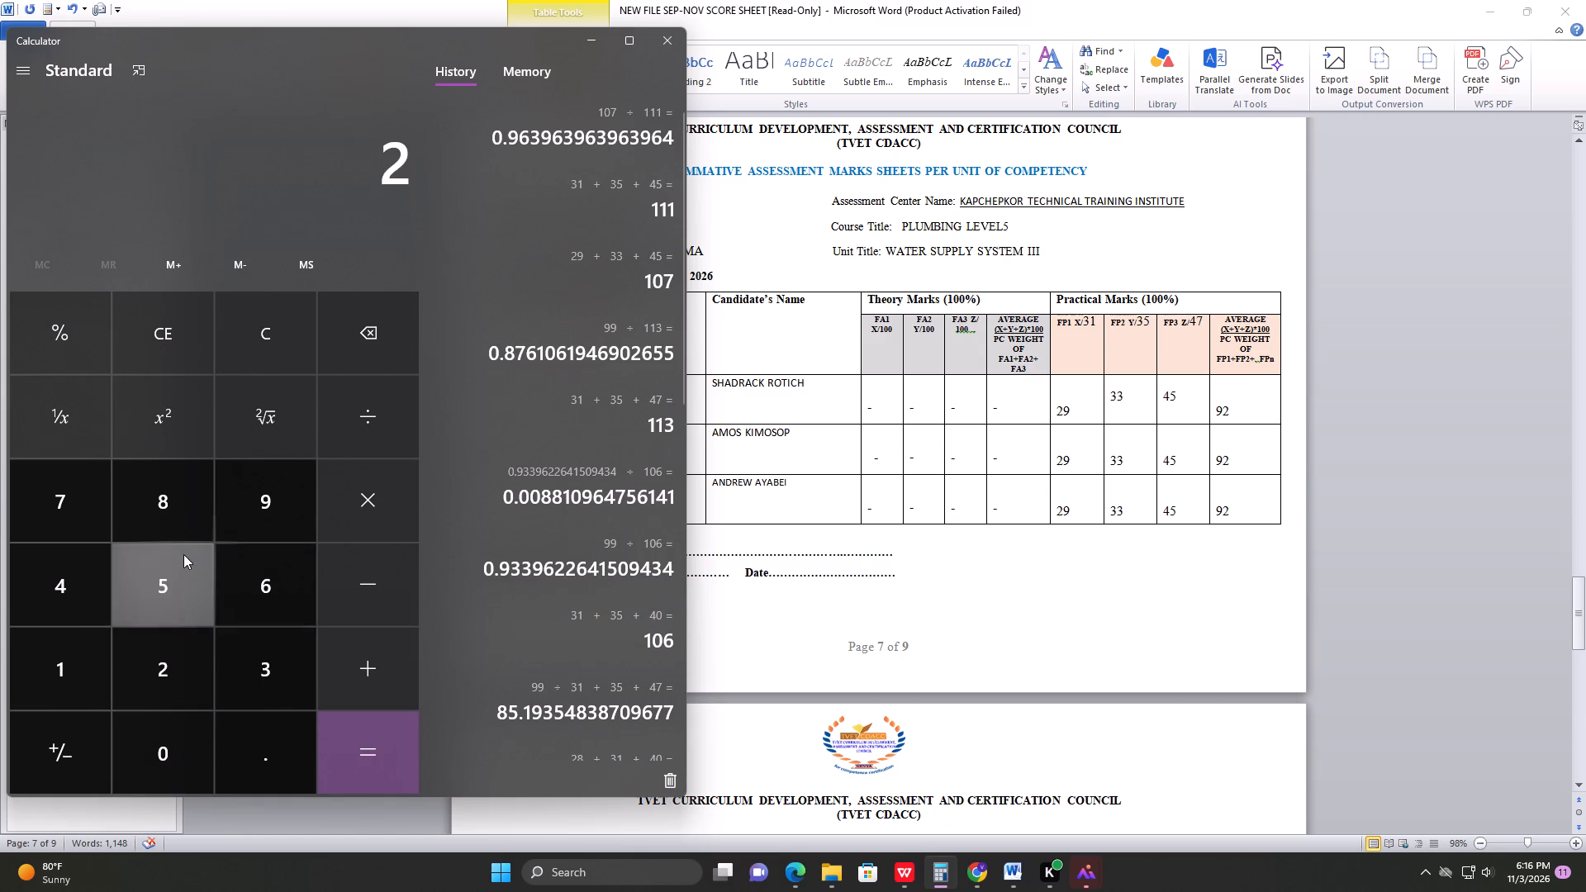
pyautogui.click(262, 520)
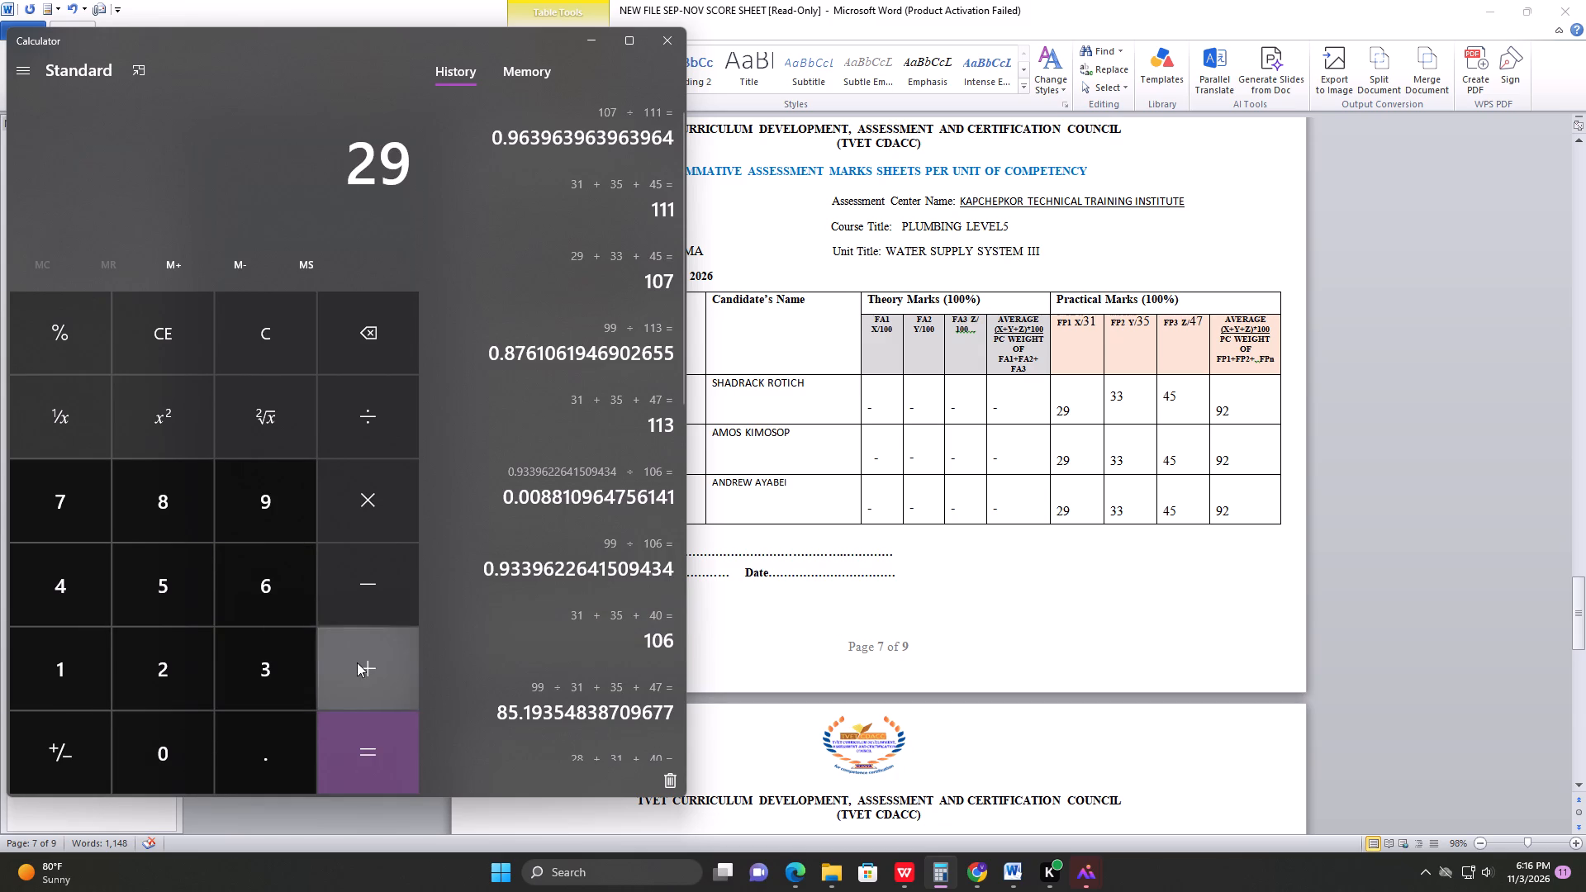
pyautogui.click(358, 662)
pyautogui.doubleClick(264, 686)
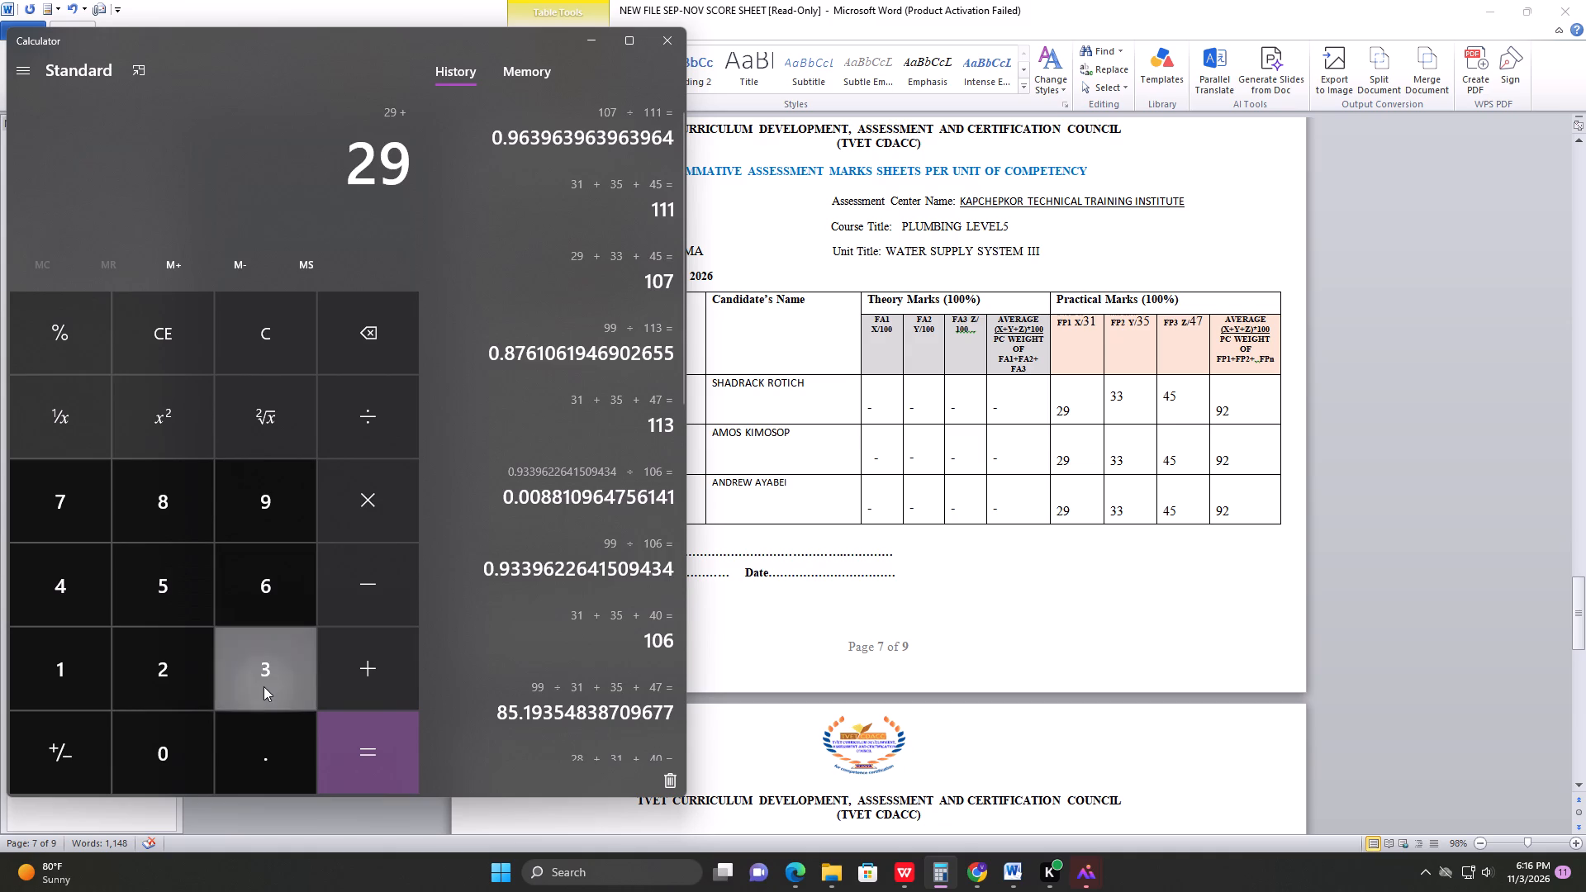
pyautogui.click(378, 677)
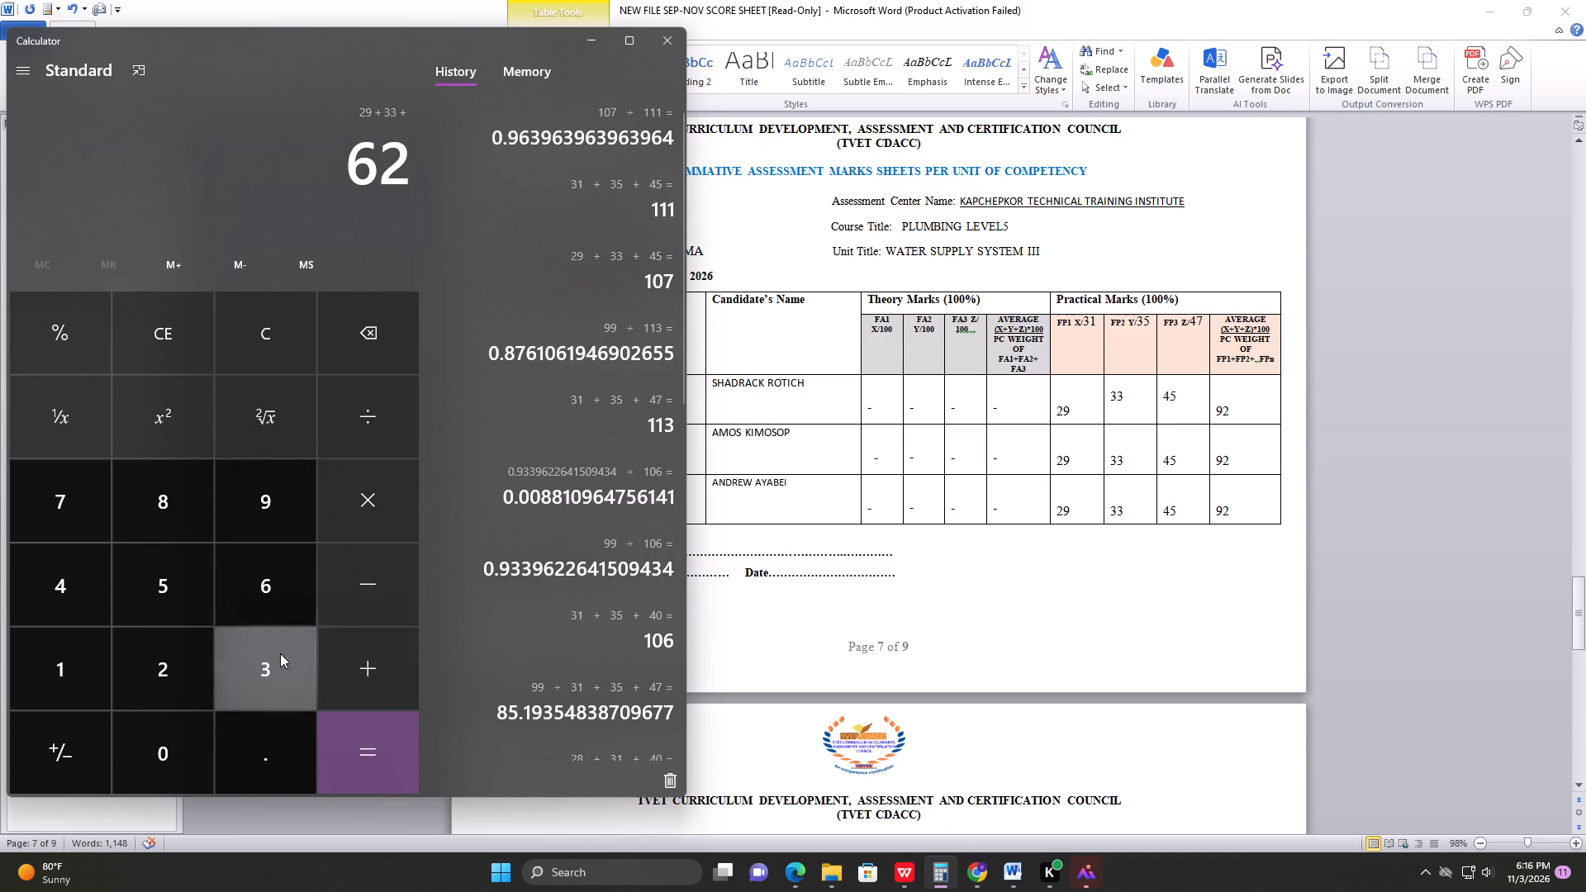
pyautogui.click(91, 599)
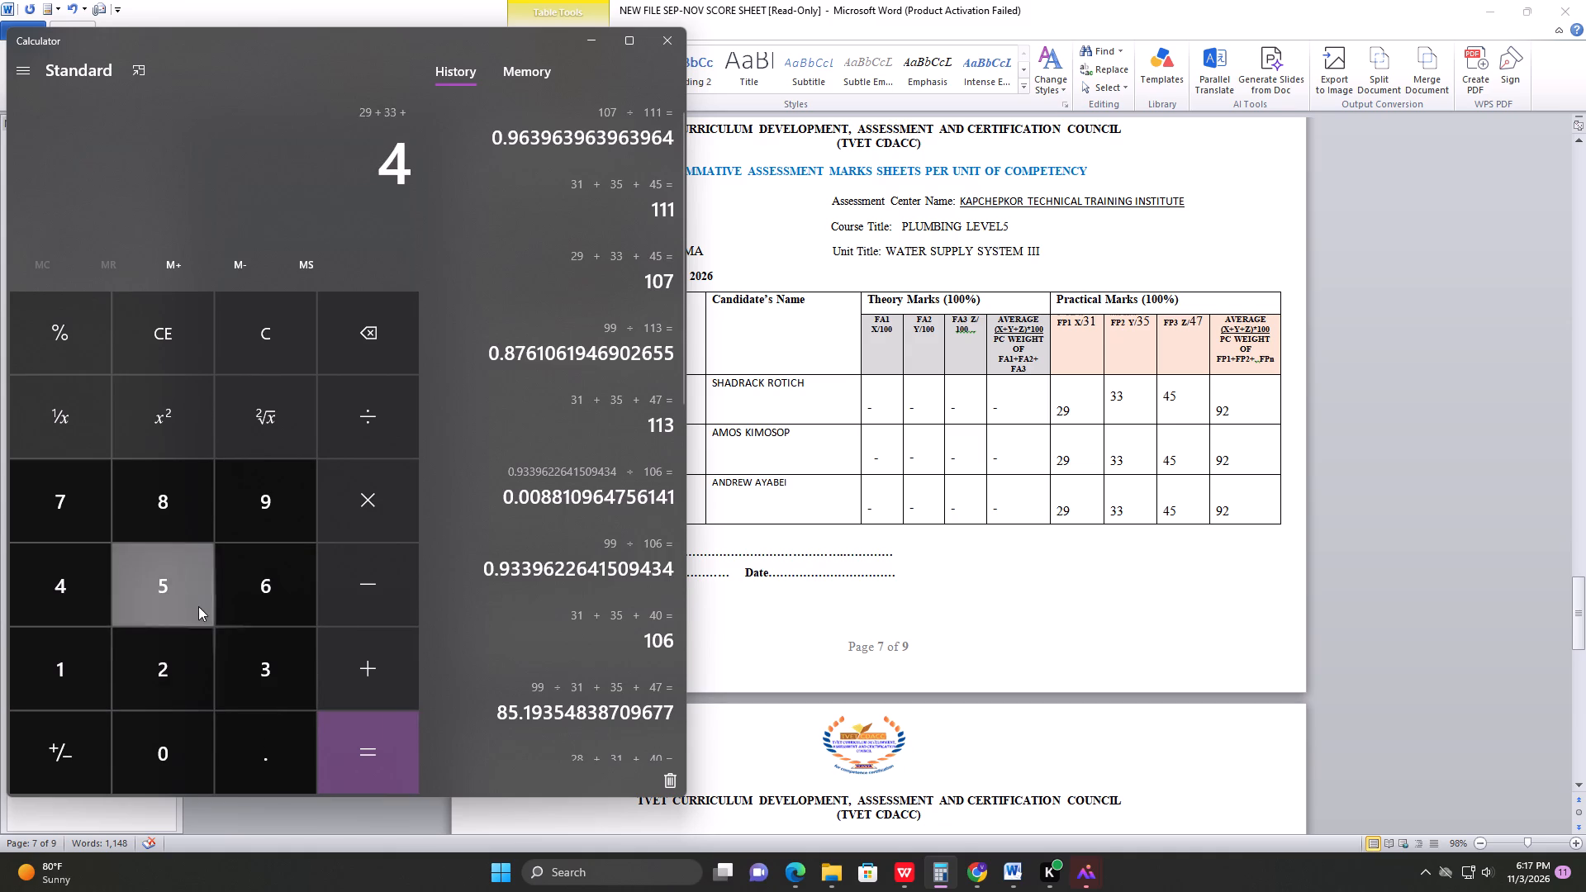
pyautogui.click(198, 606)
pyautogui.click(379, 765)
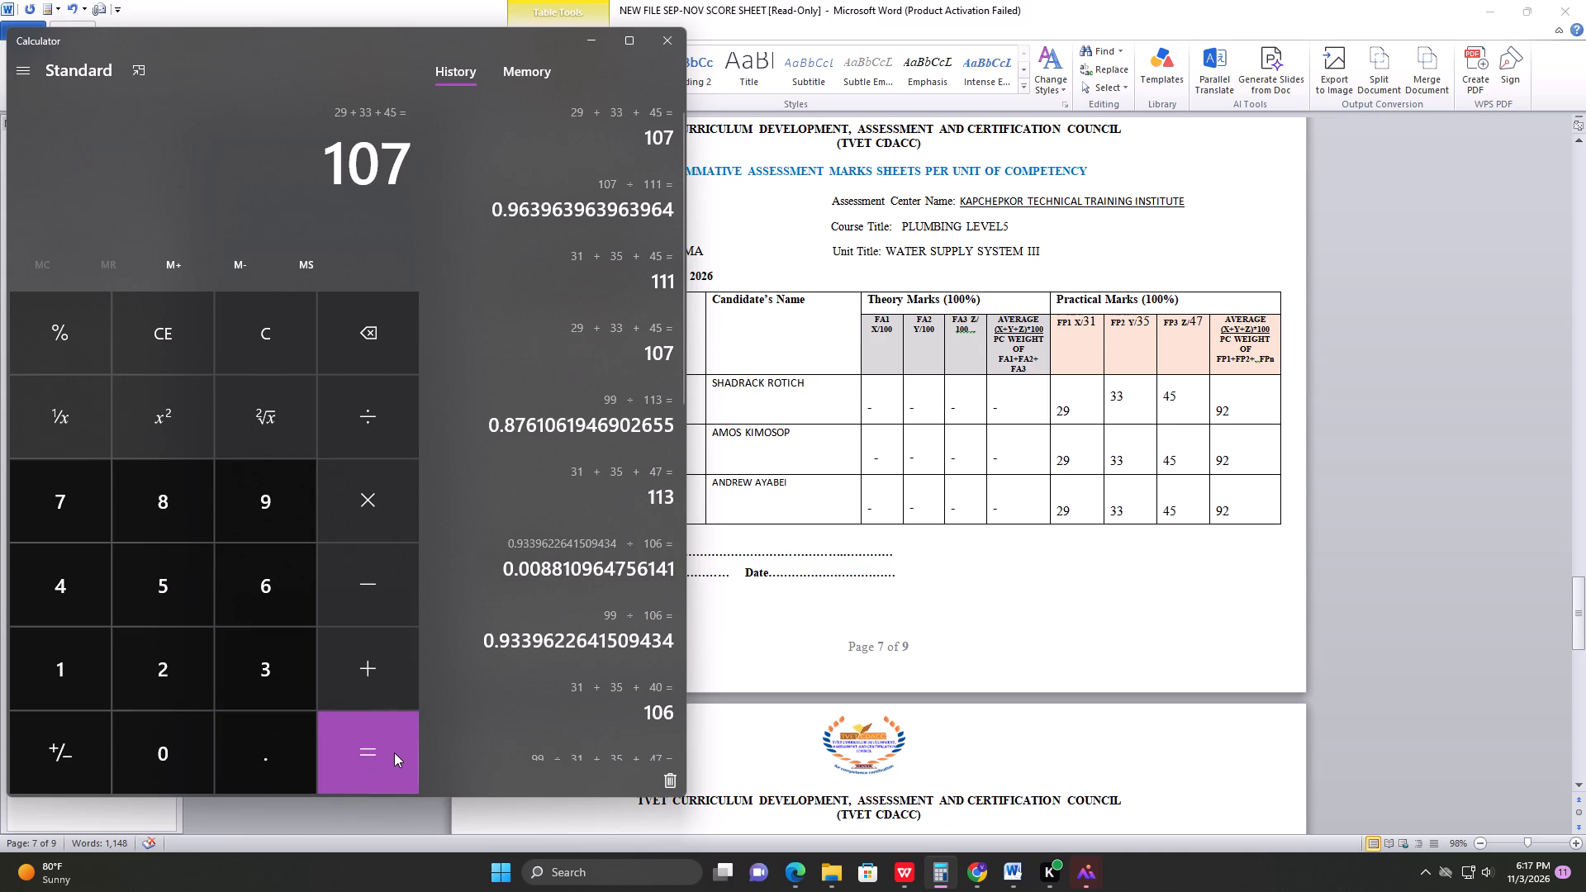
# Add the maximum practical marks for FP1, FP2 and FP3, 31 + 35 + 47.
pyautogui.click(385, 345)
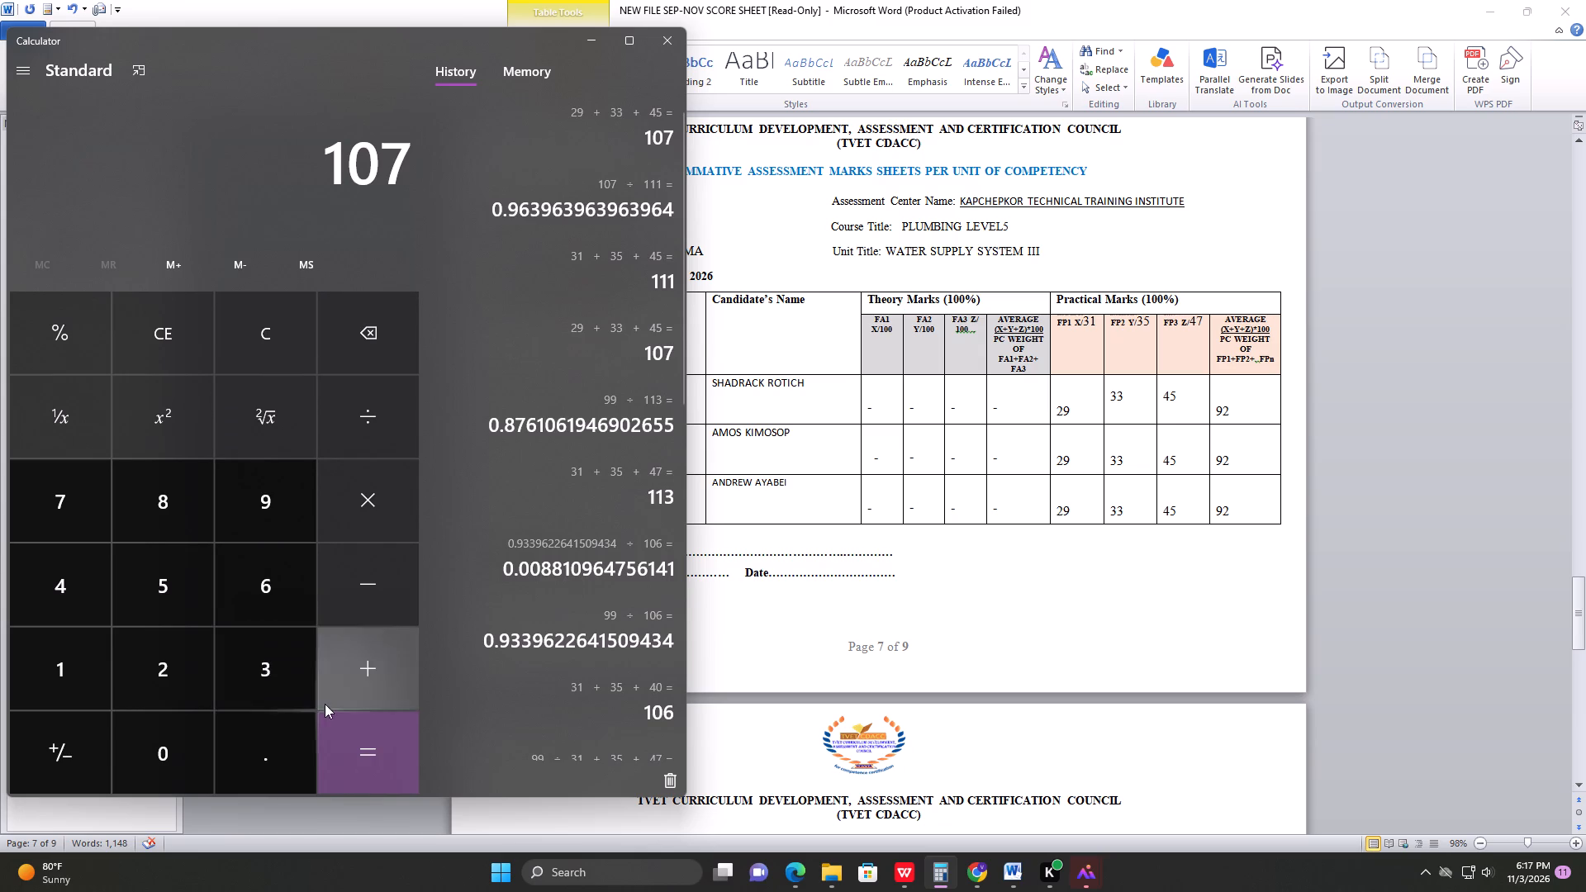
pyautogui.click(278, 683)
pyautogui.click(67, 660)
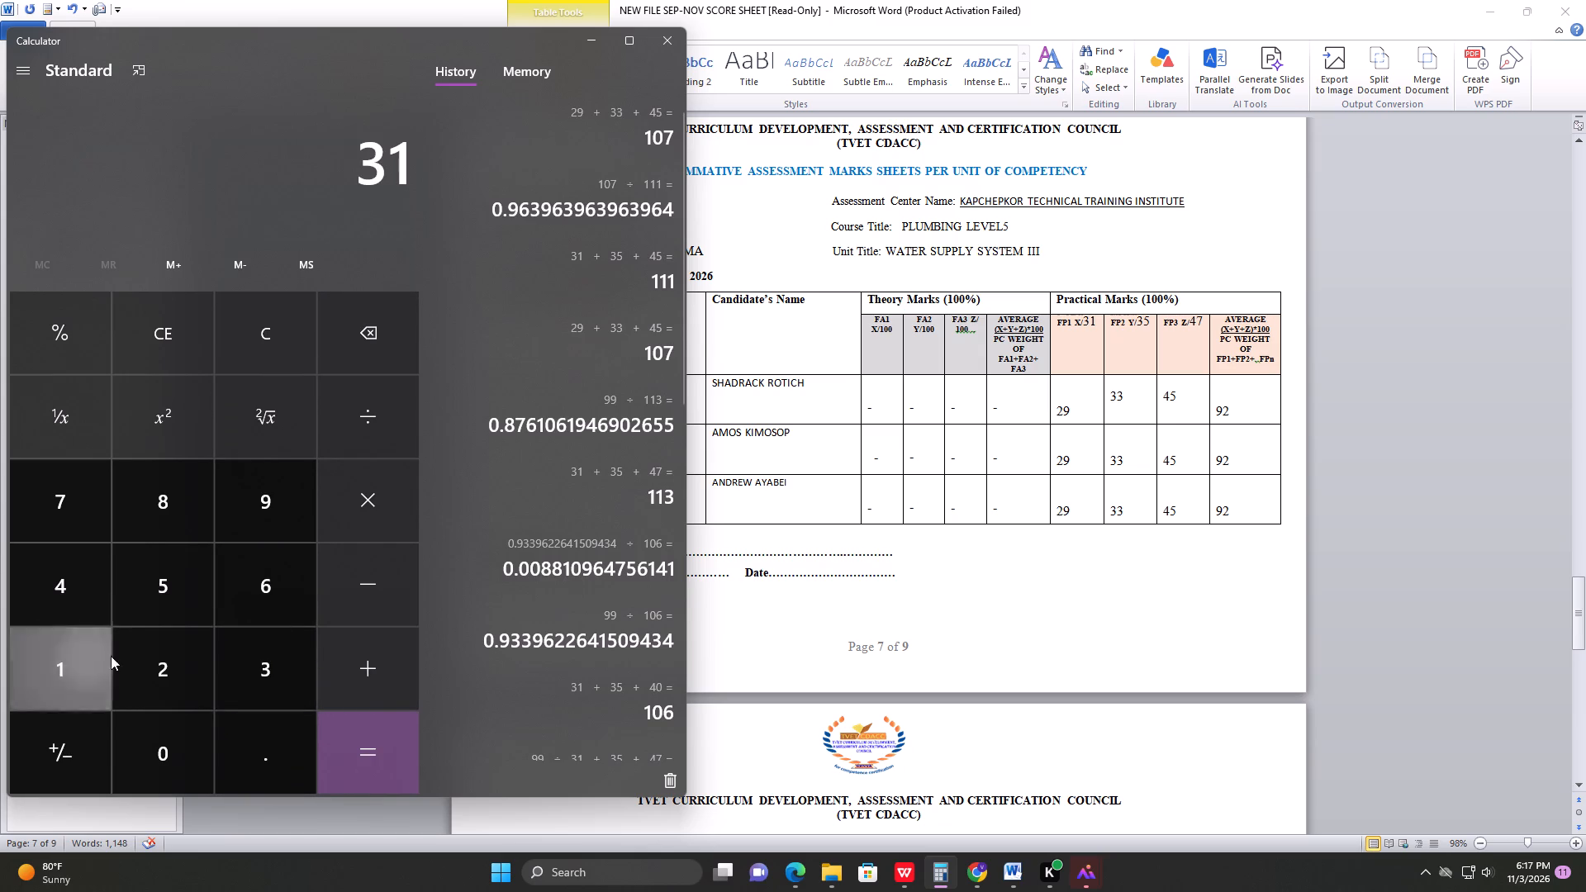
pyautogui.click(361, 659)
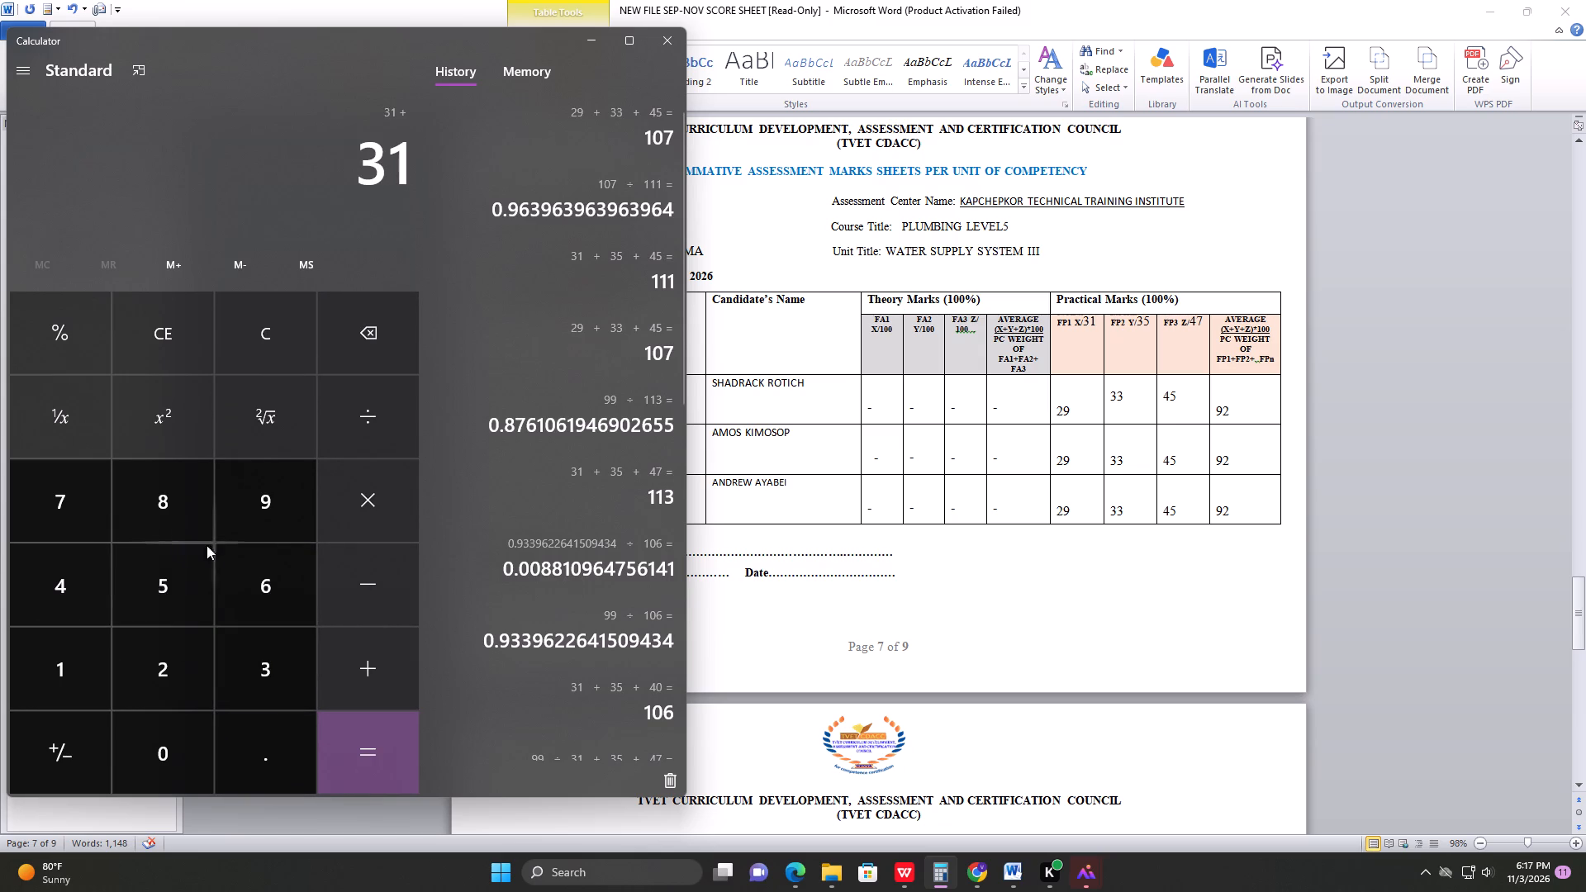
pyautogui.click(278, 662)
pyautogui.click(113, 562)
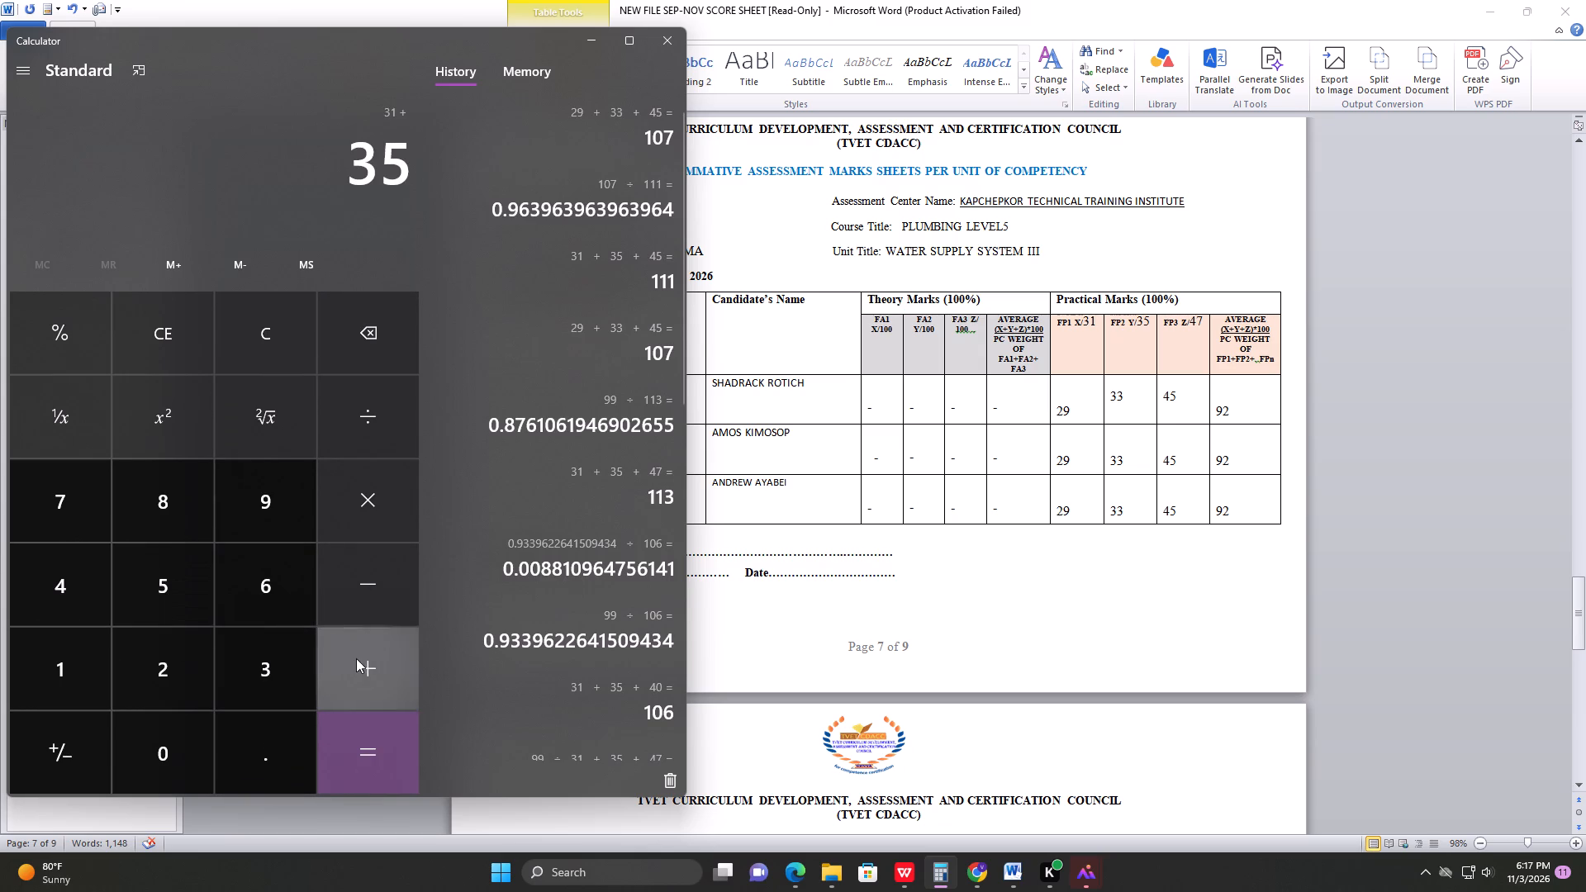
pyautogui.click(357, 658)
pyautogui.click(77, 585)
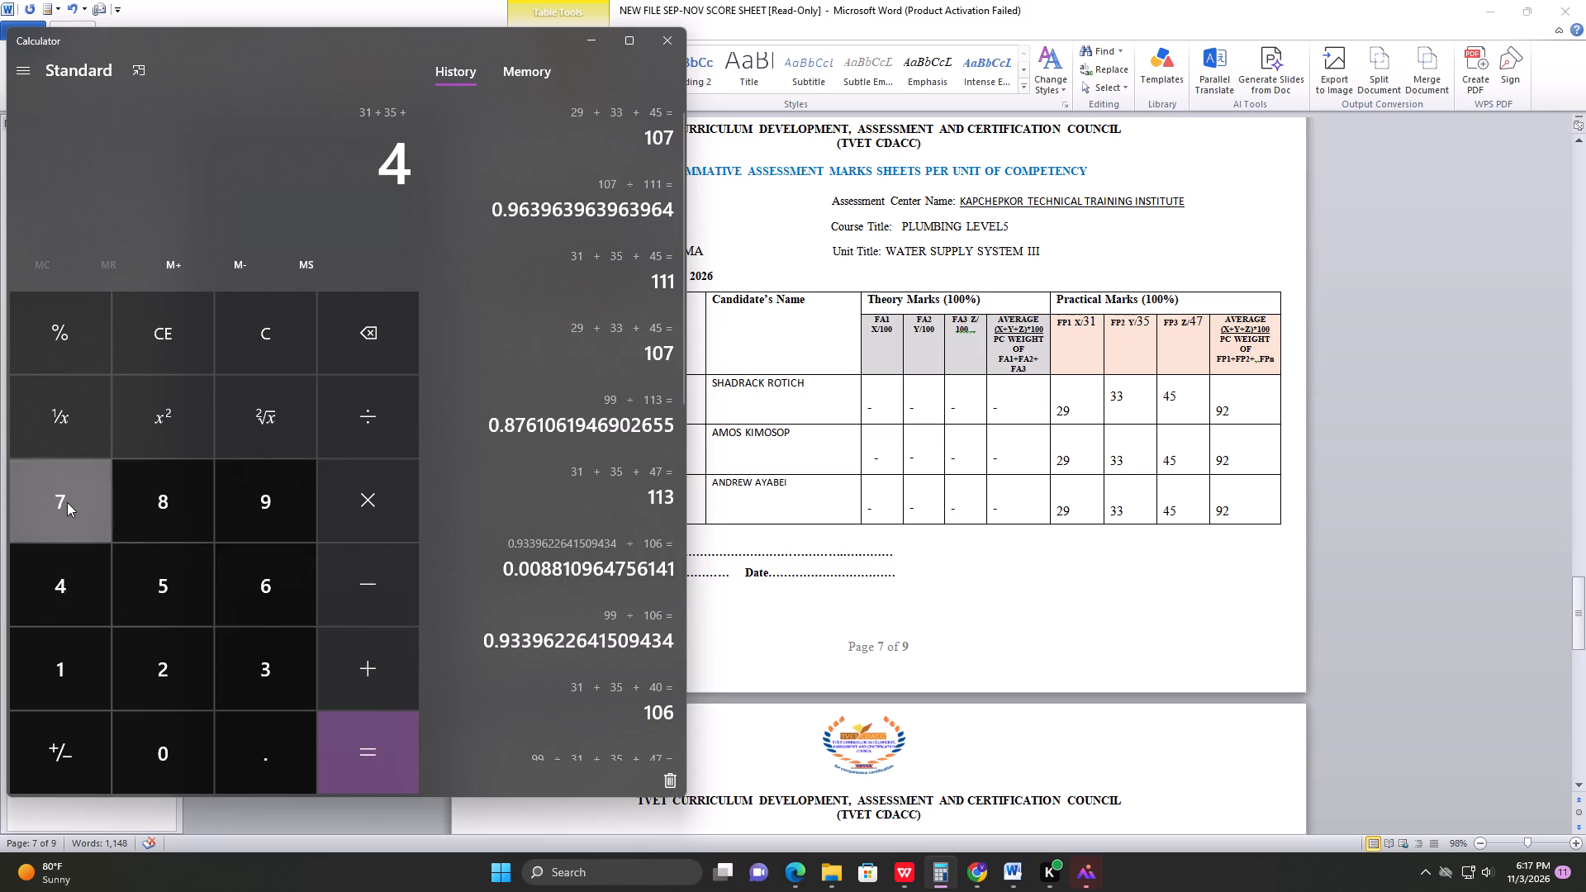
pyautogui.click(67, 502)
pyautogui.click(375, 763)
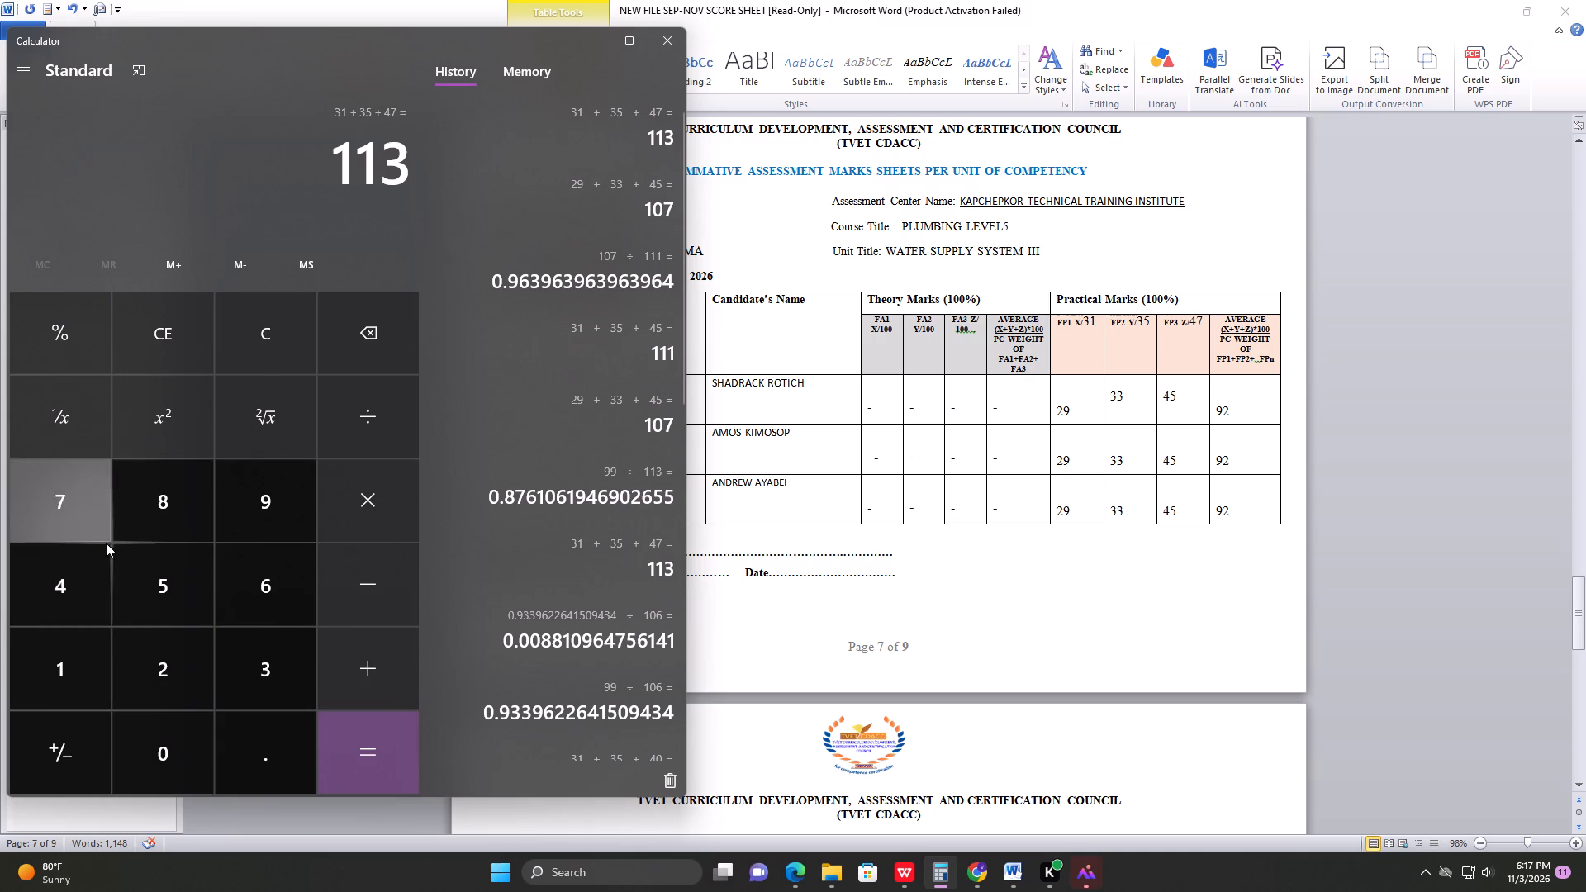
# Divide the candidates' practical total by the maximum total, 107 ÷ 113.
pyautogui.click(59, 684)
pyautogui.click(159, 763)
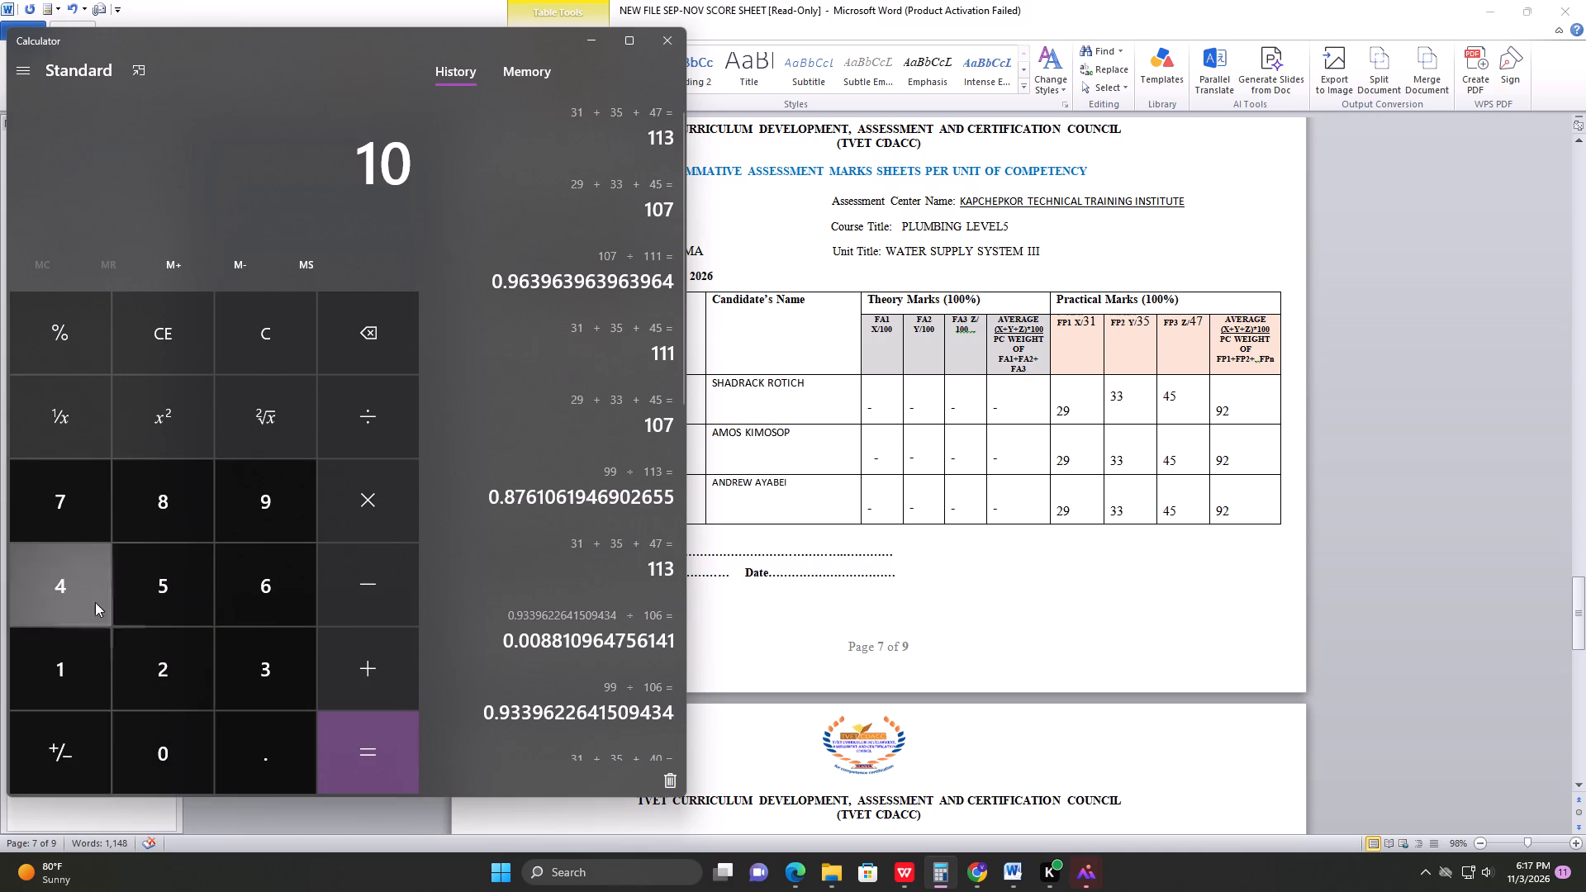
pyautogui.click(57, 519)
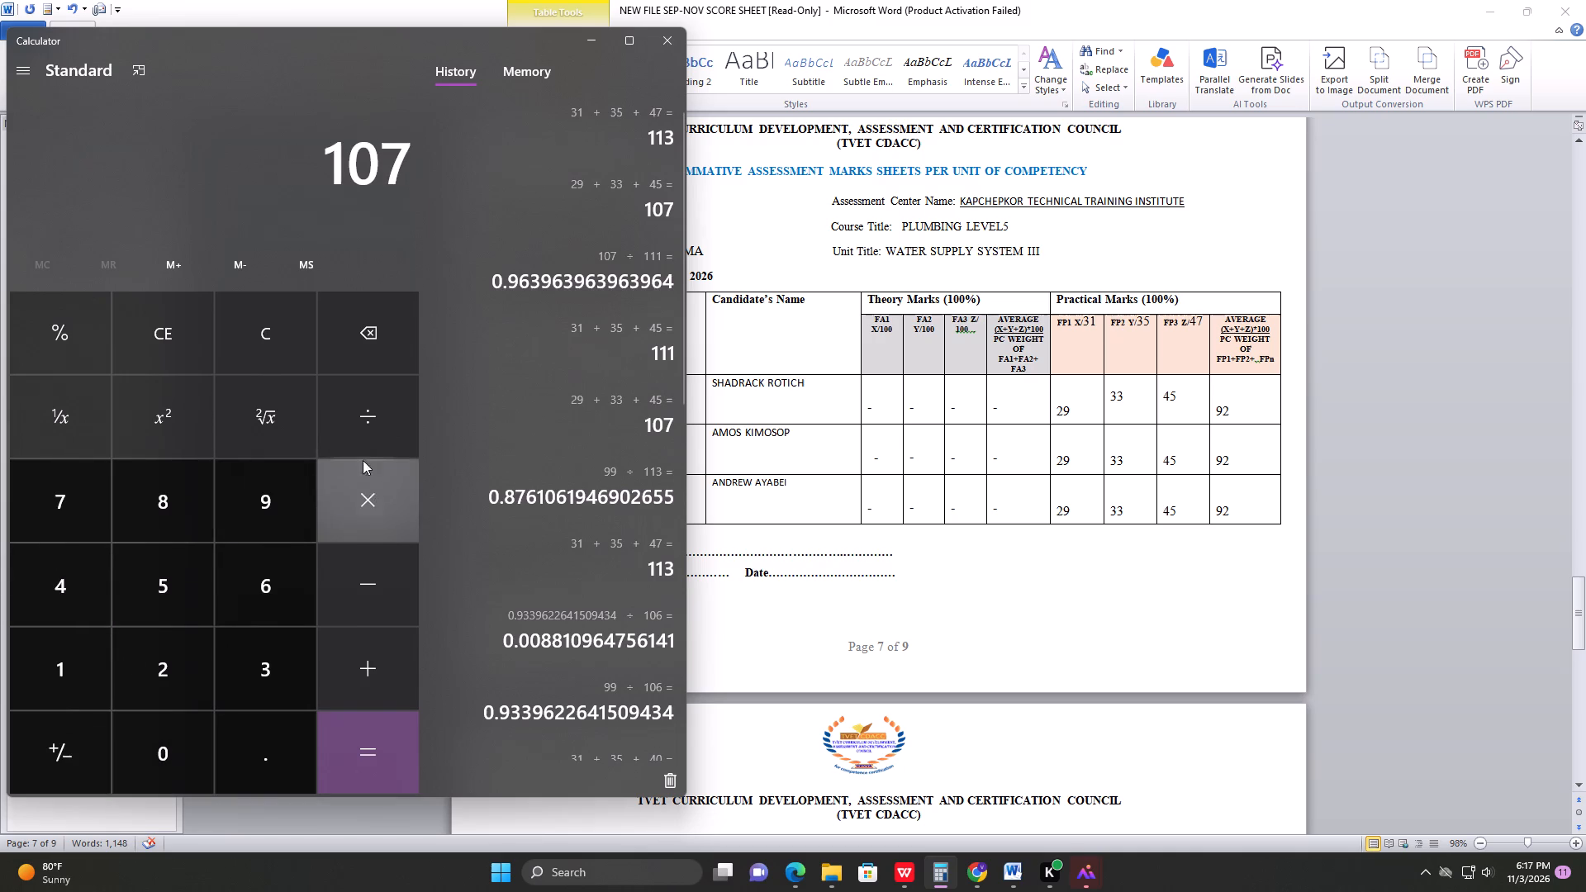
pyautogui.scroll(4, 568, 487)
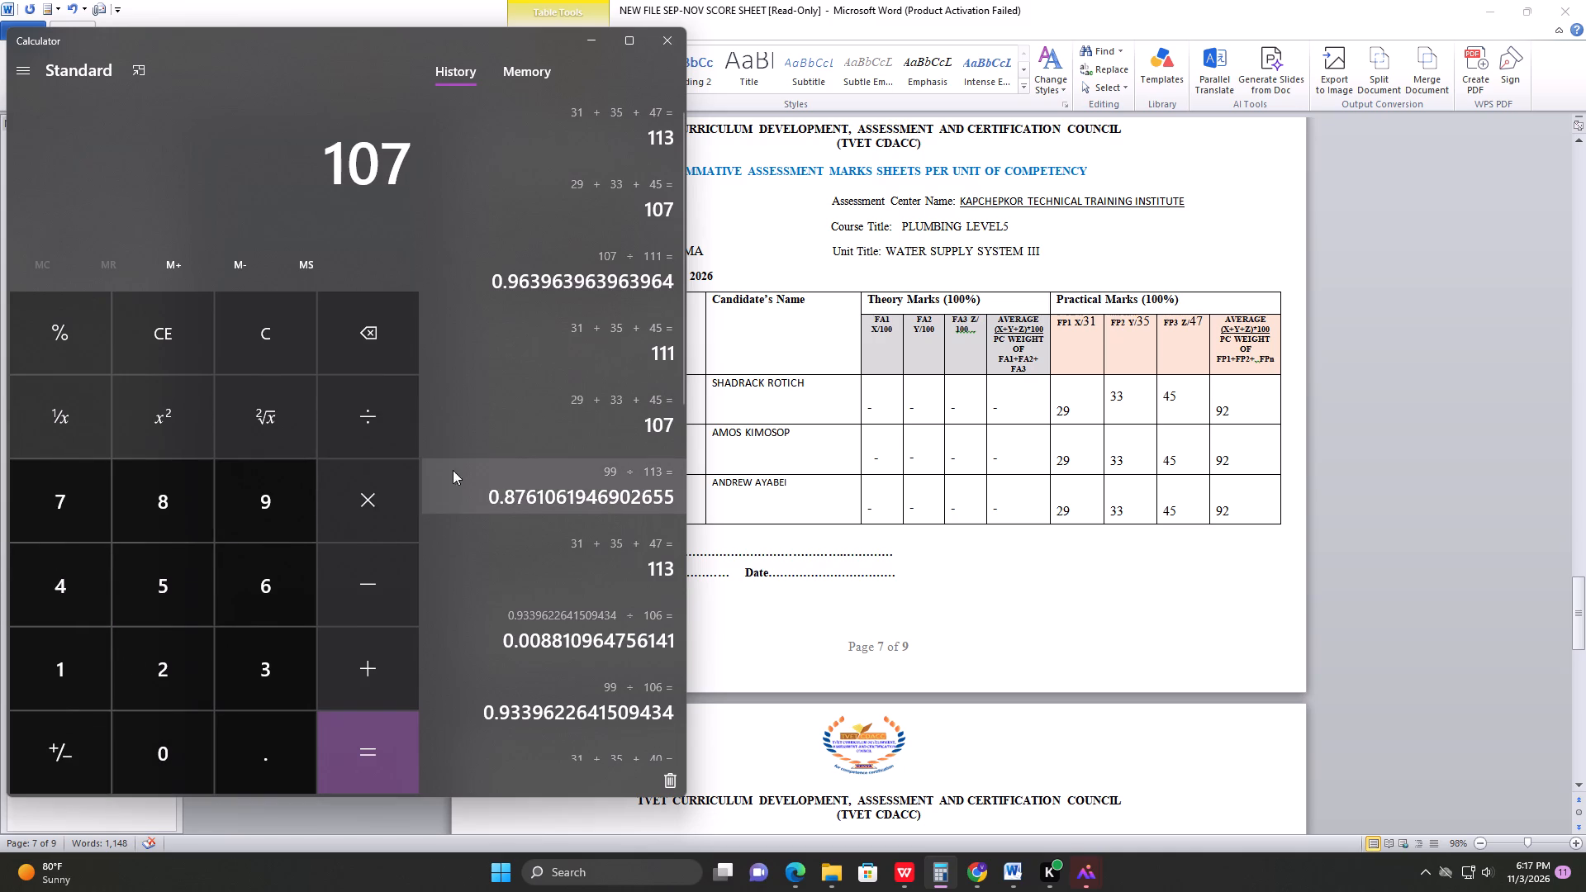
pyautogui.click(375, 429)
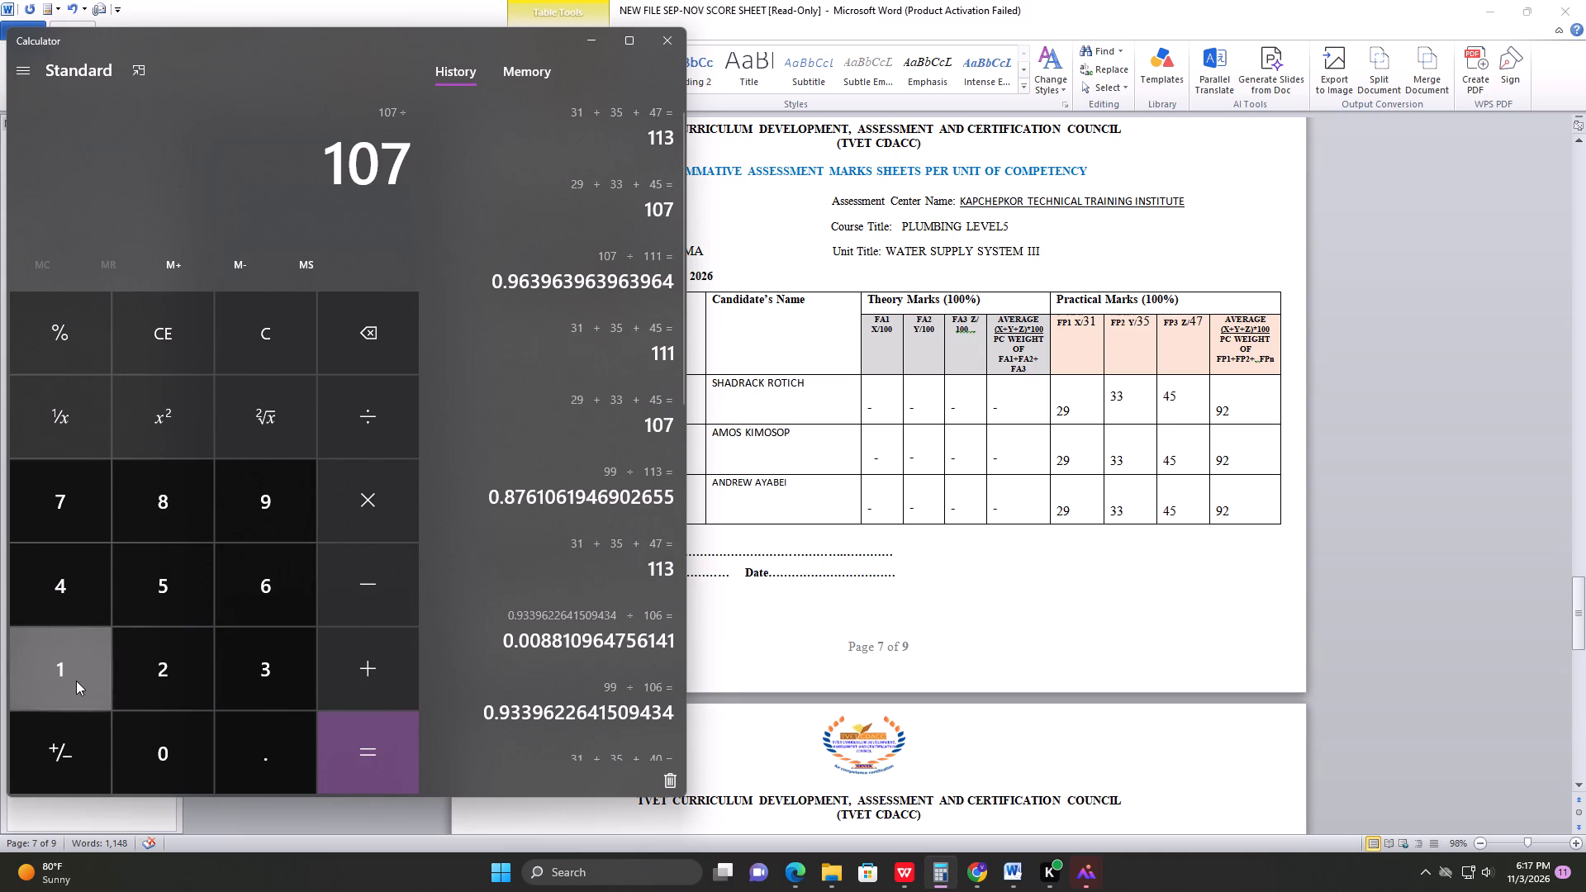
pyautogui.click(76, 681)
pyautogui.click(76, 681)
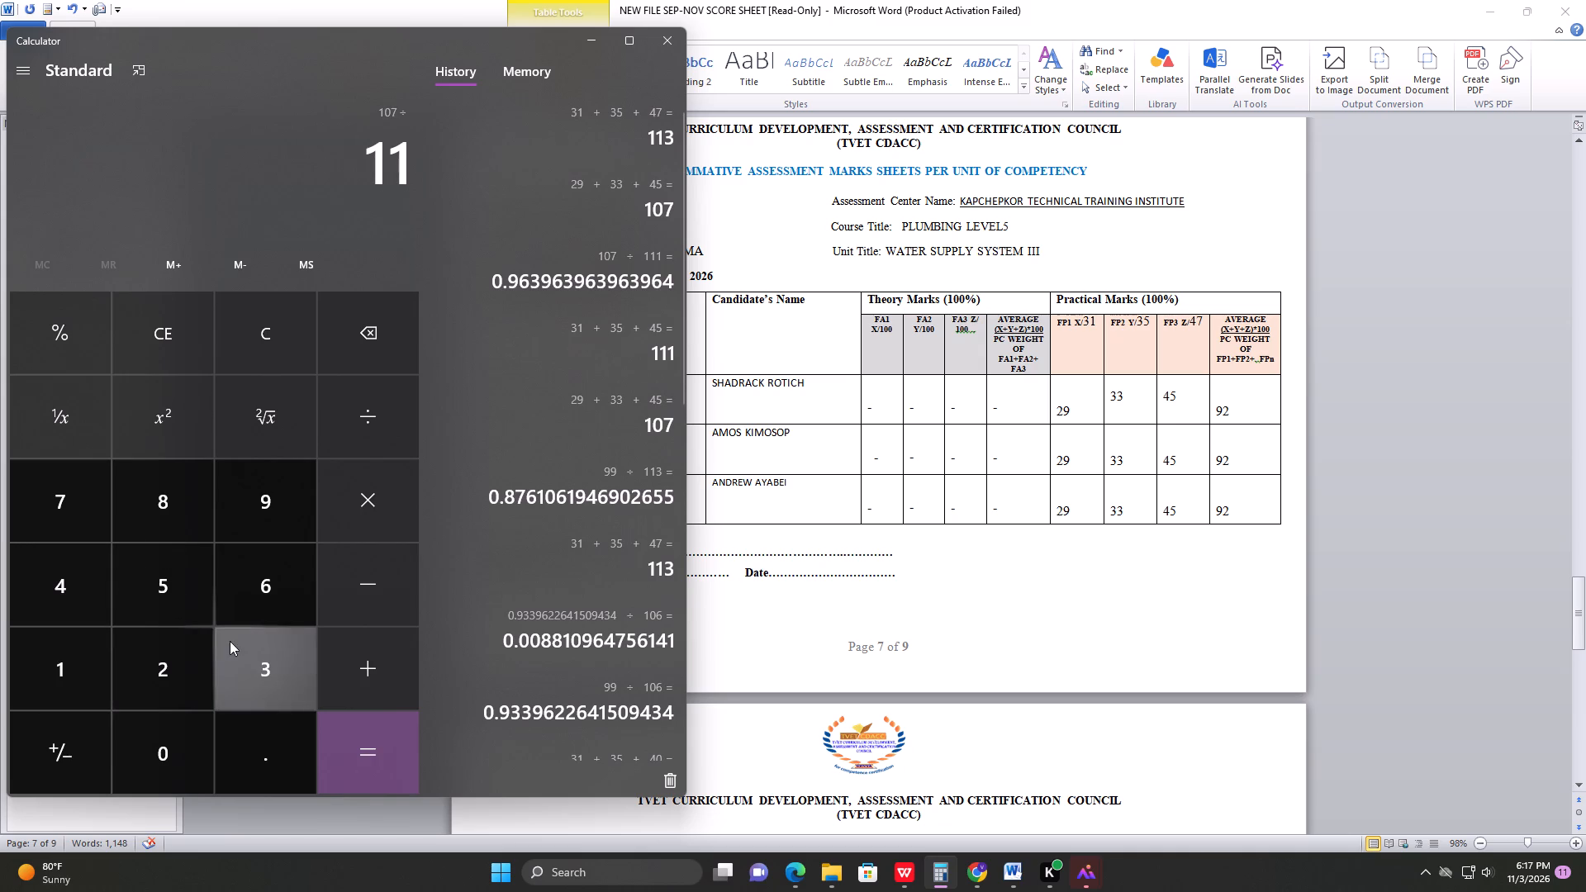
pyautogui.click(256, 647)
pyautogui.click(379, 740)
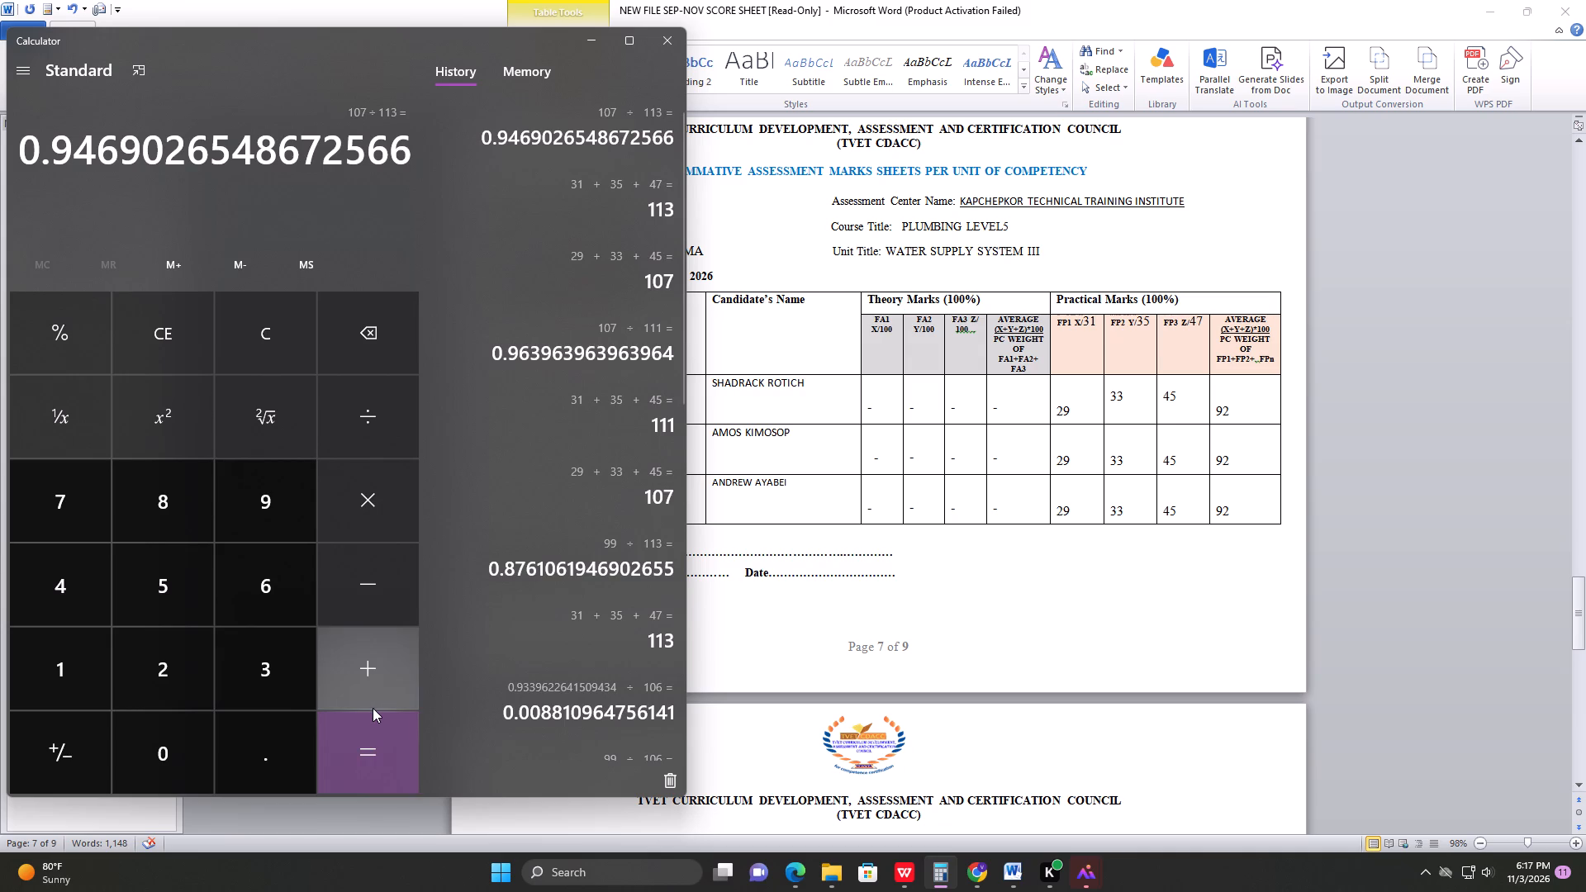
# Switch to the Word score sheet and set the practical average to 95 for all three Water Supply System III candidates.
pyautogui.click(1237, 409)
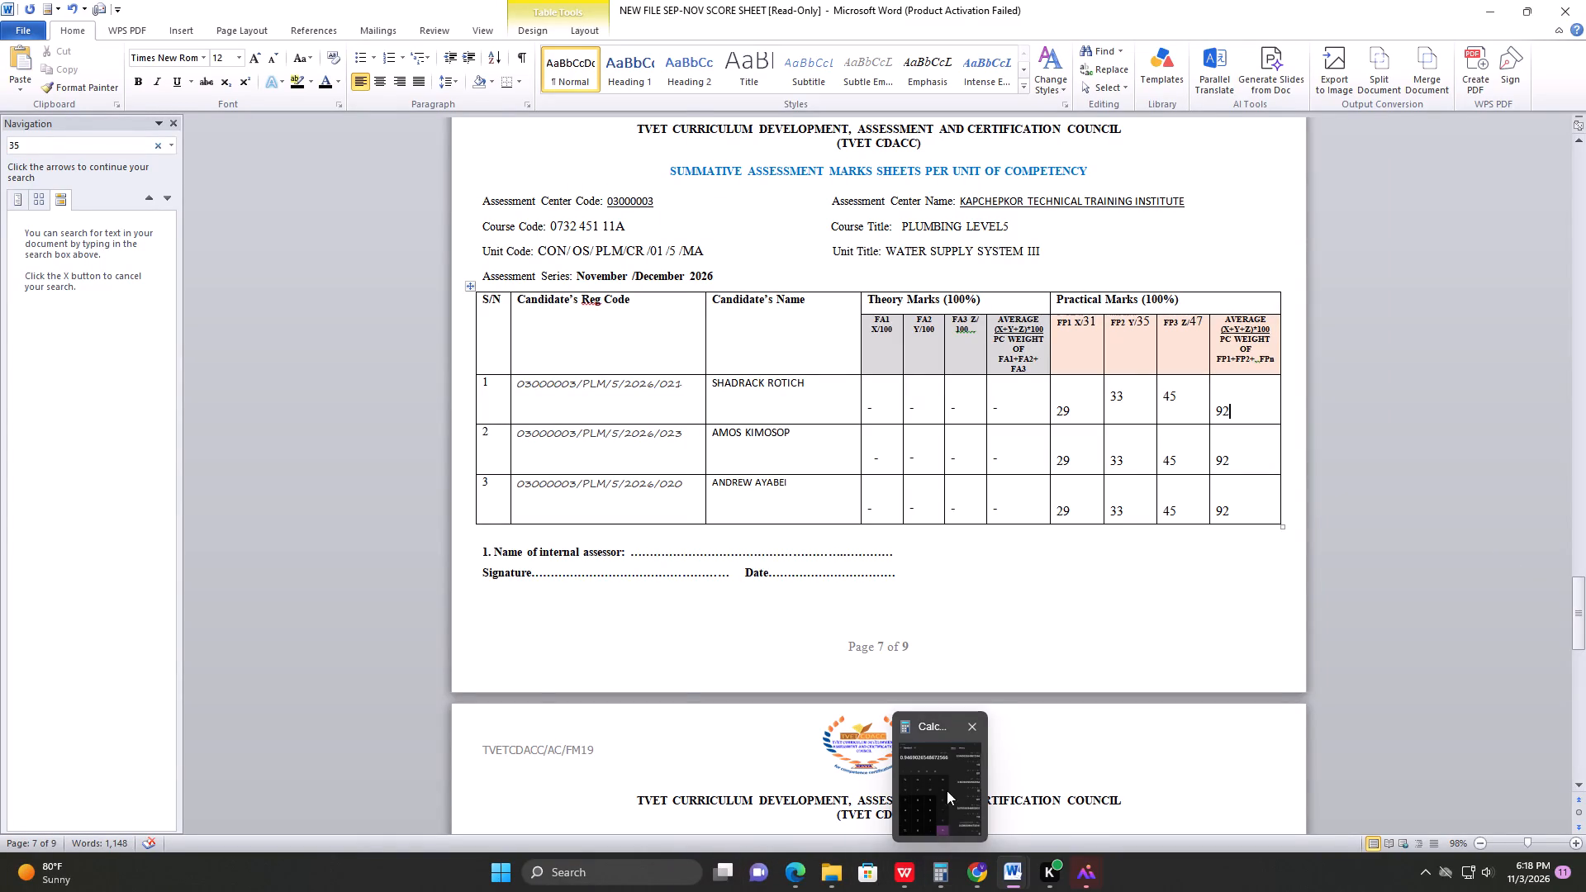
pyautogui.click(944, 781)
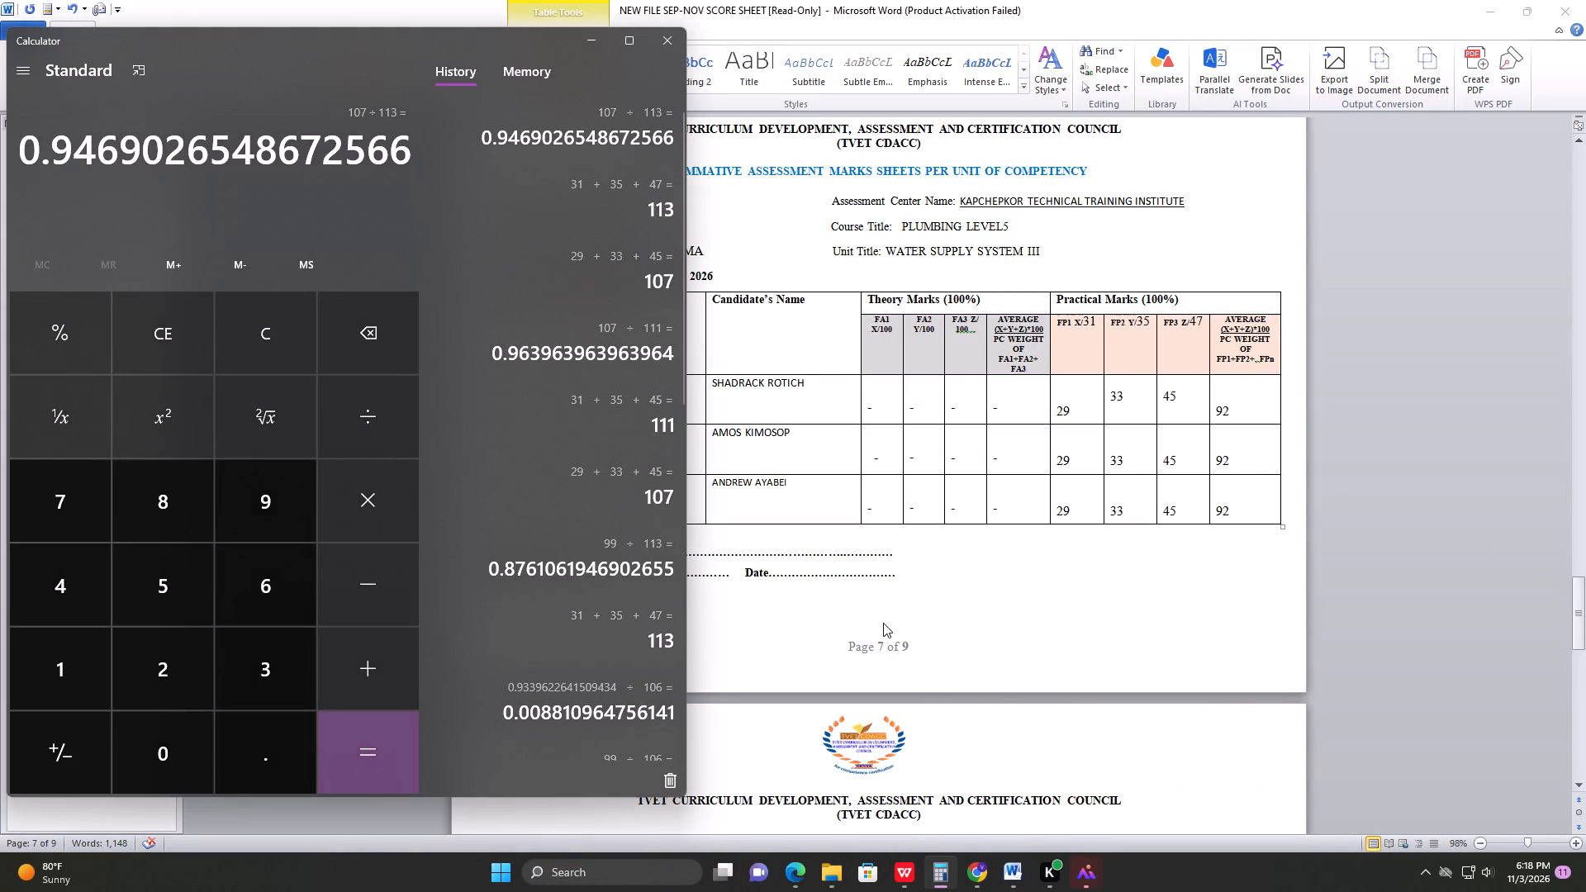
pyautogui.click(1232, 407)
pyautogui.press('BackSpace')
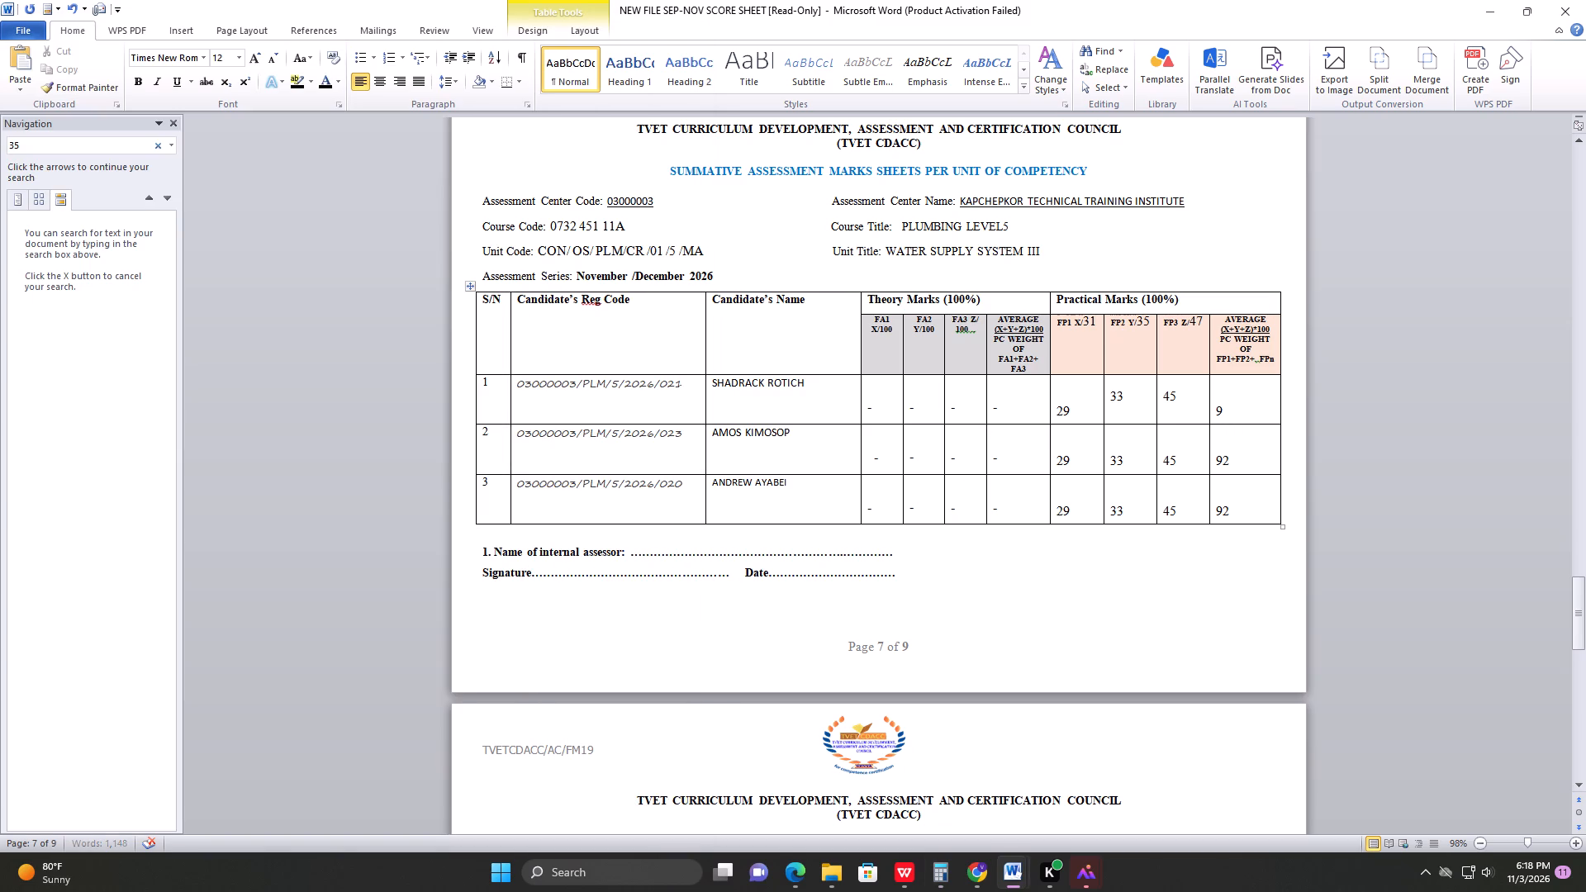
pyautogui.press('5')
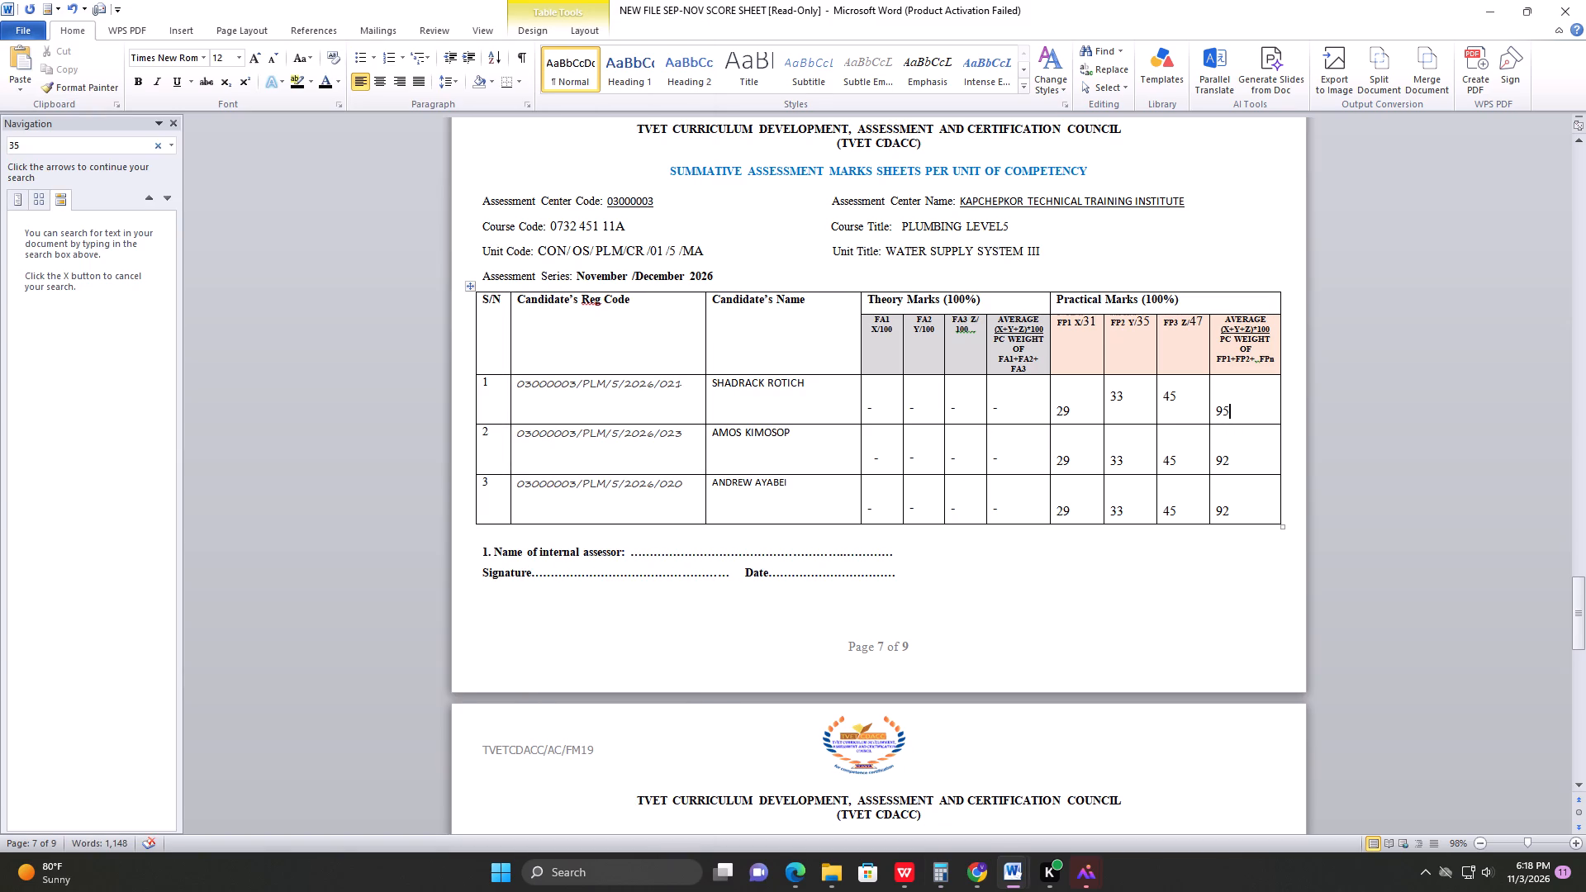
pyautogui.click(1230, 469)
pyautogui.press('BackSpace')
pyautogui.press('5')
pyautogui.click(1230, 512)
pyautogui.press('BackSpace')
pyautogui.press('5')
# Review the unit mark sheets from page 6 through to the Construction Material Science I sheet on page 9.
pyautogui.scroll(3, 1147, 534)
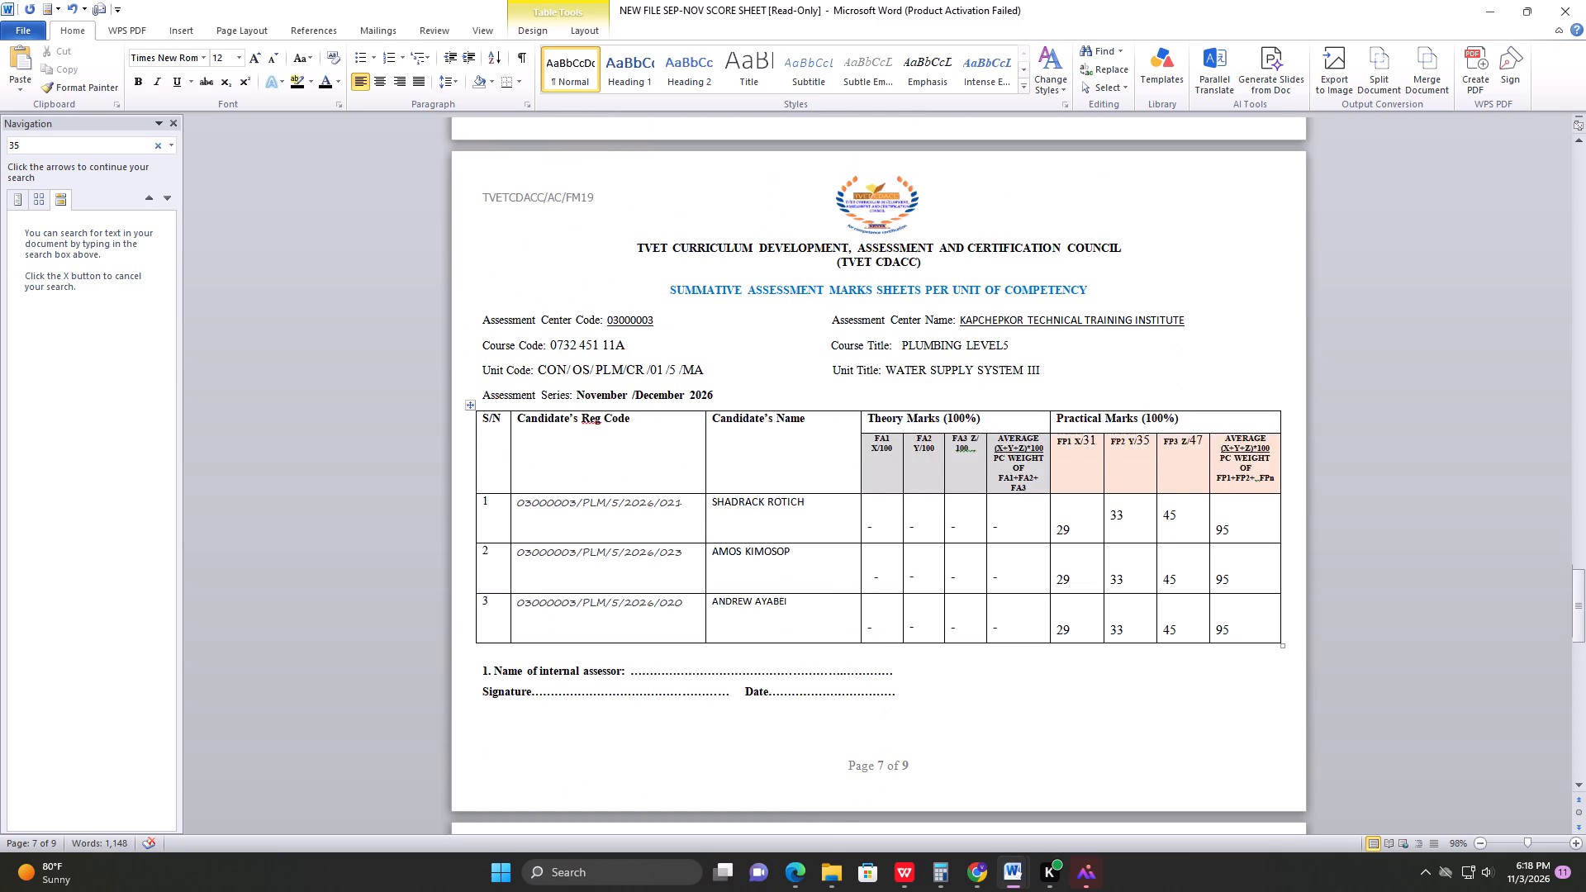
pyautogui.scroll(9, 1147, 534)
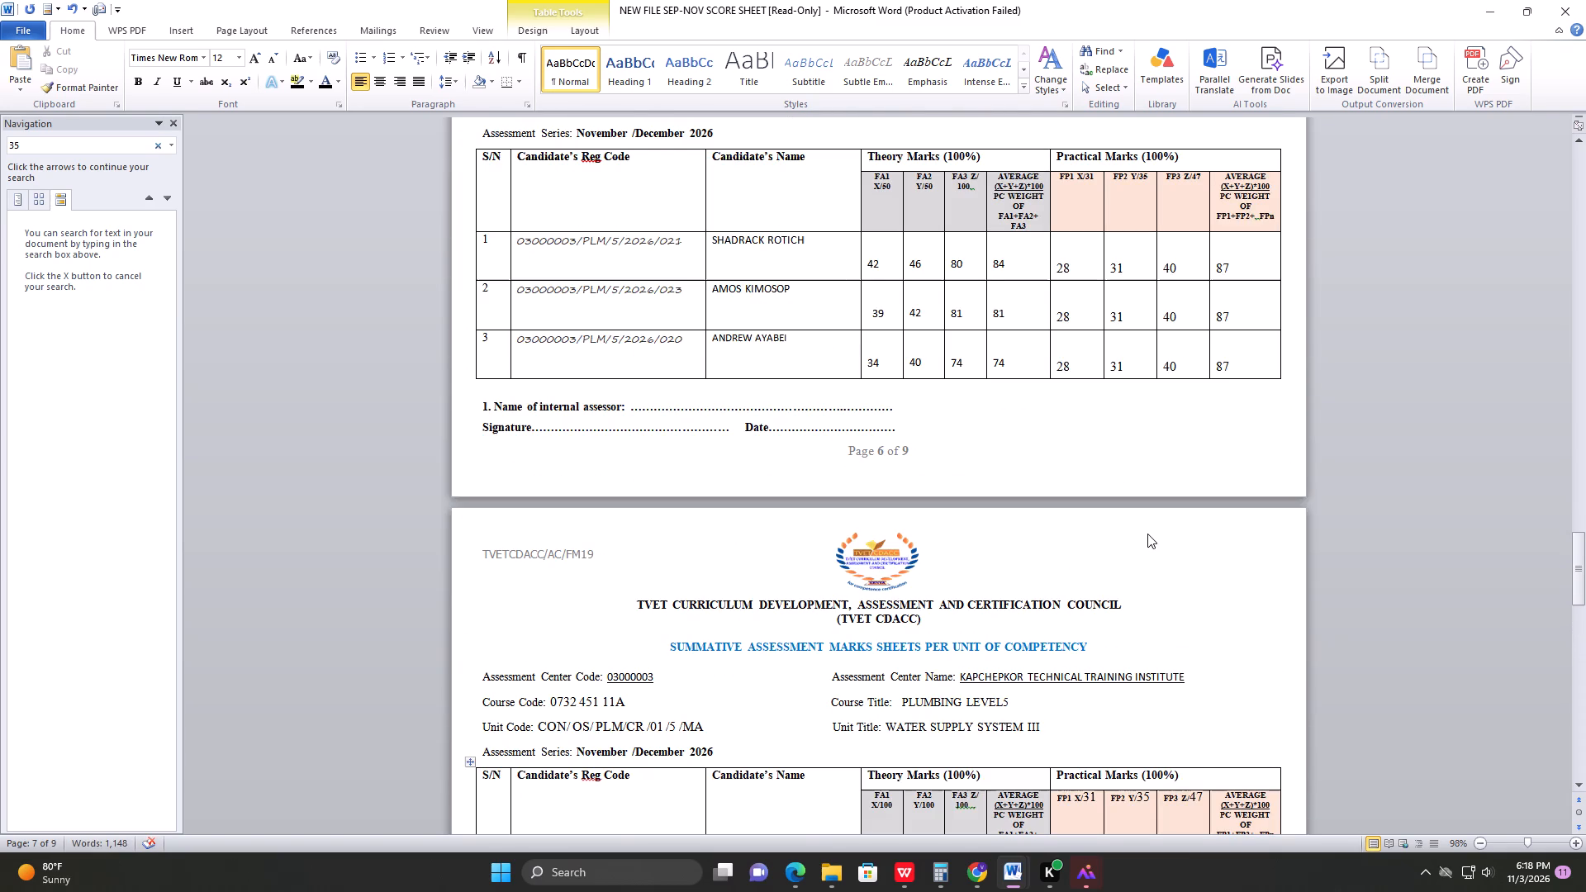
pyautogui.scroll(-20, 1147, 534)
pyautogui.scroll(-4, 1147, 534)
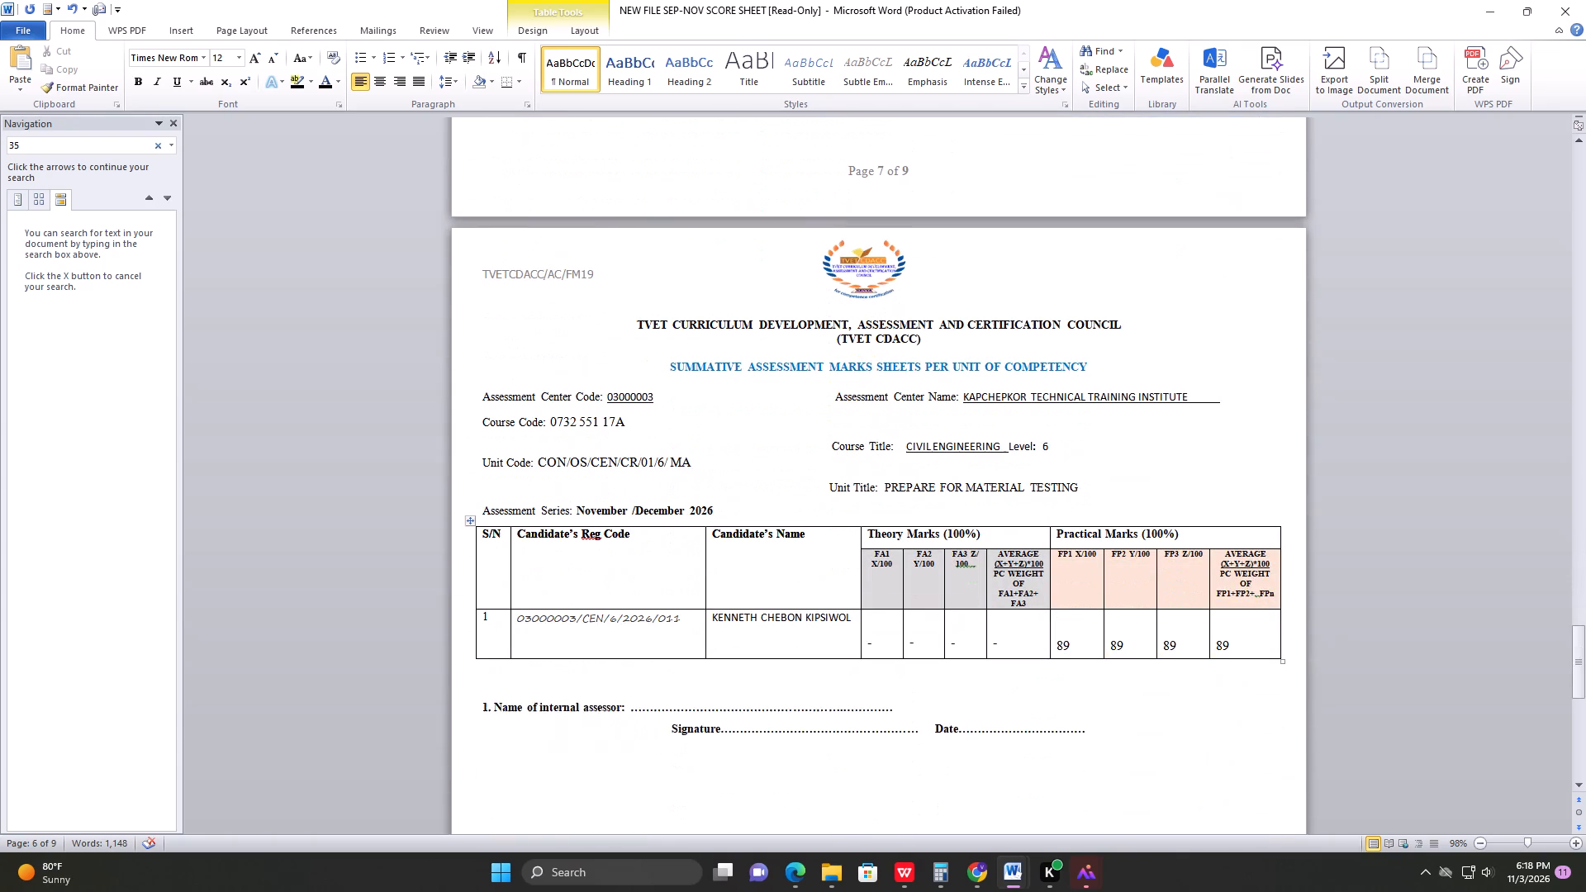
pyautogui.scroll(-8, 1147, 534)
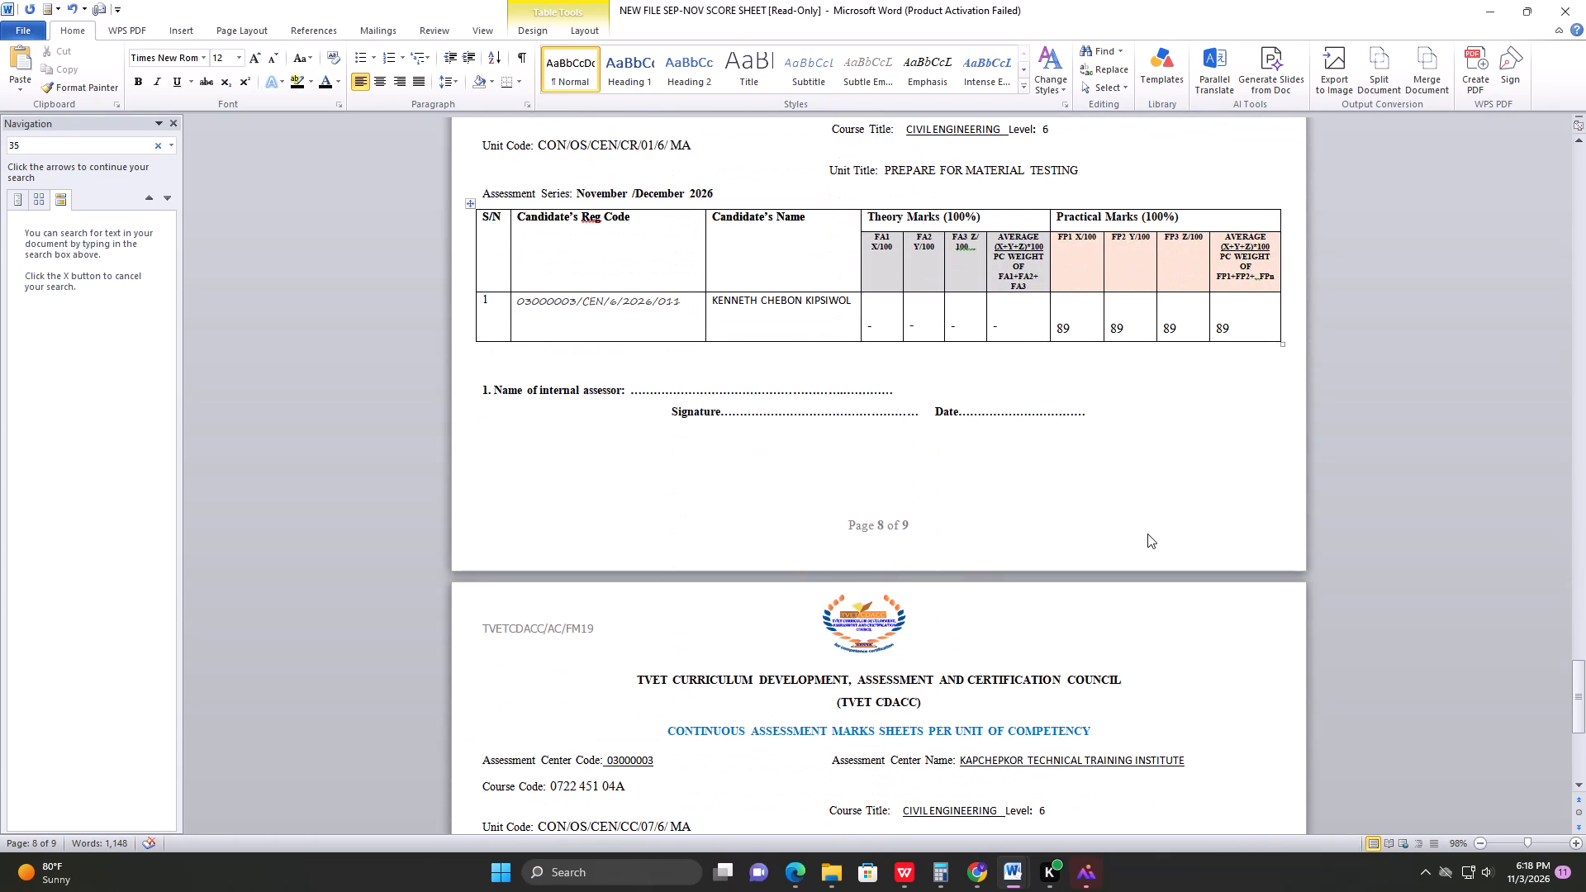
pyautogui.scroll(-13, 1147, 534)
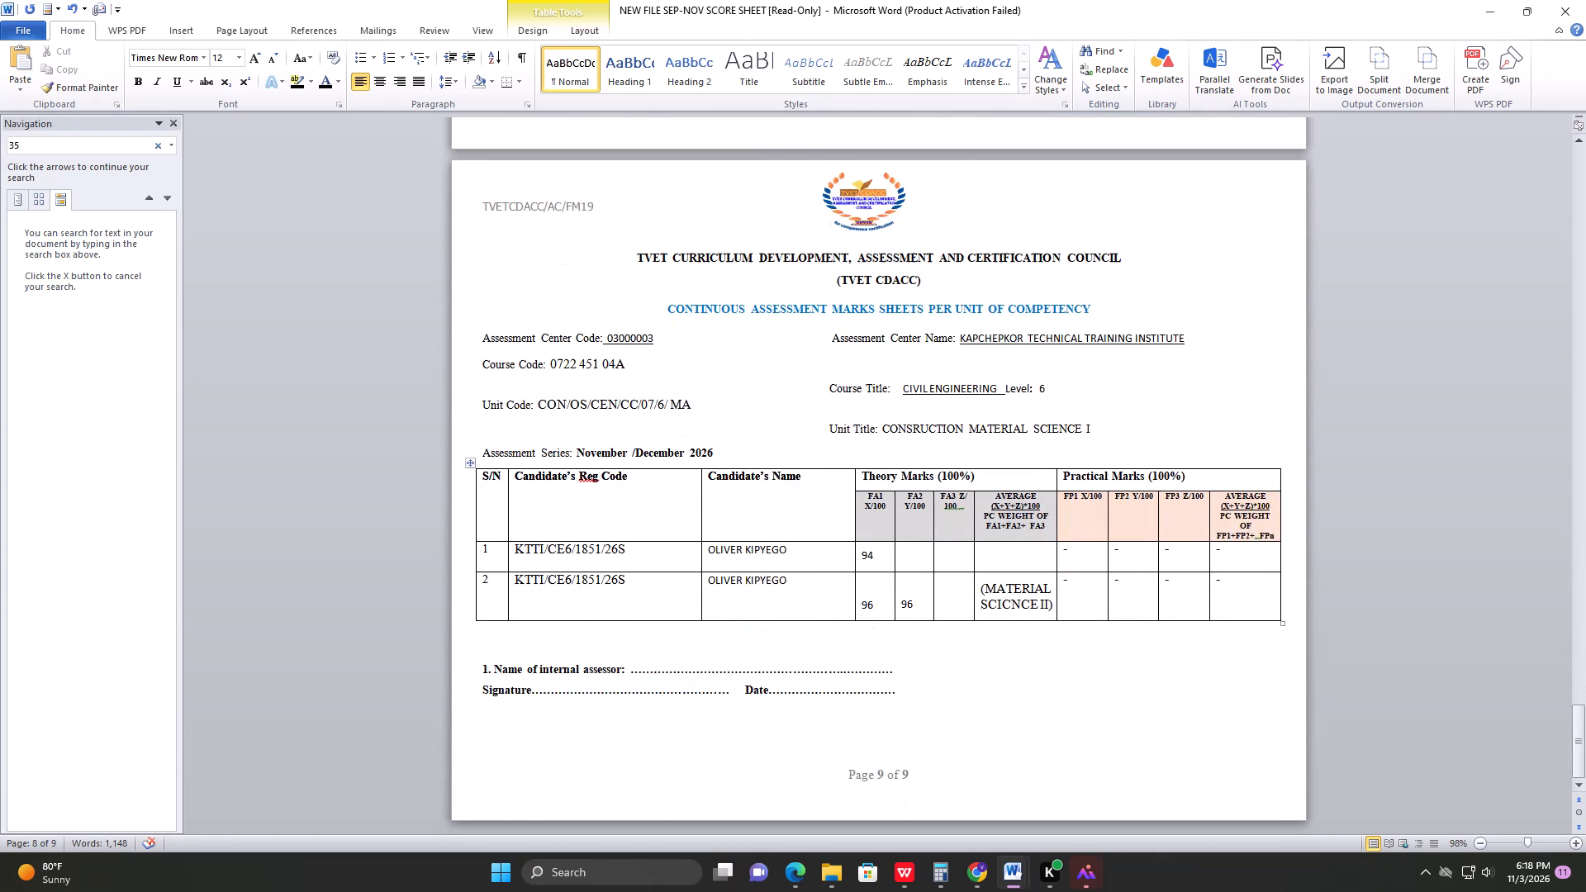
# On the Prepare for Material Testing sheet, join the Signature line to the internal assessor line, separated by a space.
pyautogui.scroll(7, 1147, 534)
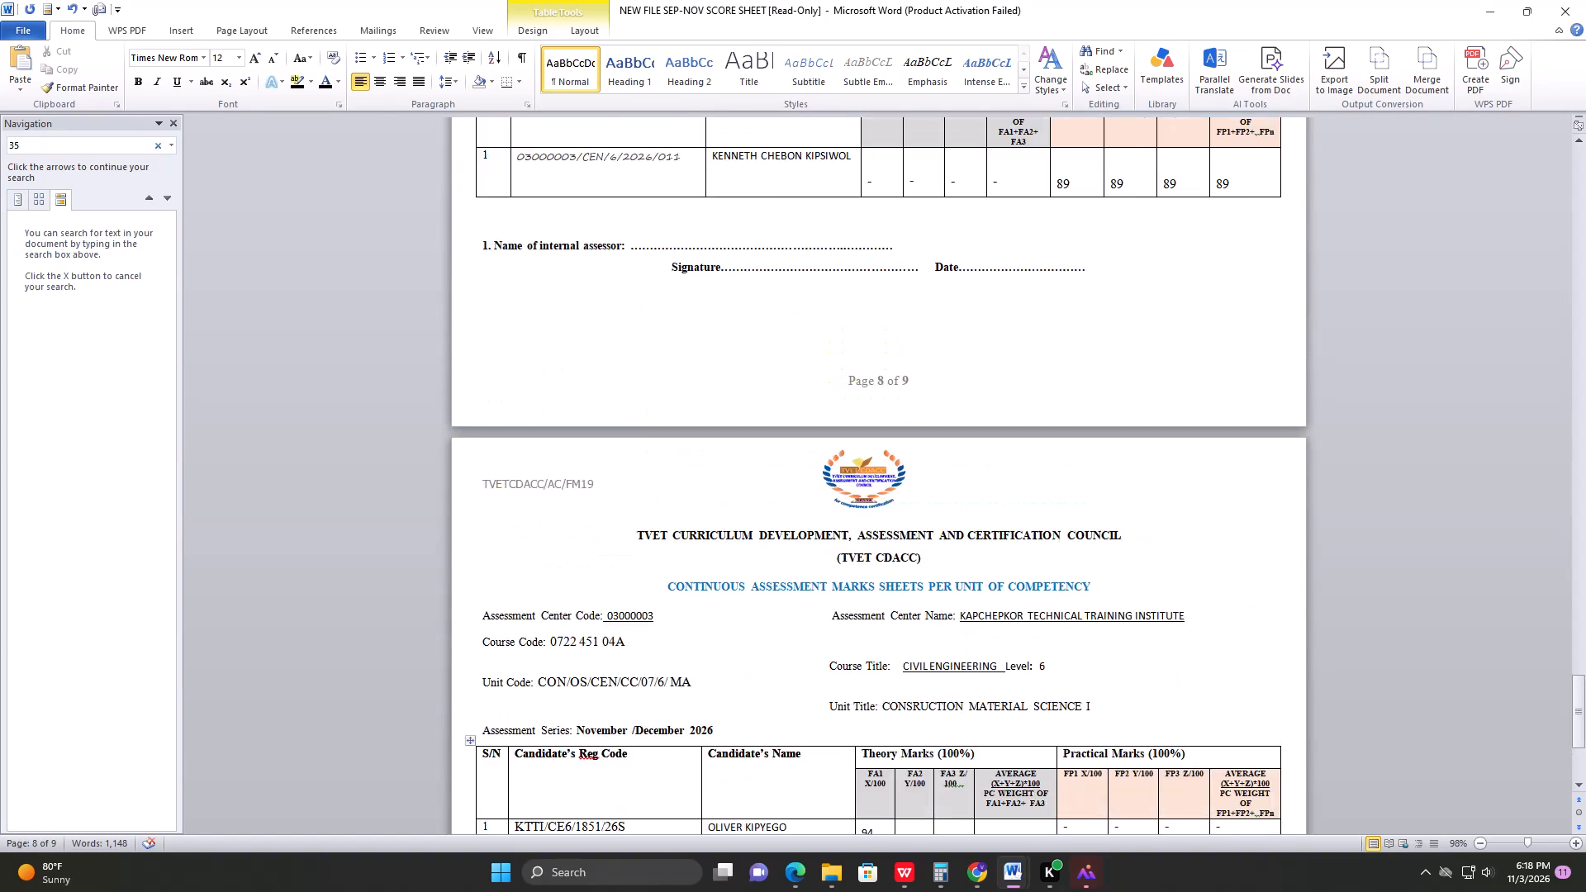
pyautogui.scroll(6, 1147, 534)
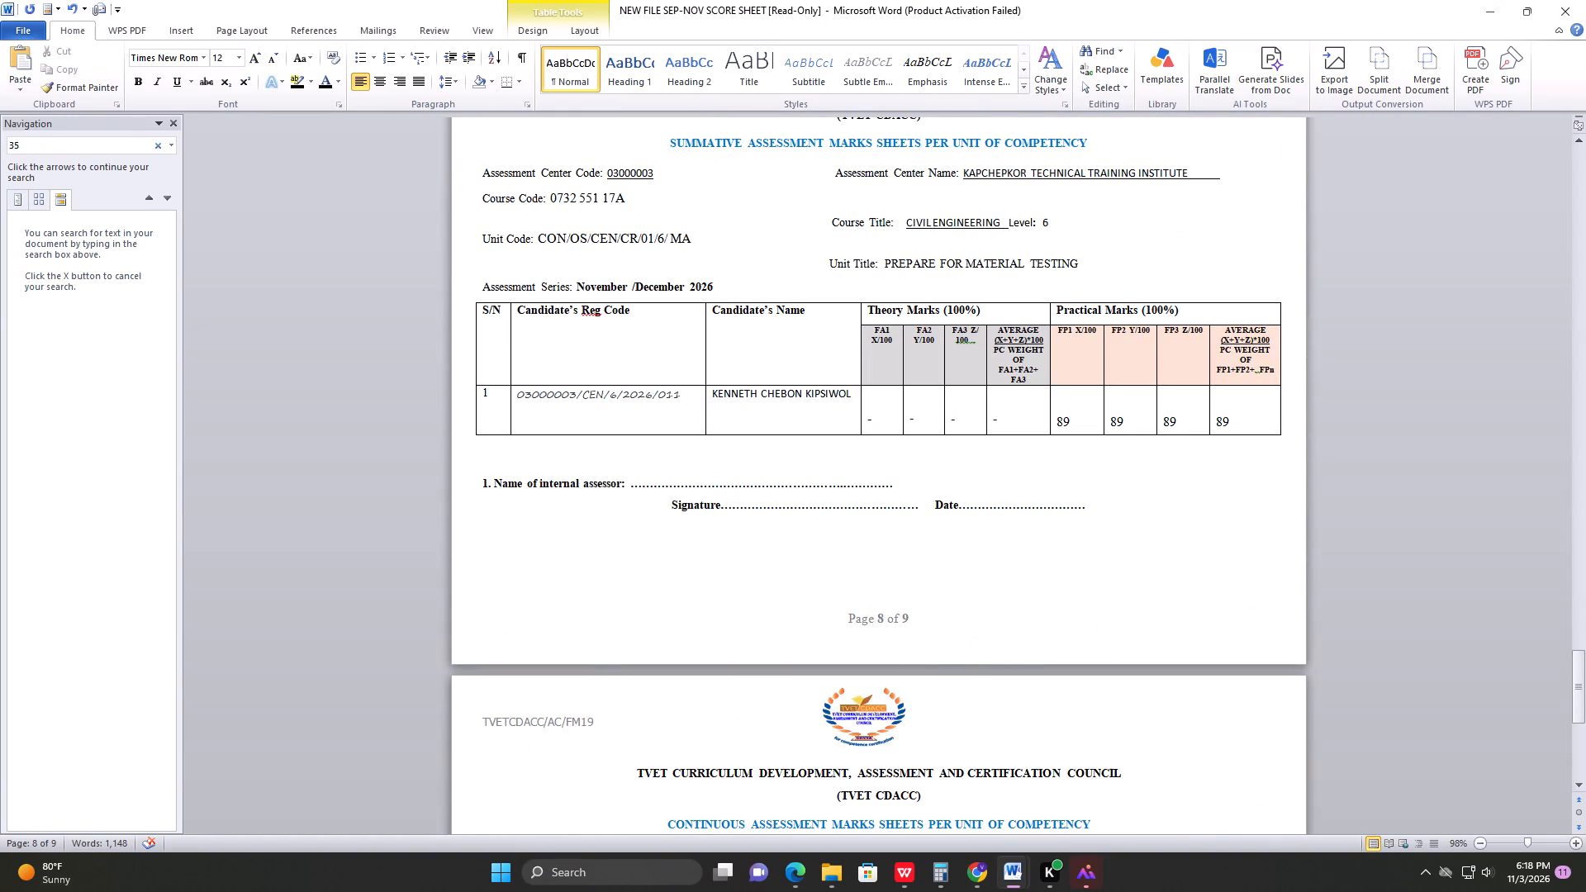
pyautogui.click(671, 510)
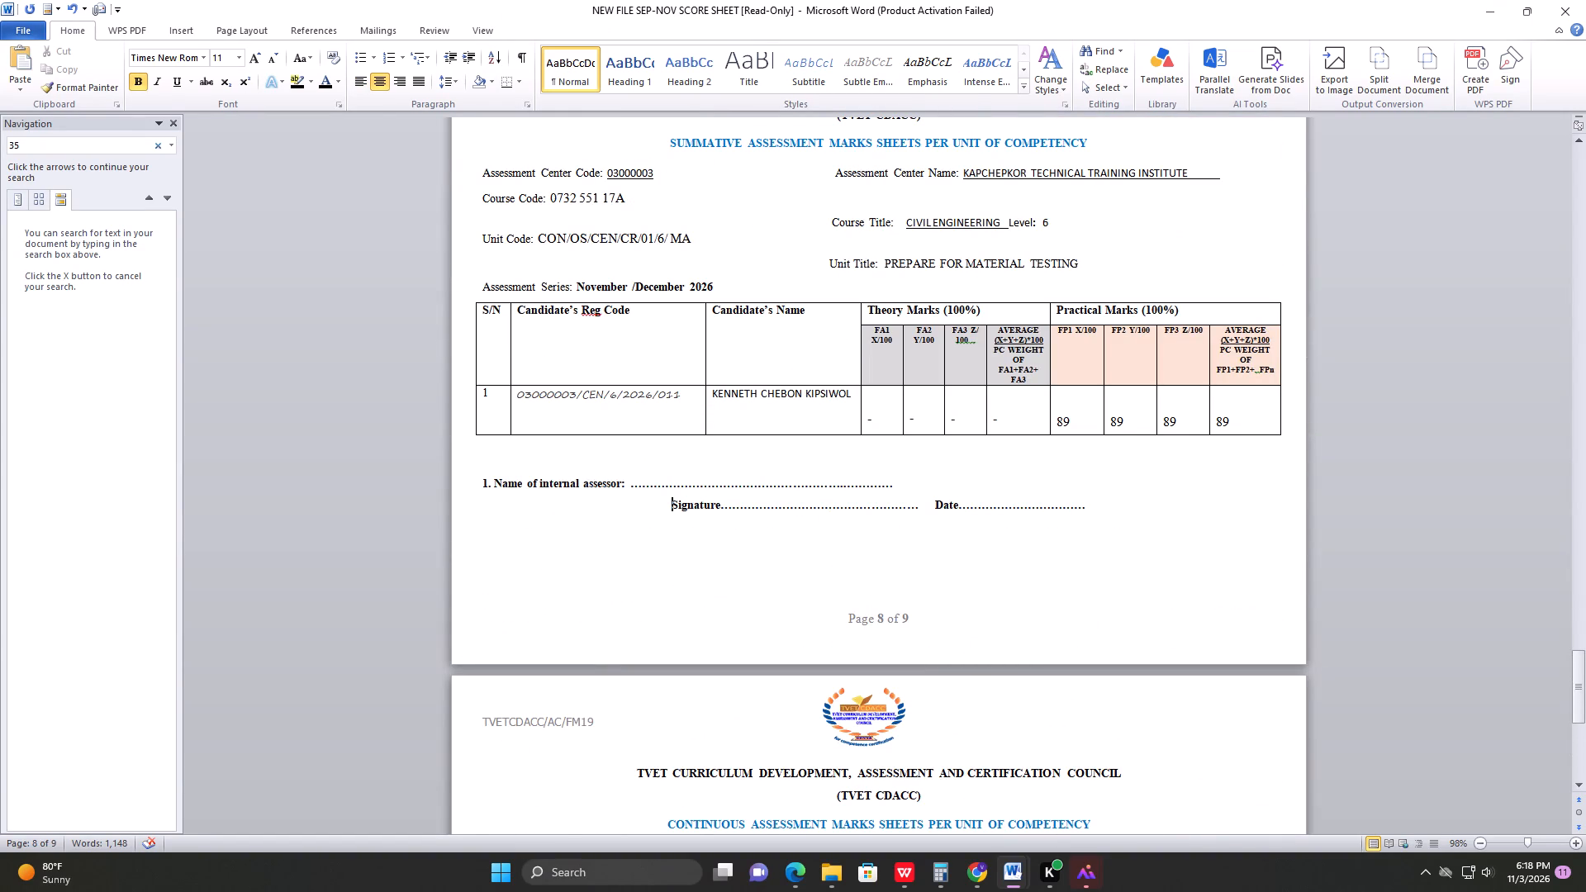
pyautogui.press('BackSpace')
pyautogui.press('BackSpace')
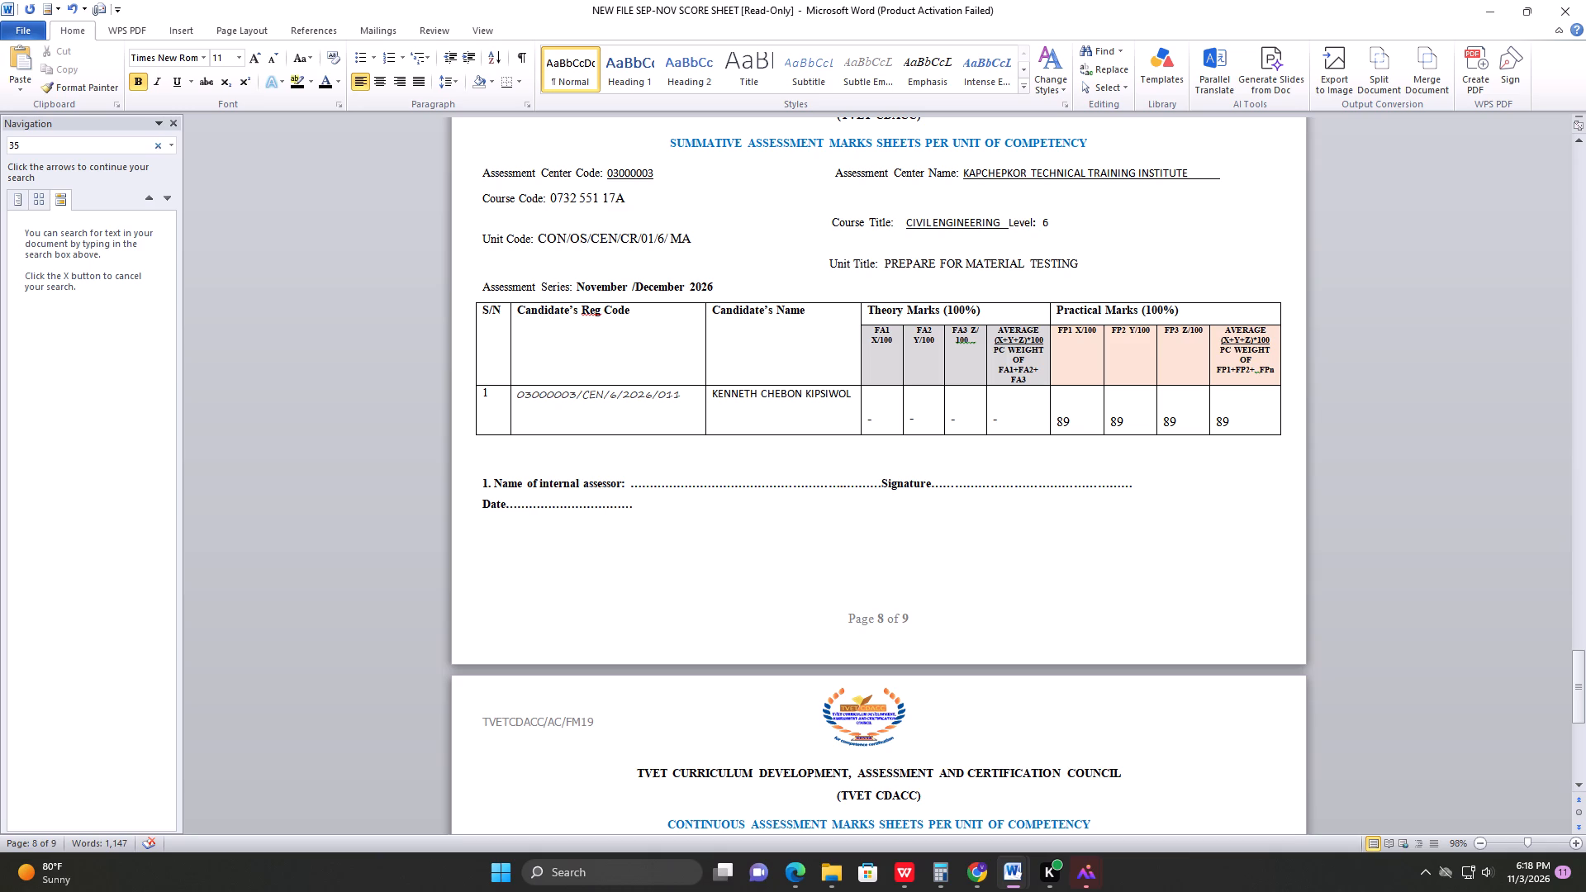
pyautogui.press('space')
# Break the line before Date in the assessor block and undo the automatic list numbering.
pyautogui.click(483, 506)
pyautogui.press('Return')
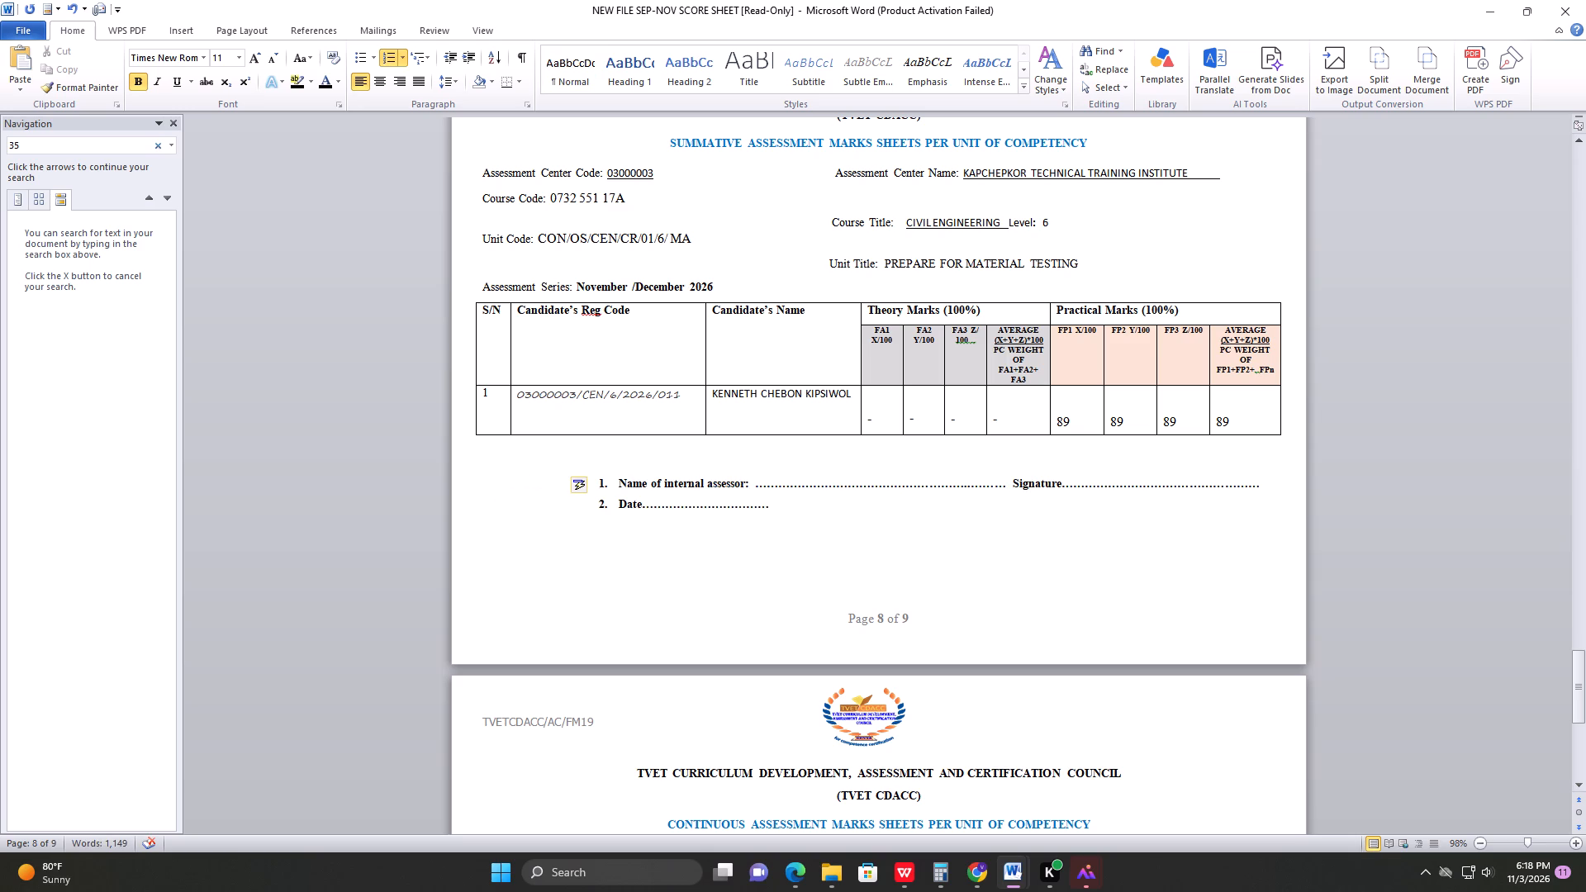
pyautogui.click(76, 0)
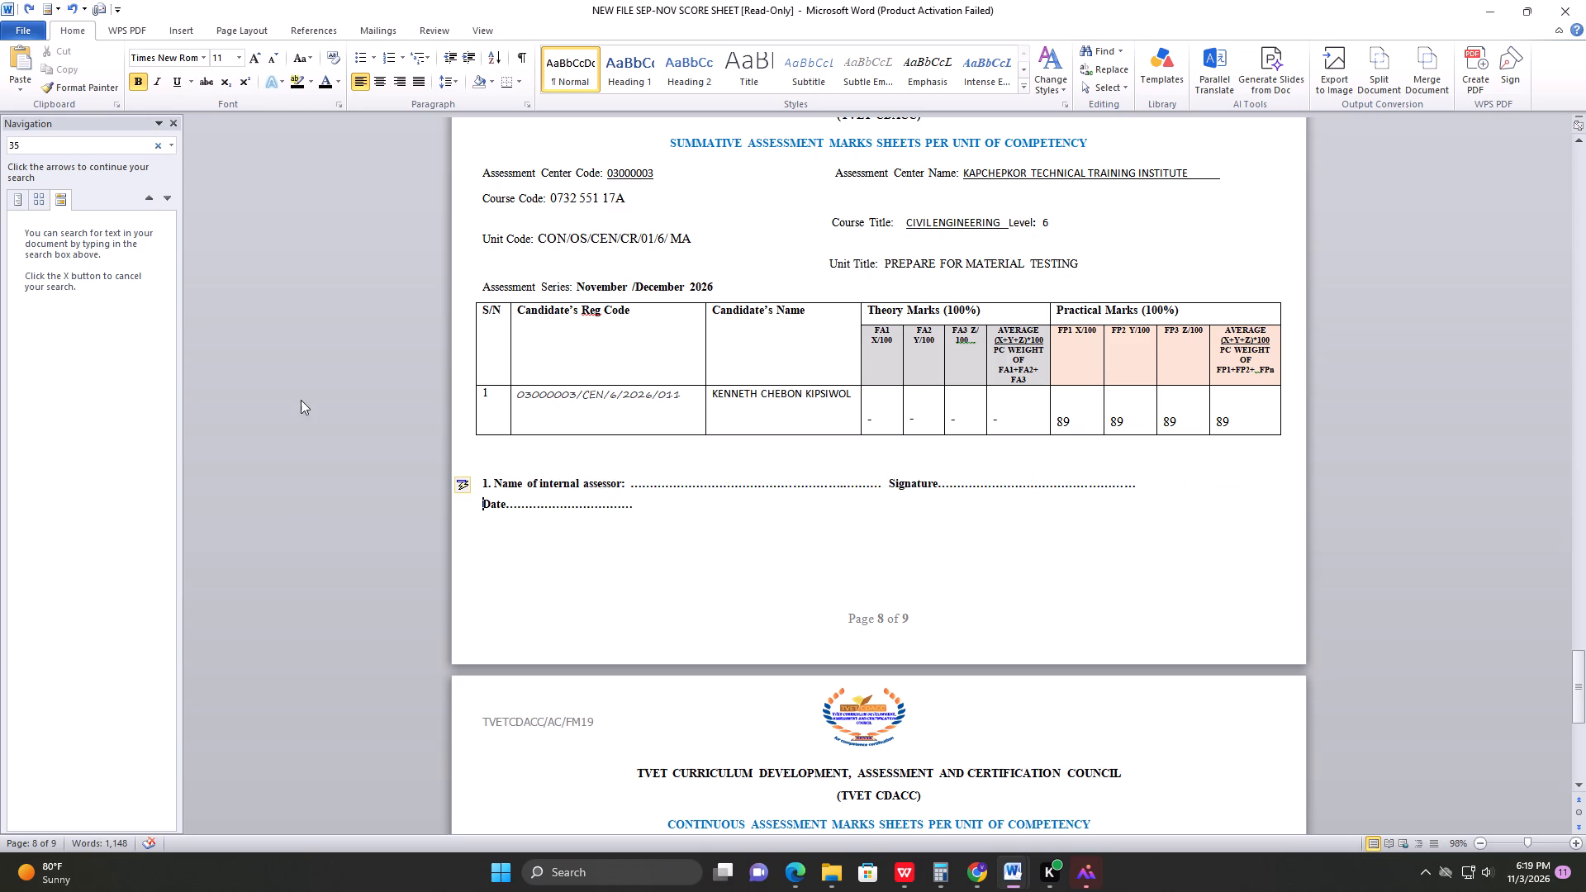
# Delete the "1." in front of "Name of internal assessor" on the Prepare for Material Testing sheet.
pyautogui.click(492, 485)
pyautogui.press('BackSpace')
pyautogui.press('BackSpace')
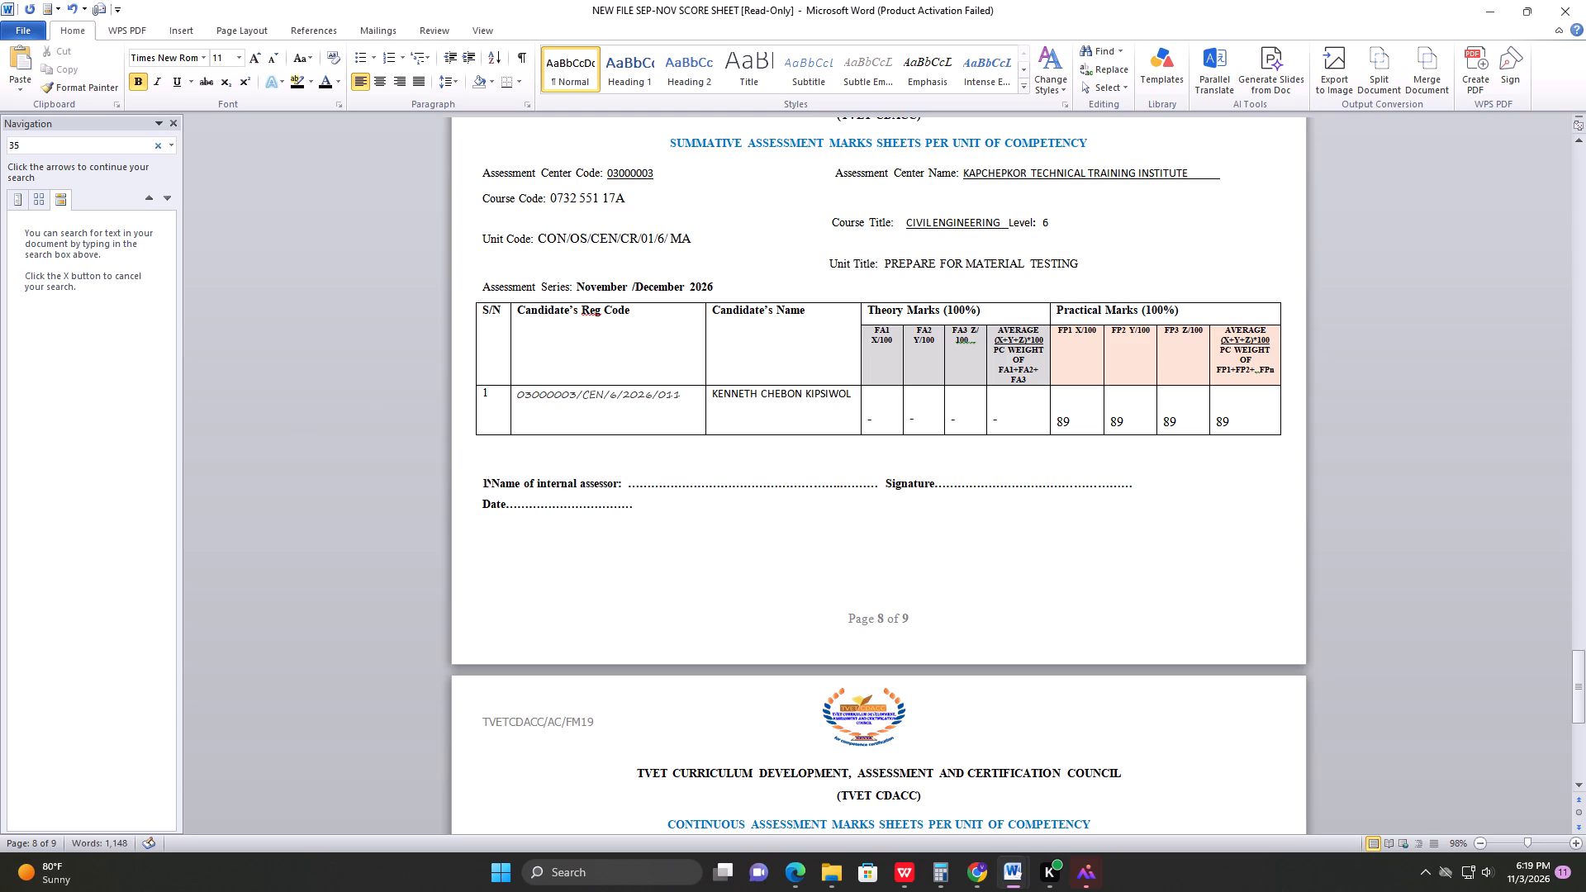
# Check the neighbouring unit sheets on pages 7 and 9 around the Prepare for Material Testing sheet.
pyautogui.scroll(-8, 571, 544)
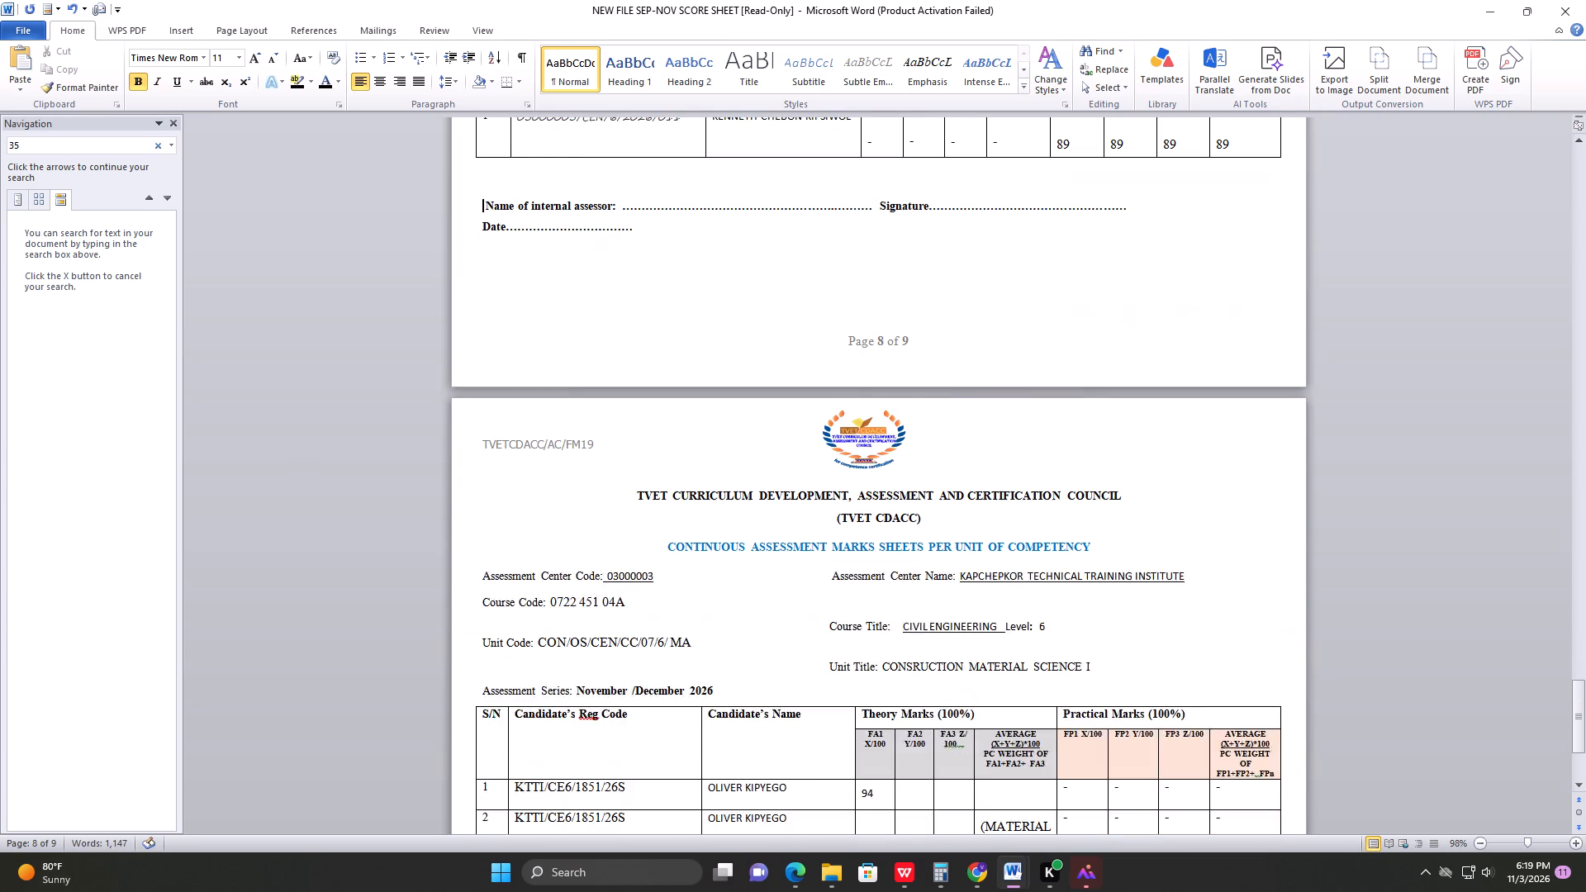
pyautogui.scroll(-14, 576, 543)
pyautogui.scroll(4, 580, 542)
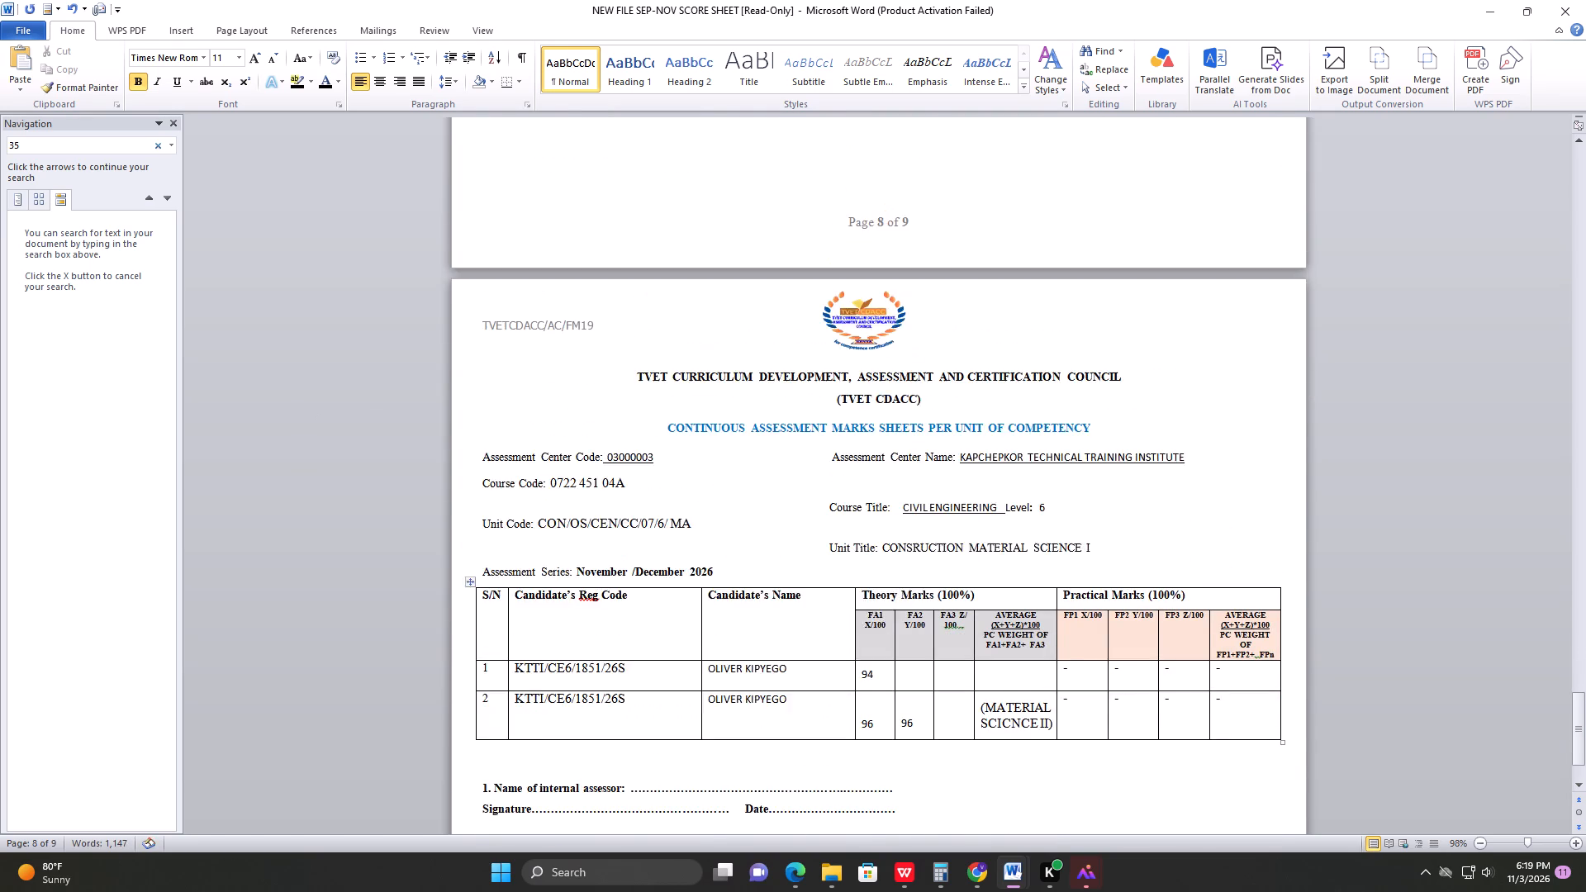
pyautogui.scroll(14, 593, 549)
pyautogui.scroll(7, 593, 551)
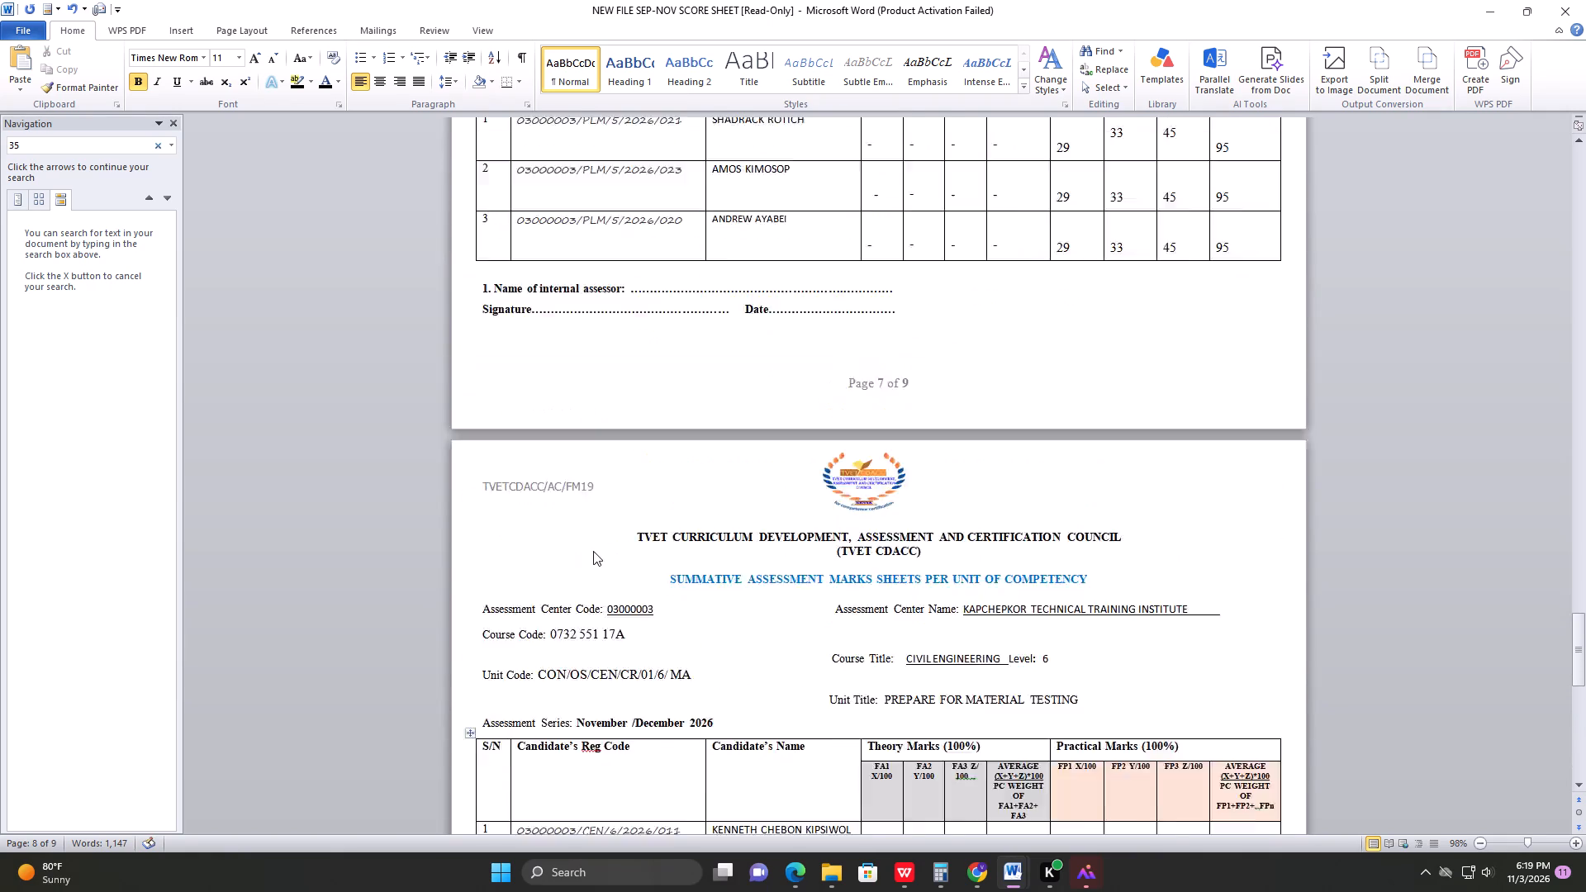
pyautogui.scroll(5, 593, 551)
pyautogui.scroll(-12, 593, 551)
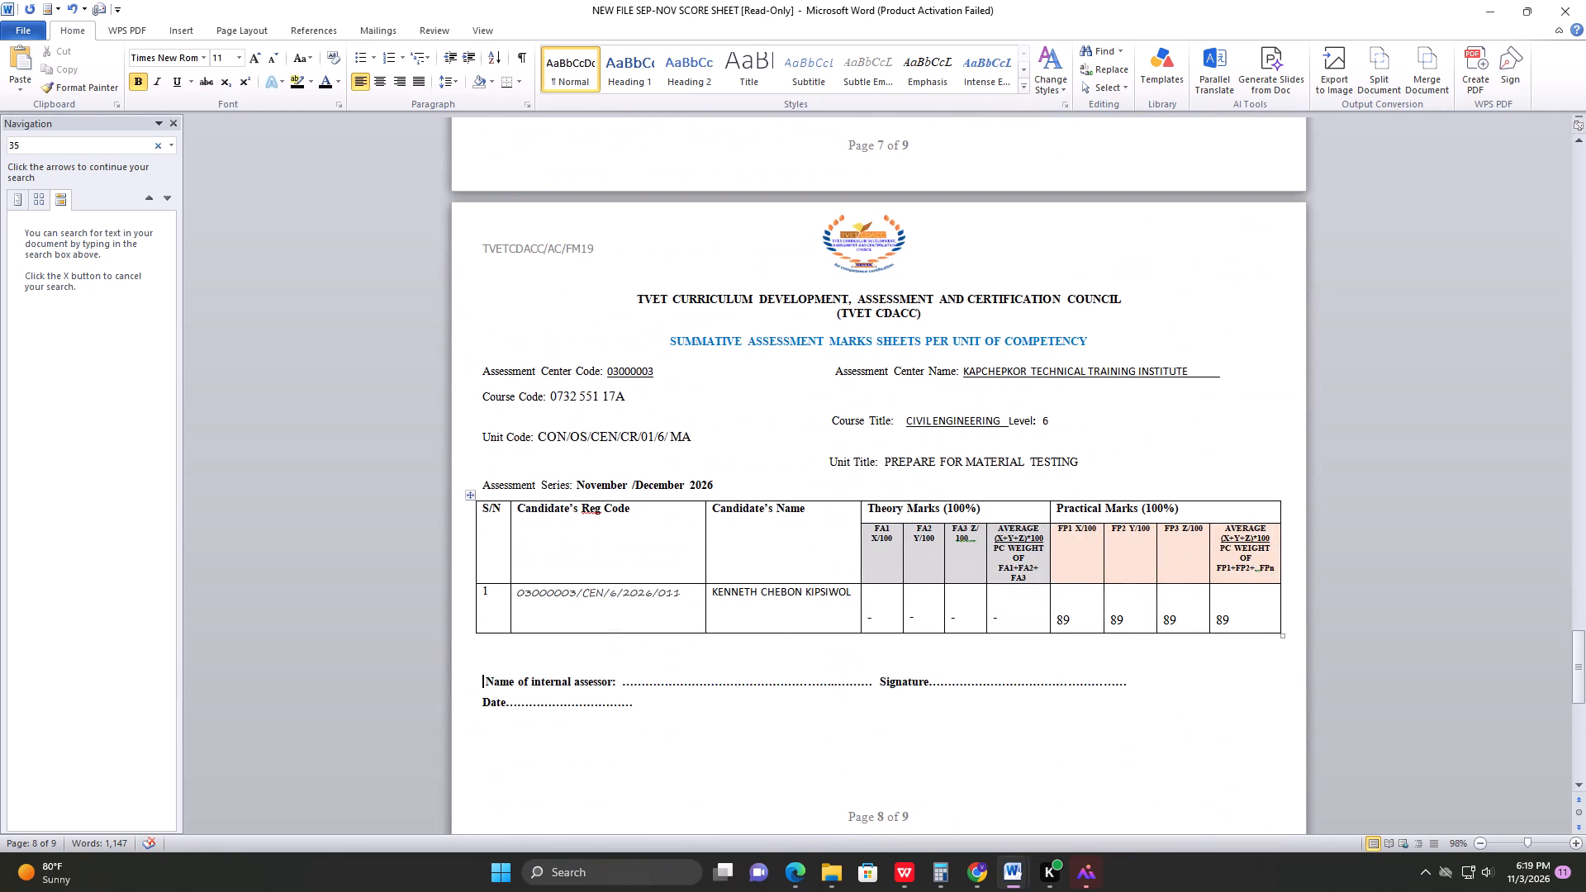
# Set the candidate's FP1 practical mark to 56 on the Prepare for Material Testing sheet.
pyautogui.scroll(-1, 903, 605)
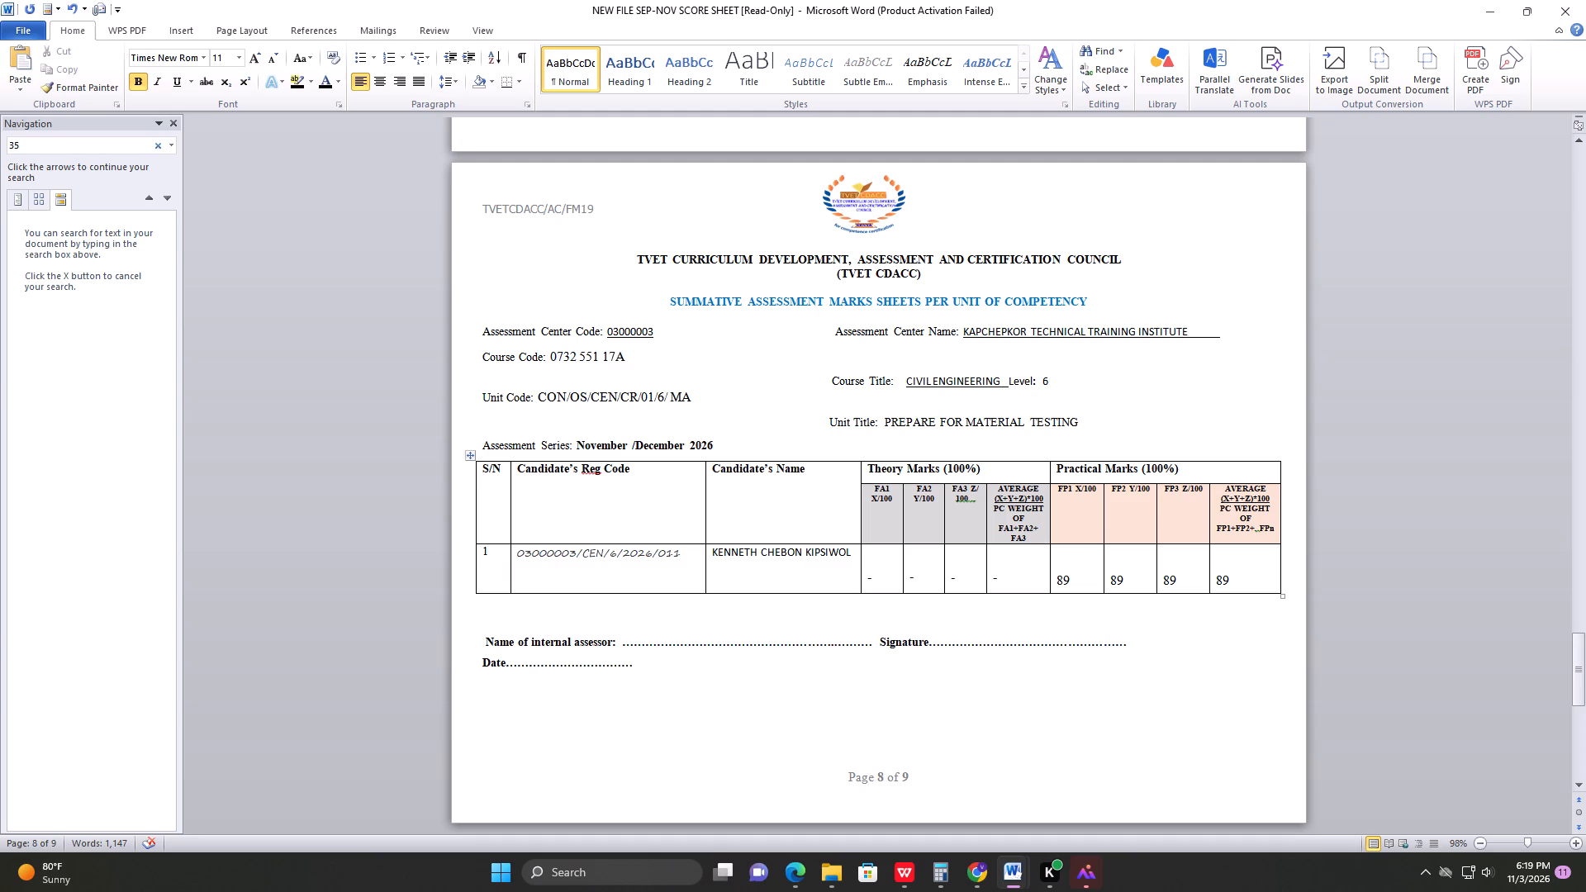
pyautogui.scroll(-1, 992, 559)
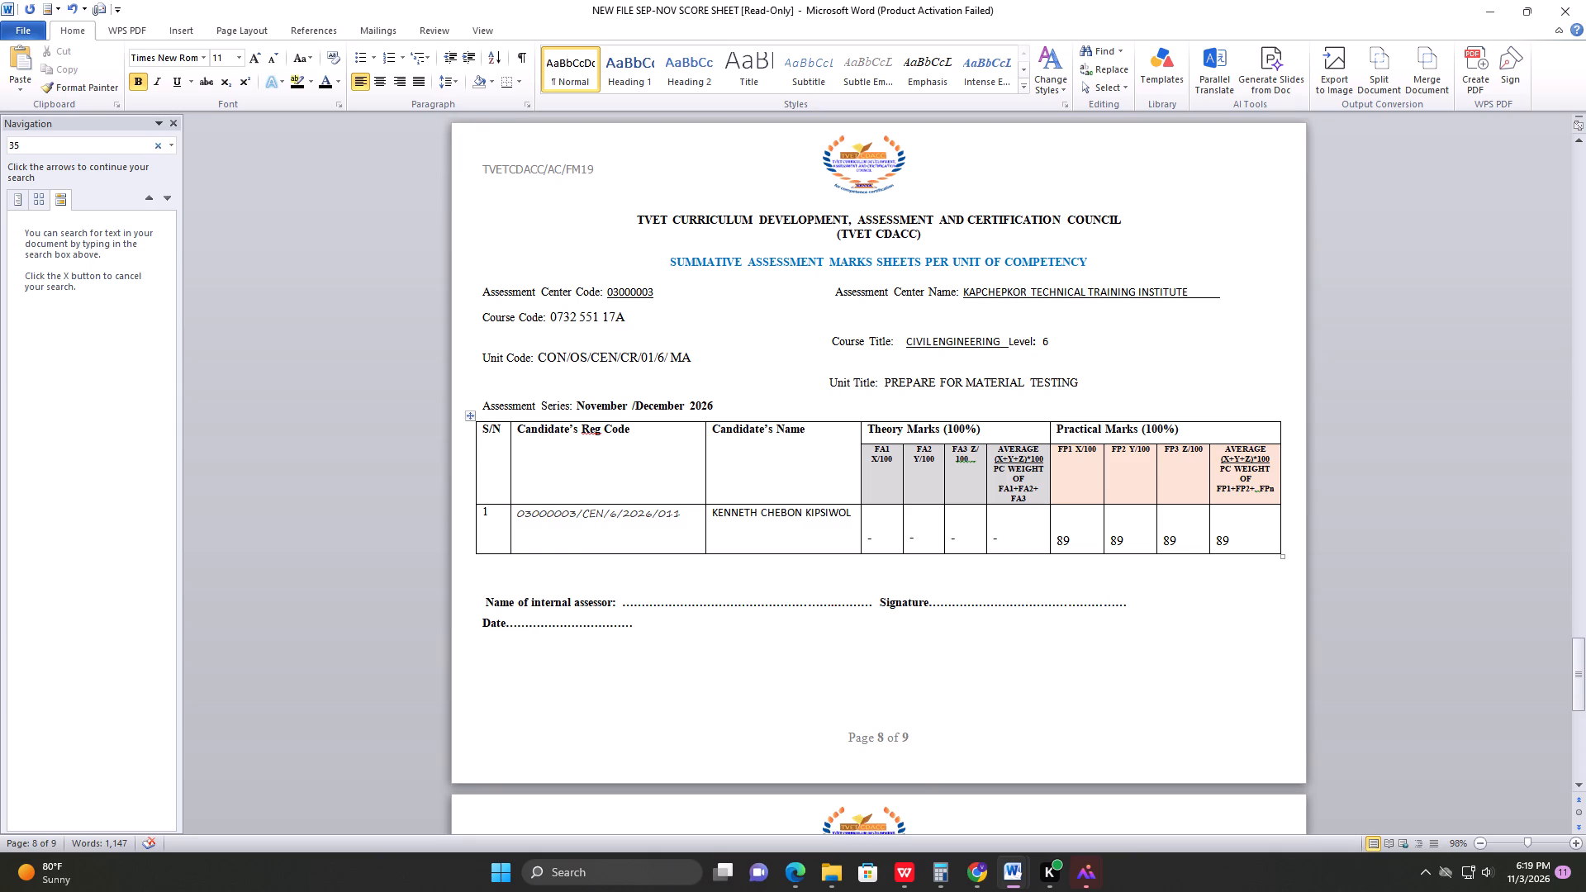
pyautogui.click(1075, 533)
pyautogui.click(1075, 533)
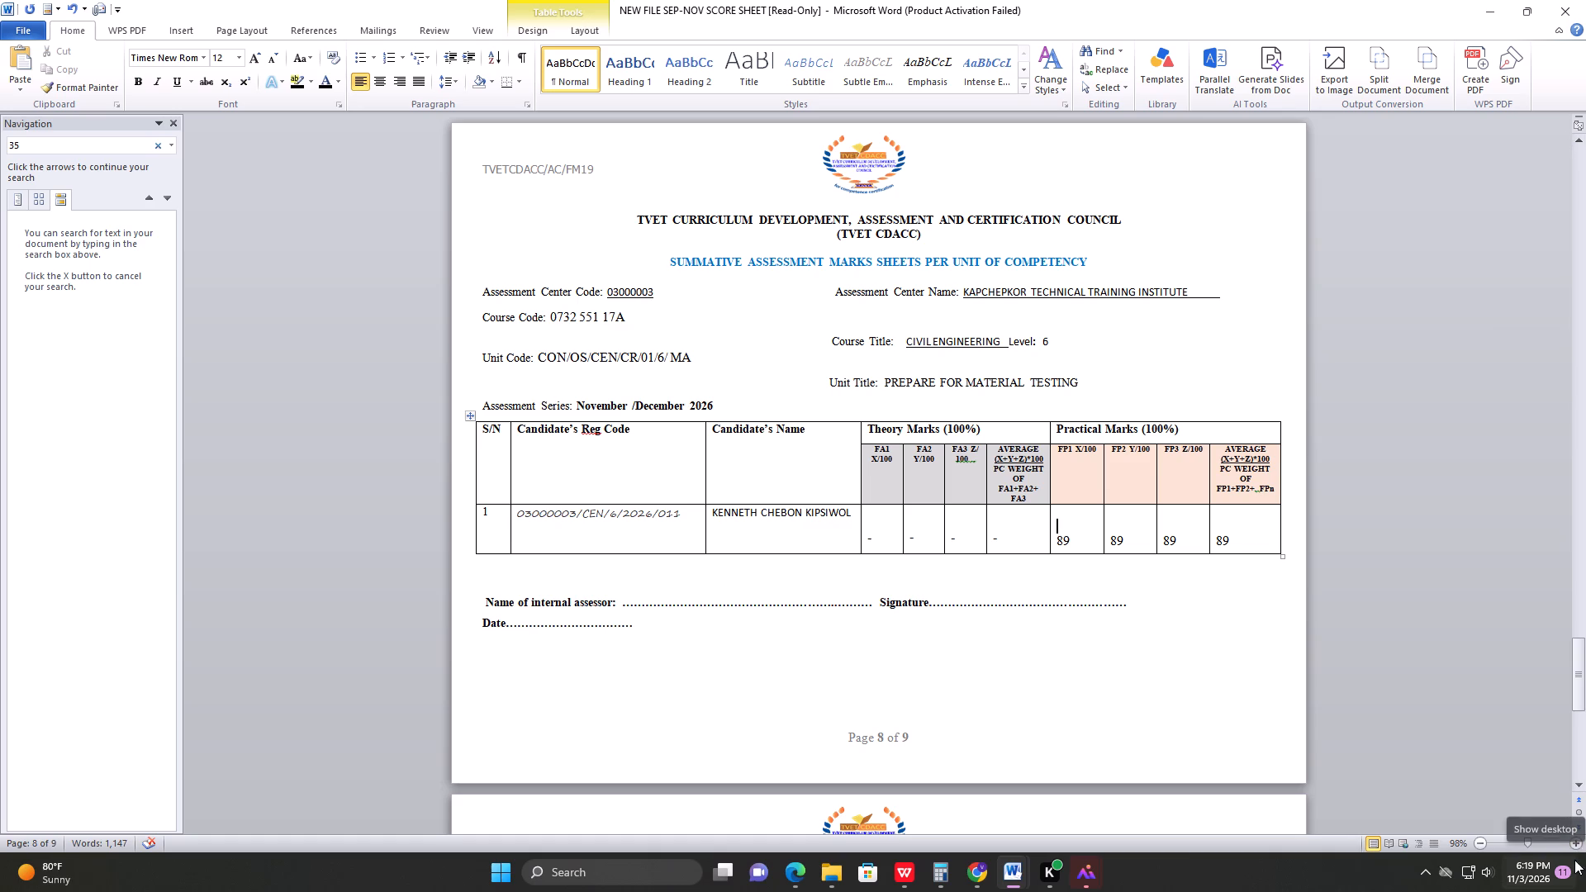
pyautogui.click(1076, 544)
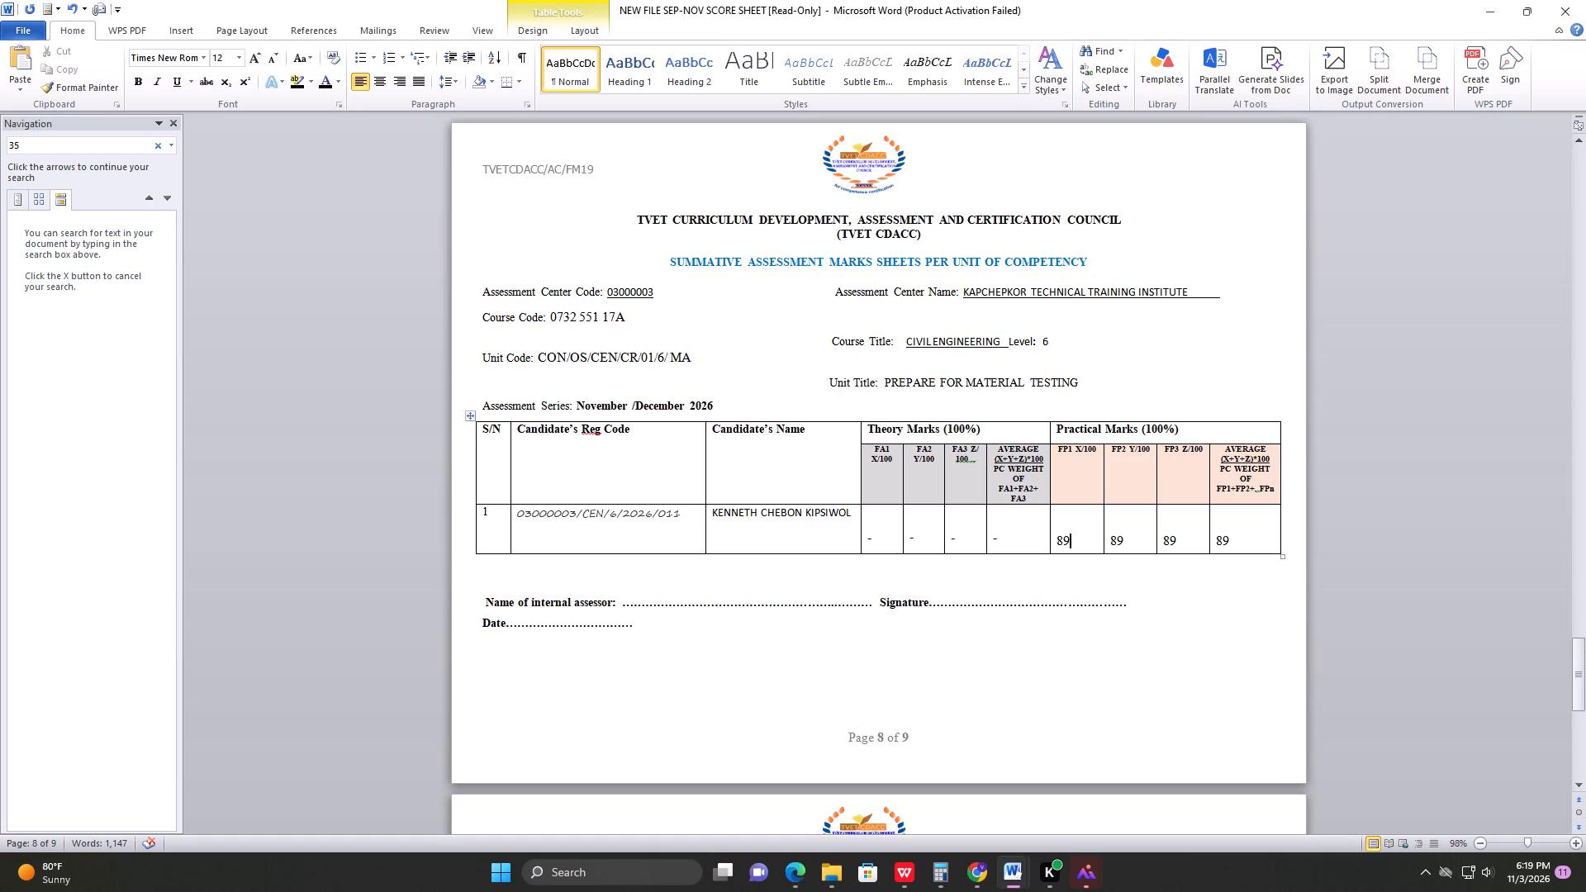
pyautogui.press('BackSpace')
pyautogui.press('BackSpace')
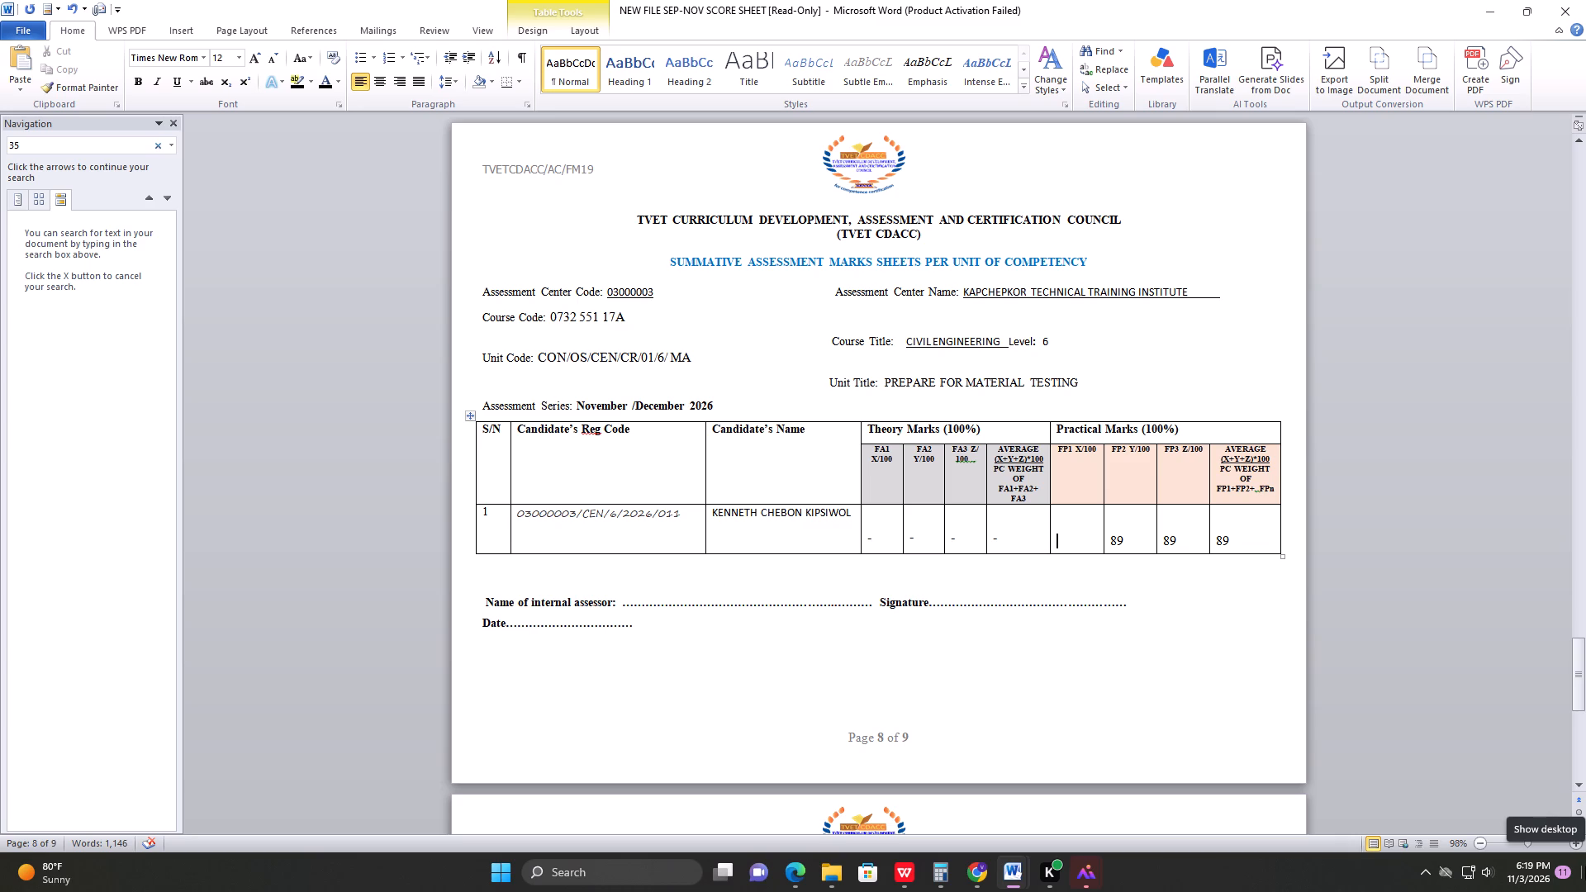
pyautogui.write('56')
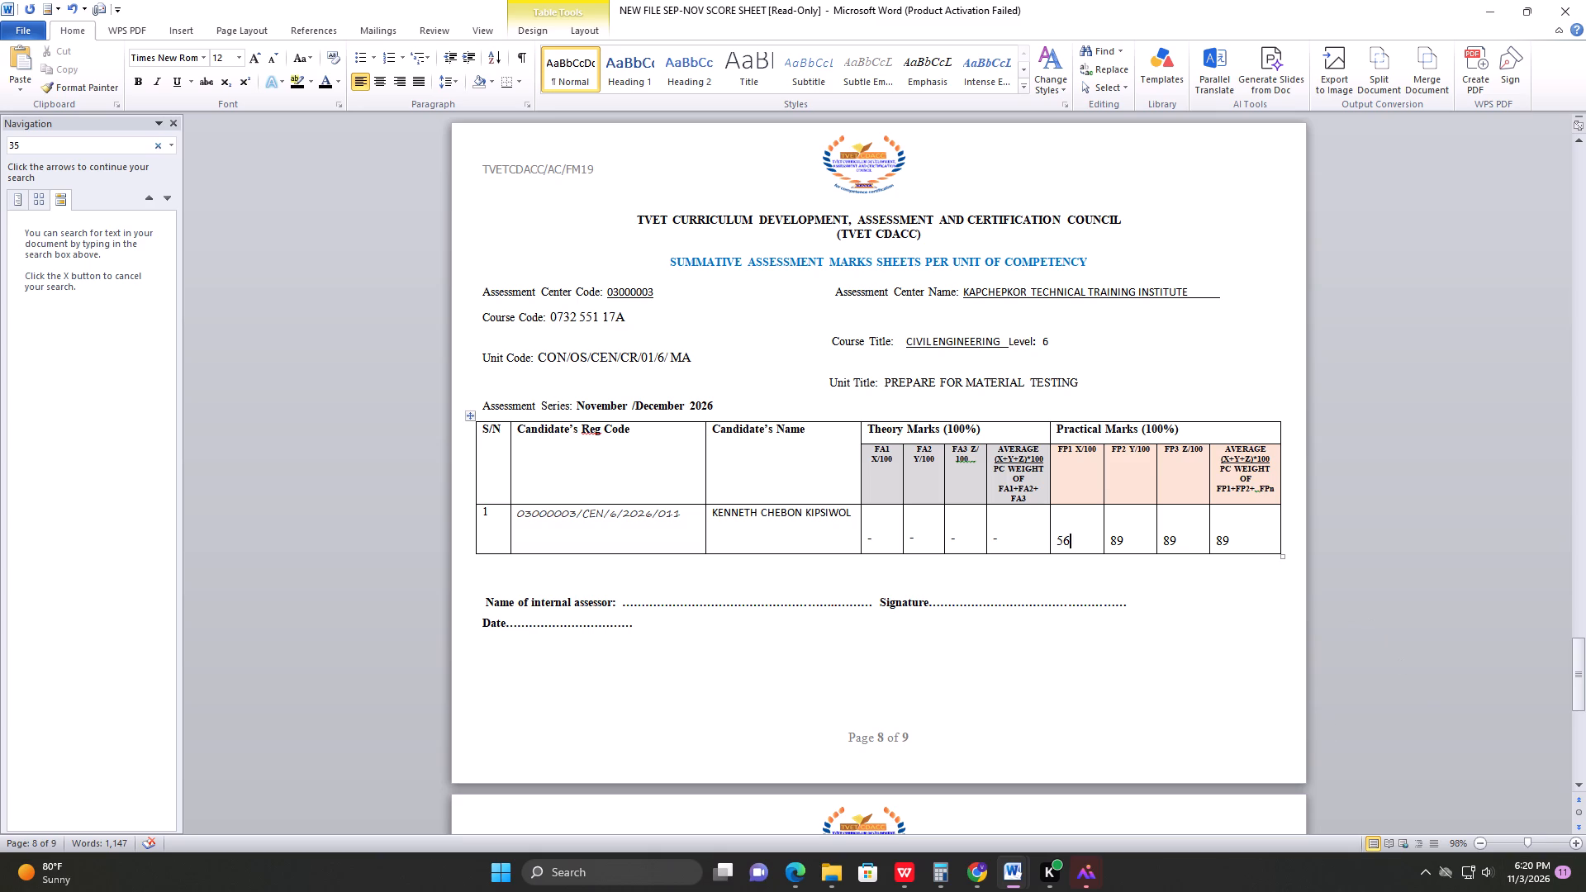
# Set the FP1 maximum mark to 63 in the practical marks heading, making it FP1 X/63.
pyautogui.click(1098, 449)
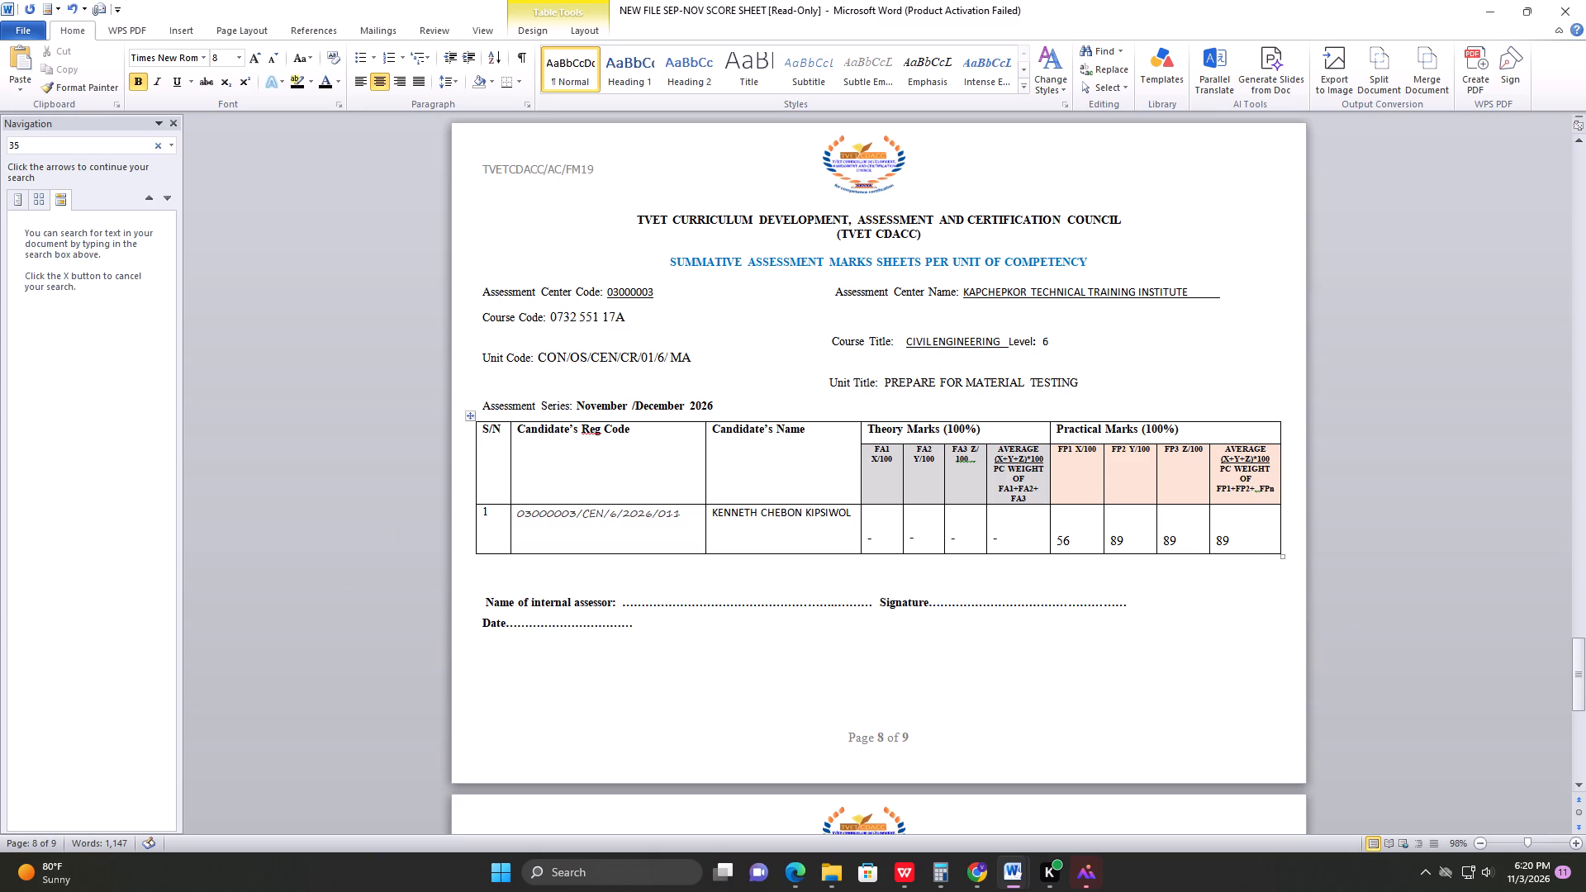
pyautogui.press('BackSpace')
pyautogui.press('BackSpace')
pyautogui.press('BackSpace')
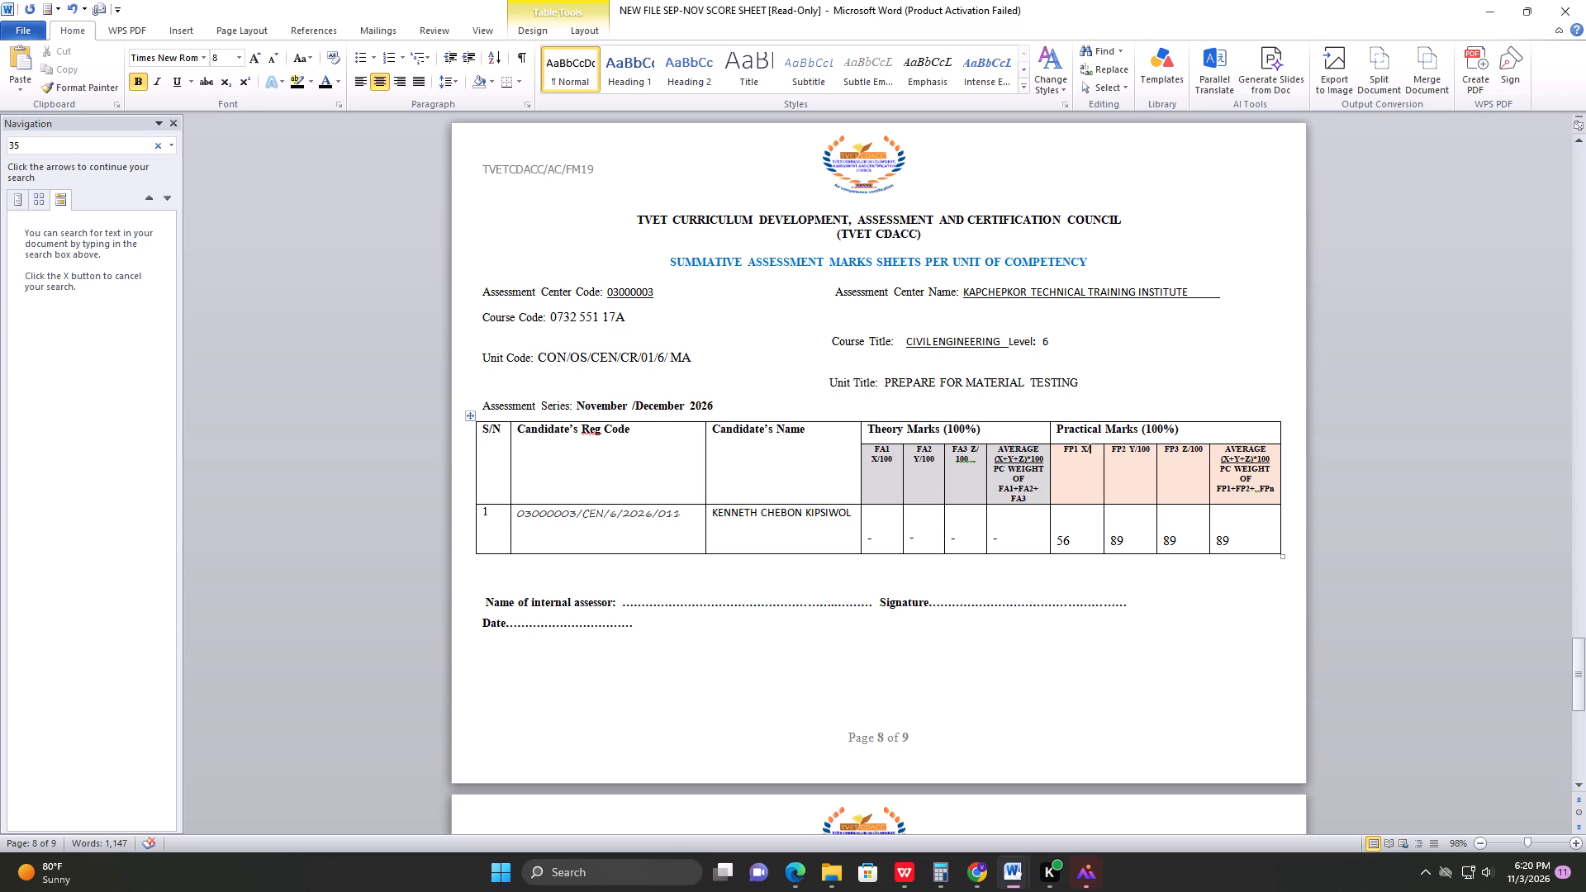
pyautogui.click(1090, 447)
pyautogui.press('6')
pyautogui.press('3')
# Set the candidate's FP2 practical mark to 40 on the Prepare for Material Testing sheet.
pyautogui.click(1125, 549)
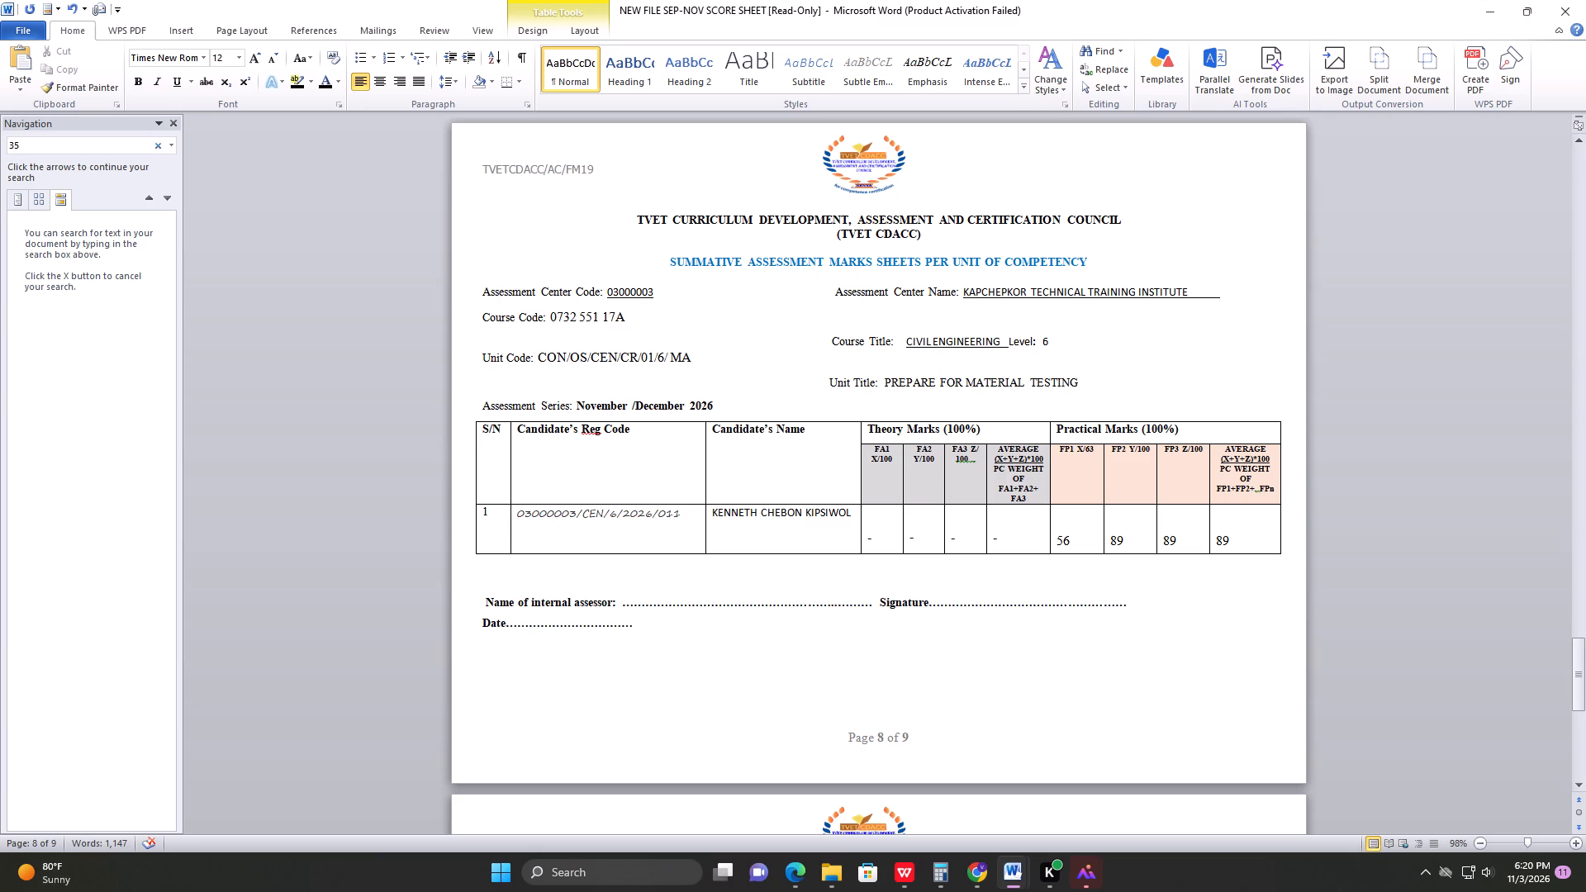
pyautogui.press('BackSpace')
pyautogui.press('BackSpace')
pyautogui.press('4')
pyautogui.press('0')
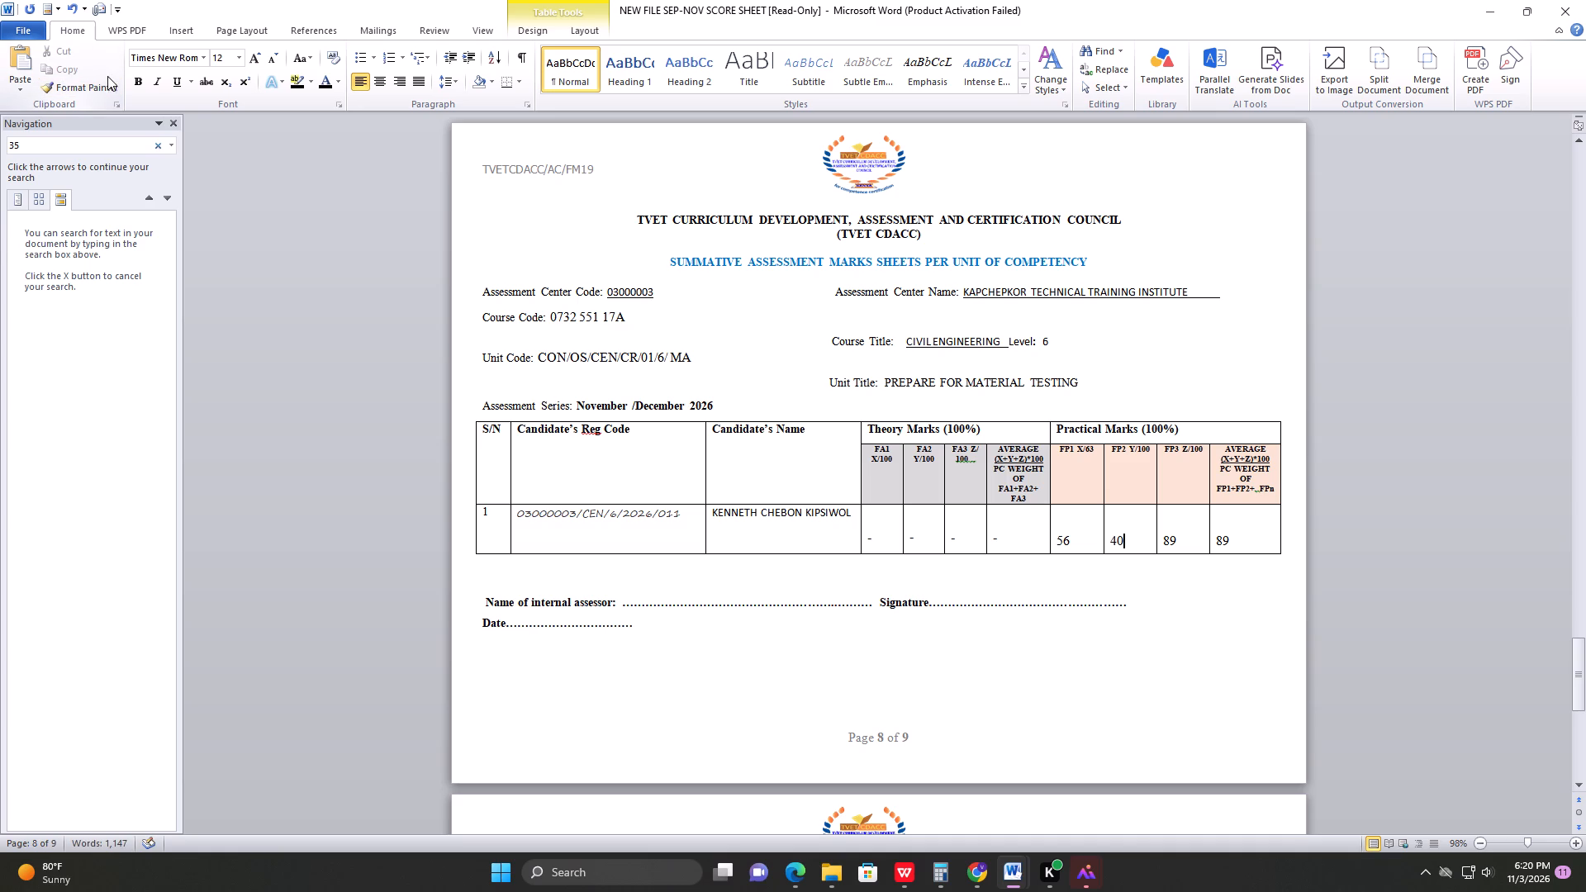
# Set the FP2 maximum mark to 48 in the practical marks heading on the Prepare for Material Testing sheet, making it FP2 Y/48.
pyautogui.click(1150, 448)
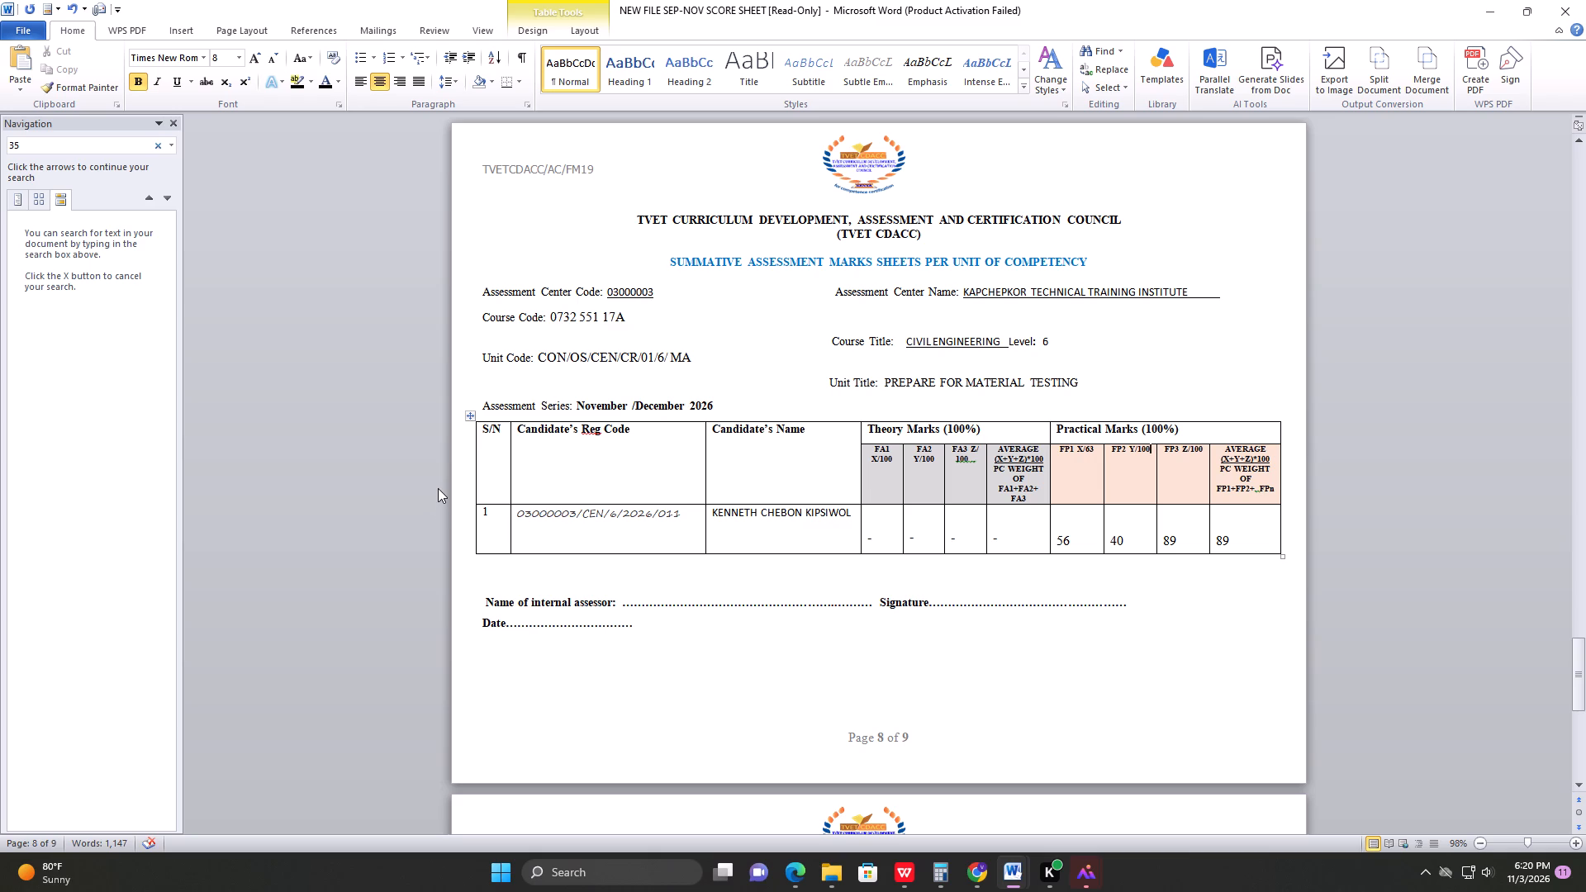
pyautogui.press('BackSpace')
pyautogui.press('BackSpace')
pyautogui.press('BackSpace')
pyautogui.write('48')
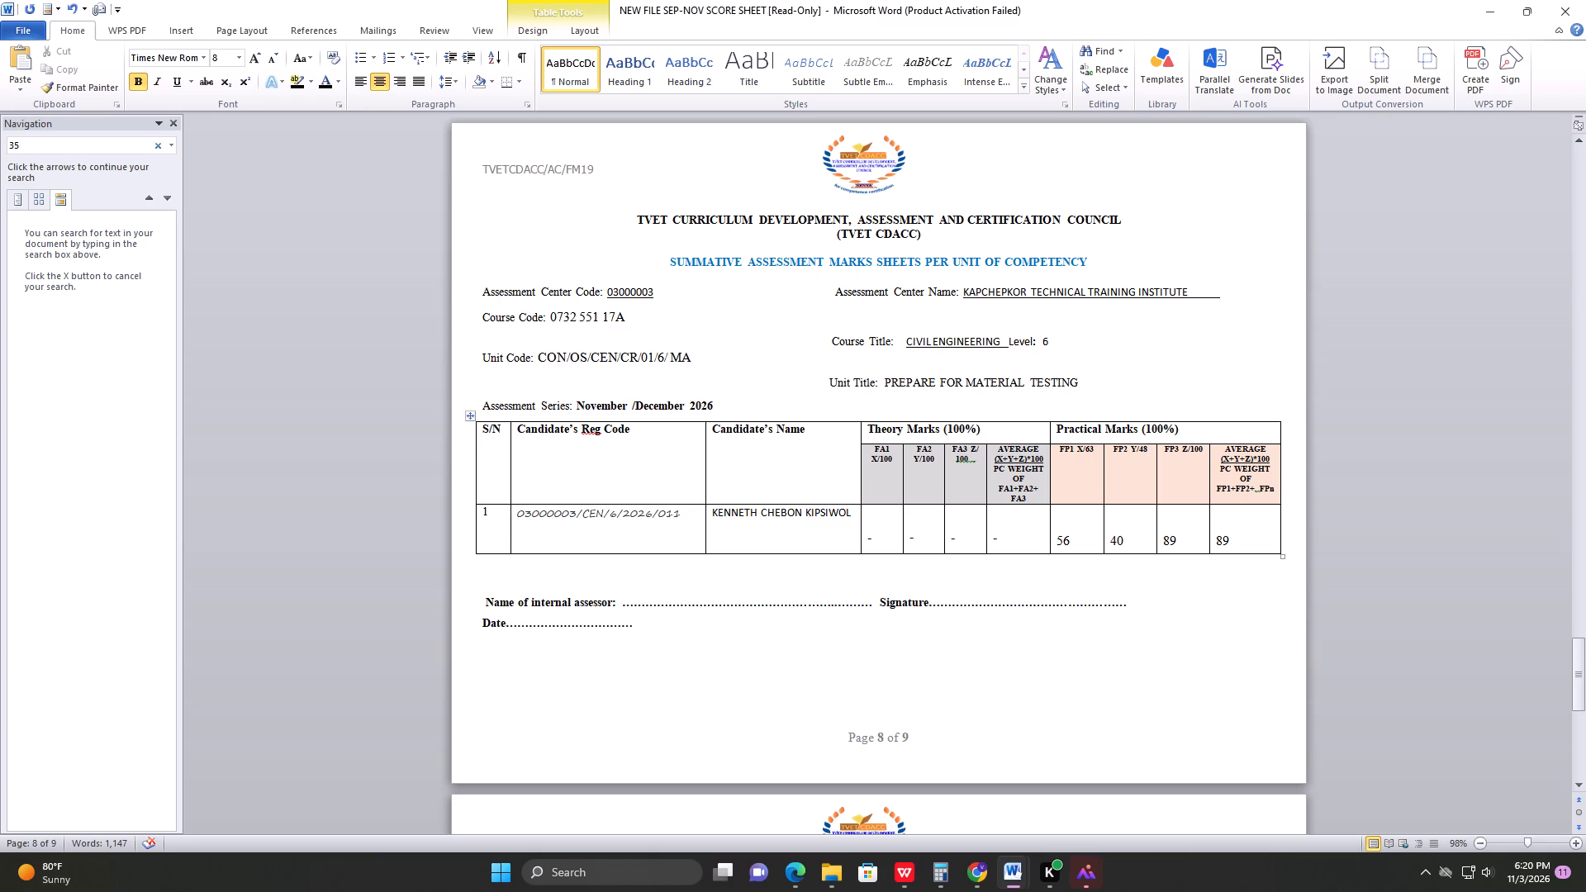
# Set the FP3 maximum mark to 50 in the practical marks heading, making it FP3 Z/50.
pyautogui.click(1200, 457)
pyautogui.press('BackSpace')
pyautogui.press('BackSpace')
pyautogui.press('5')
# Set the candidate's FP3 practical mark to 48 on the Prepare for Material Testing sheet.
pyautogui.click(1185, 545)
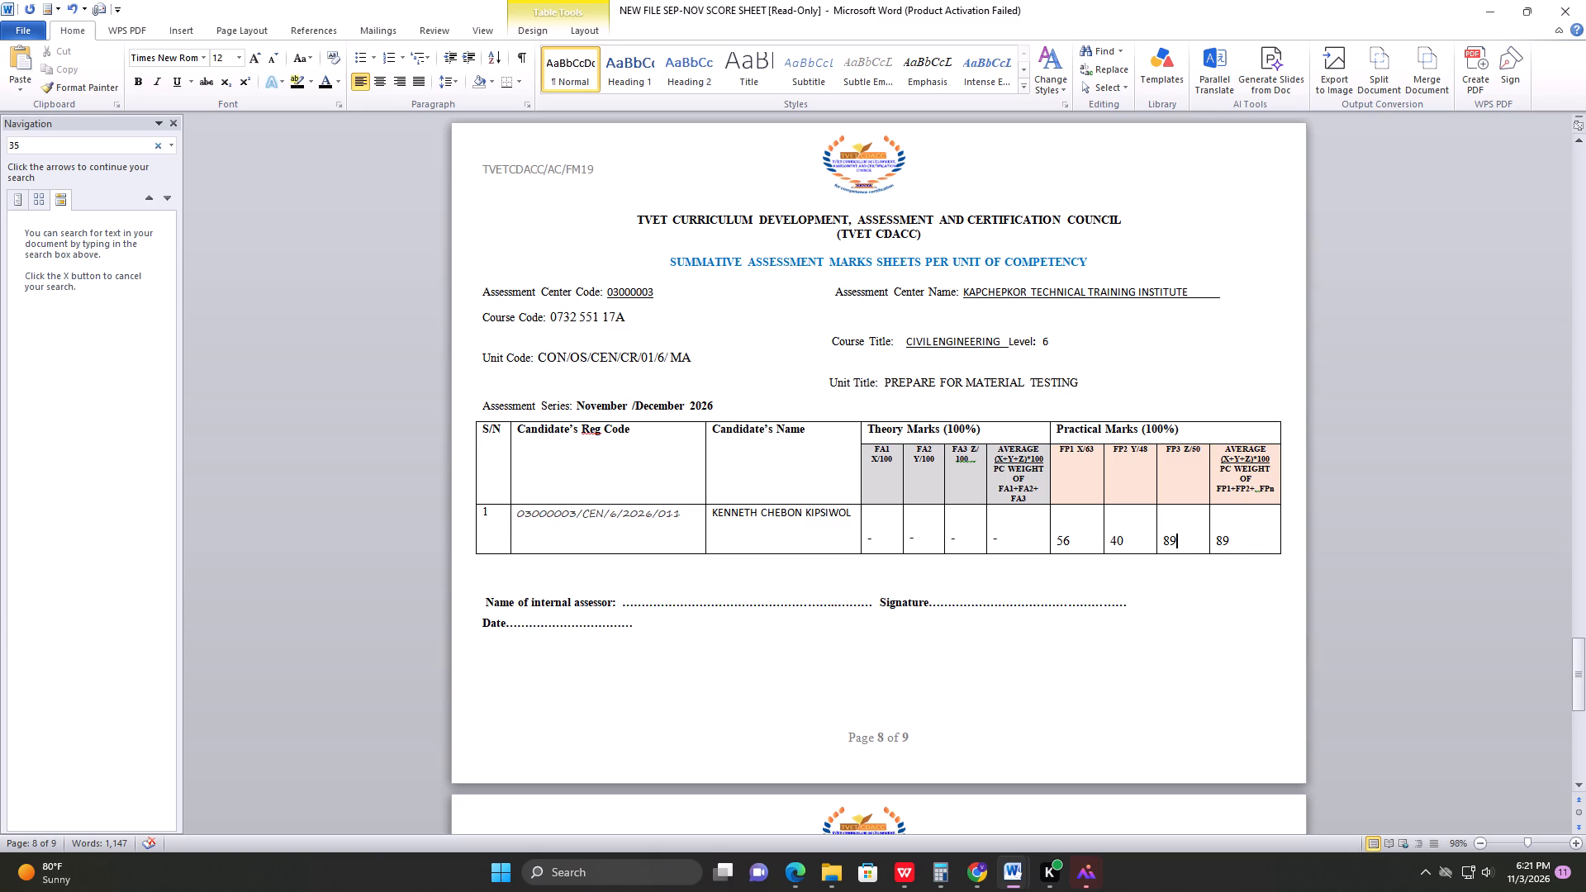
pyautogui.press('BackSpace')
pyautogui.press('BackSpace')
pyautogui.press('4')
pyautogui.press('8')
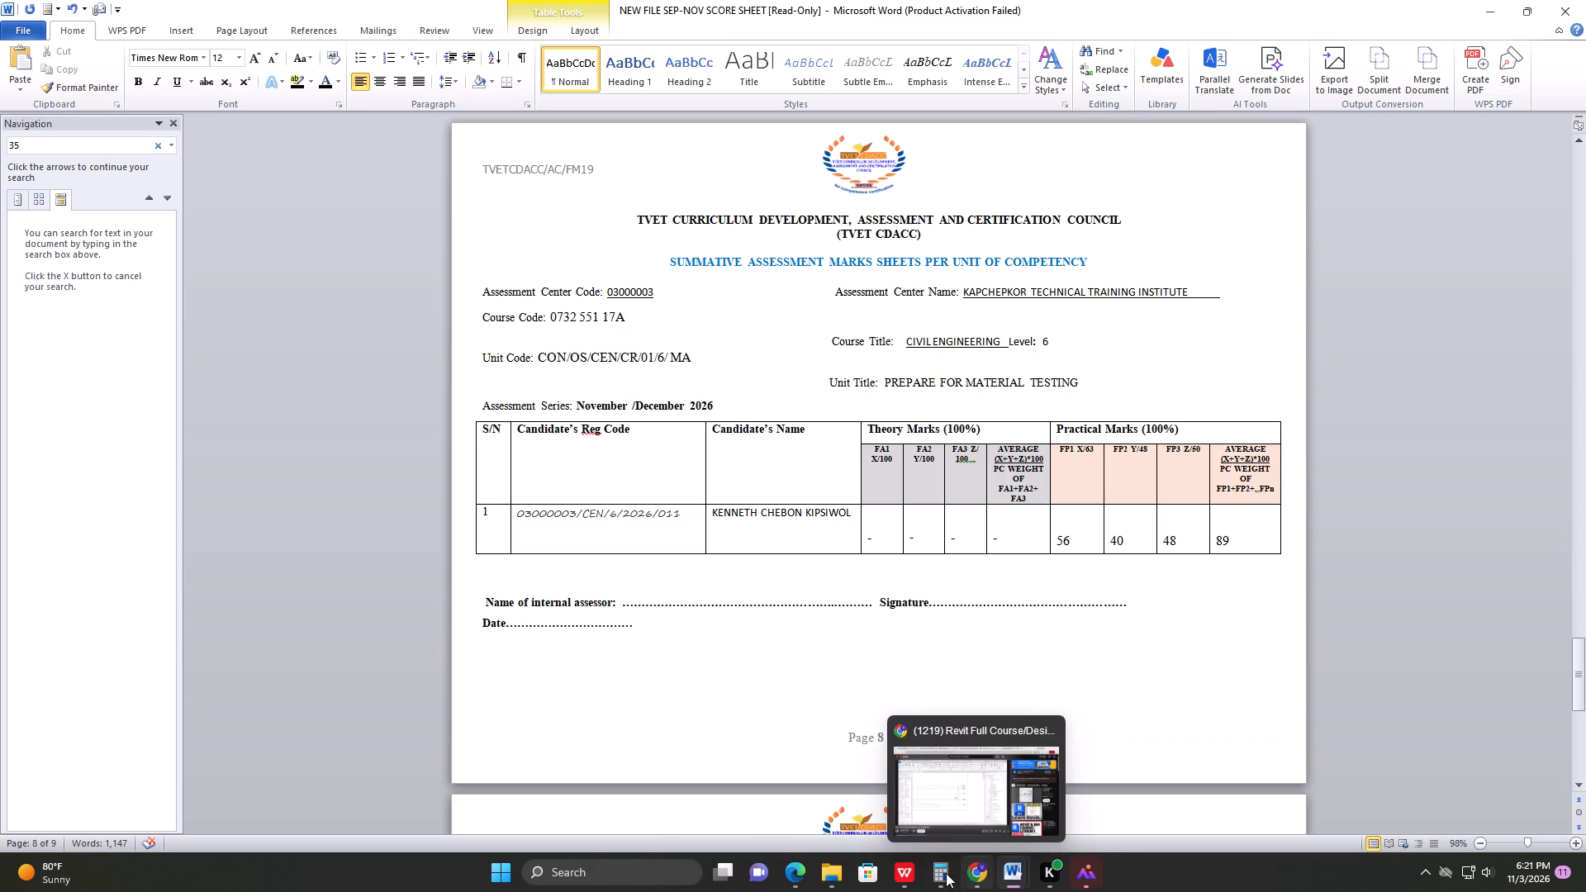
# Switch to Calculator and add the three practical maximum marks, 63 + 48 + 50.
pyautogui.click(943, 799)
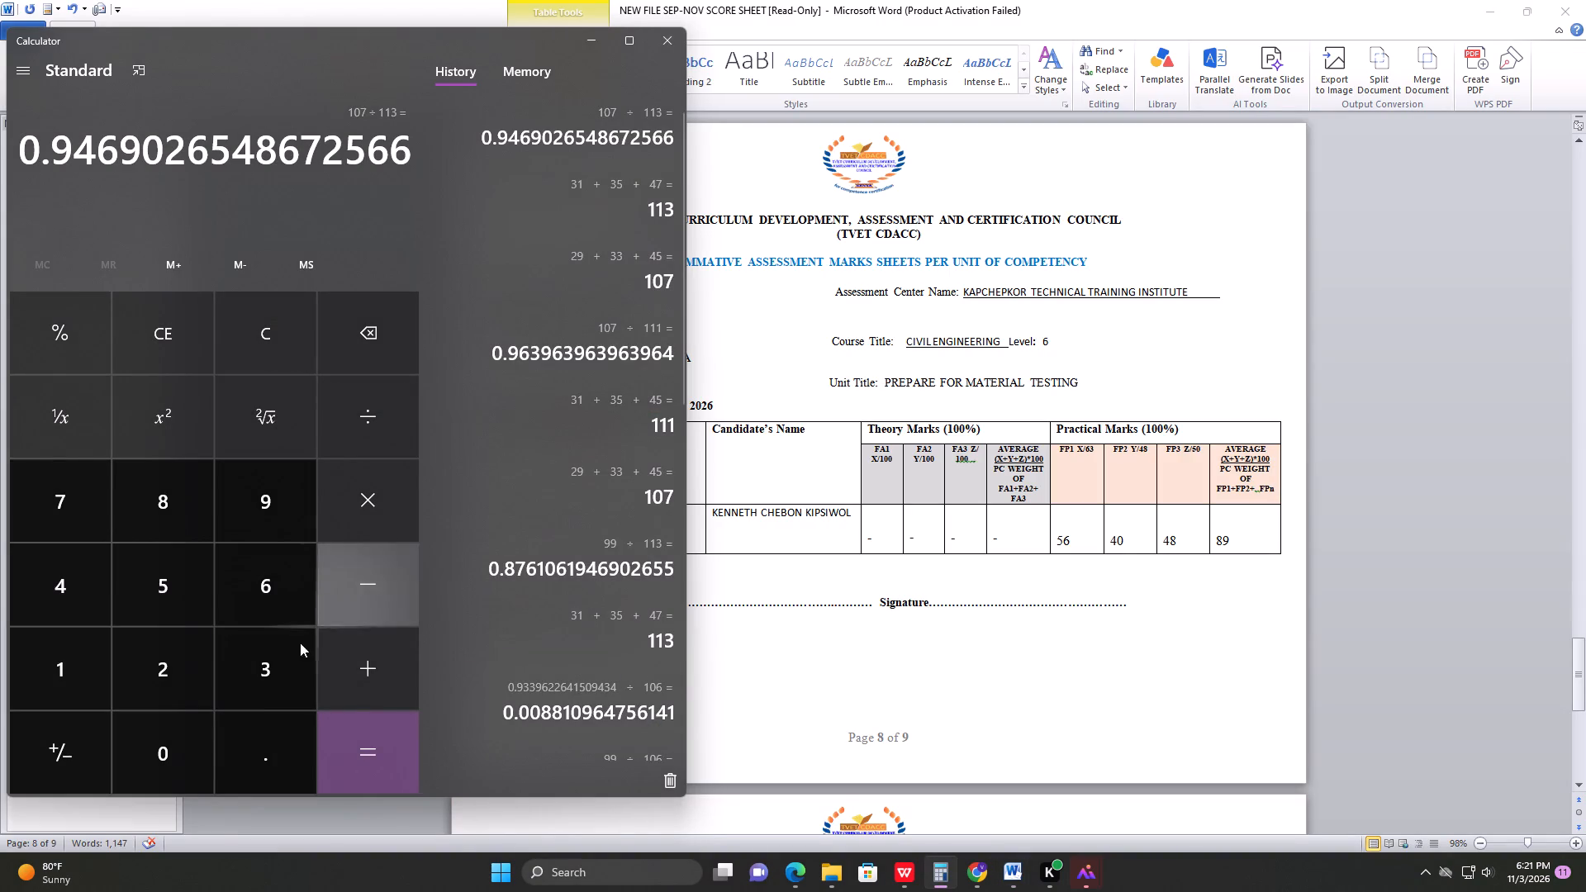
pyautogui.click(278, 582)
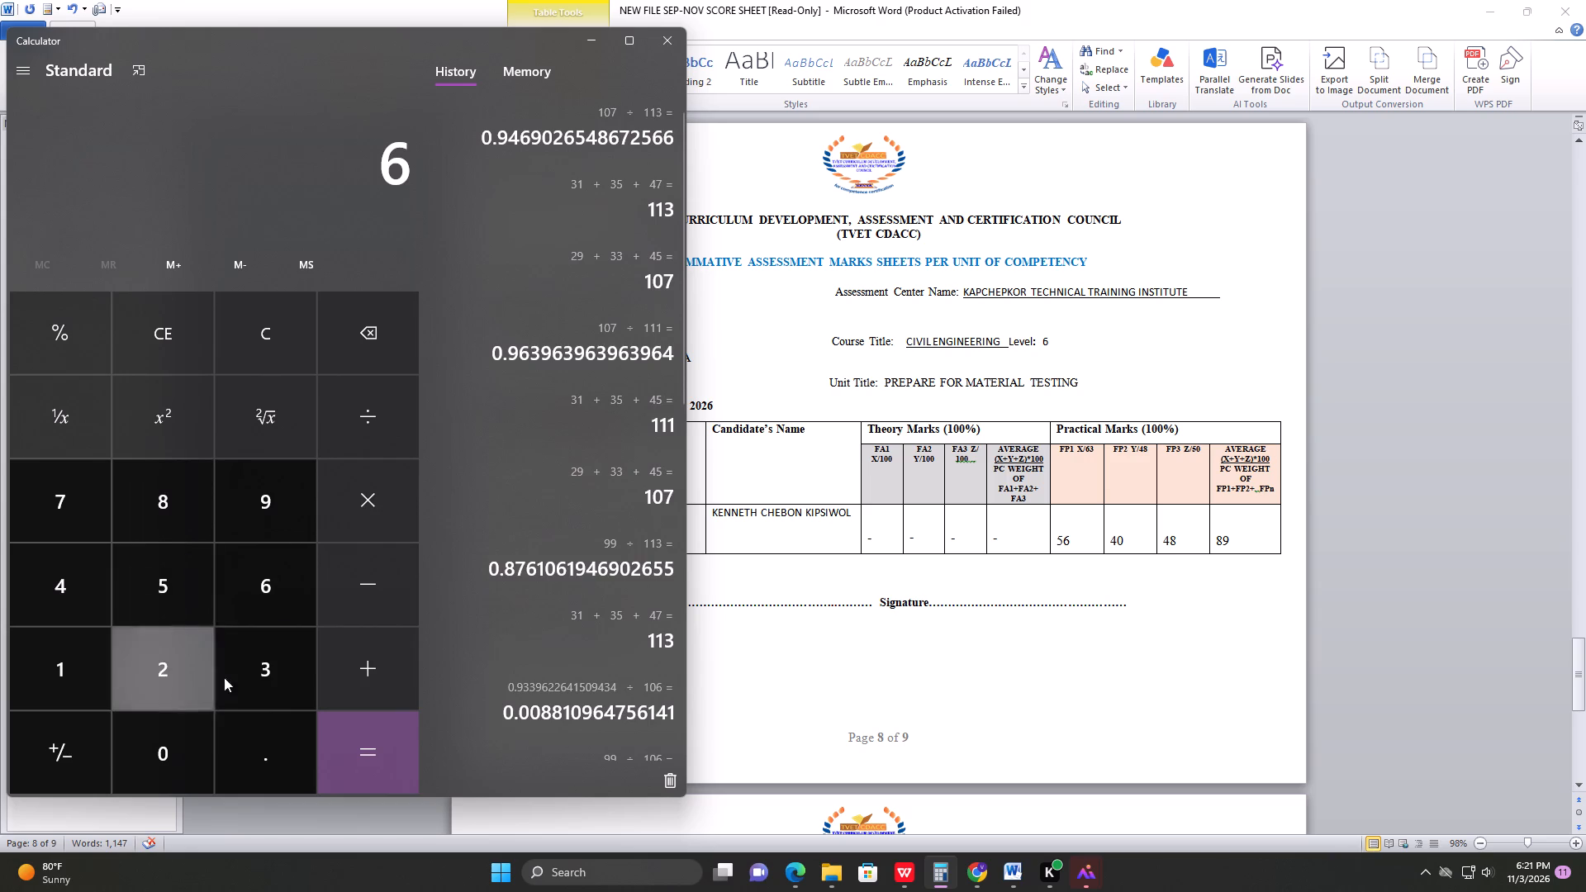
pyautogui.click(275, 667)
pyautogui.click(367, 667)
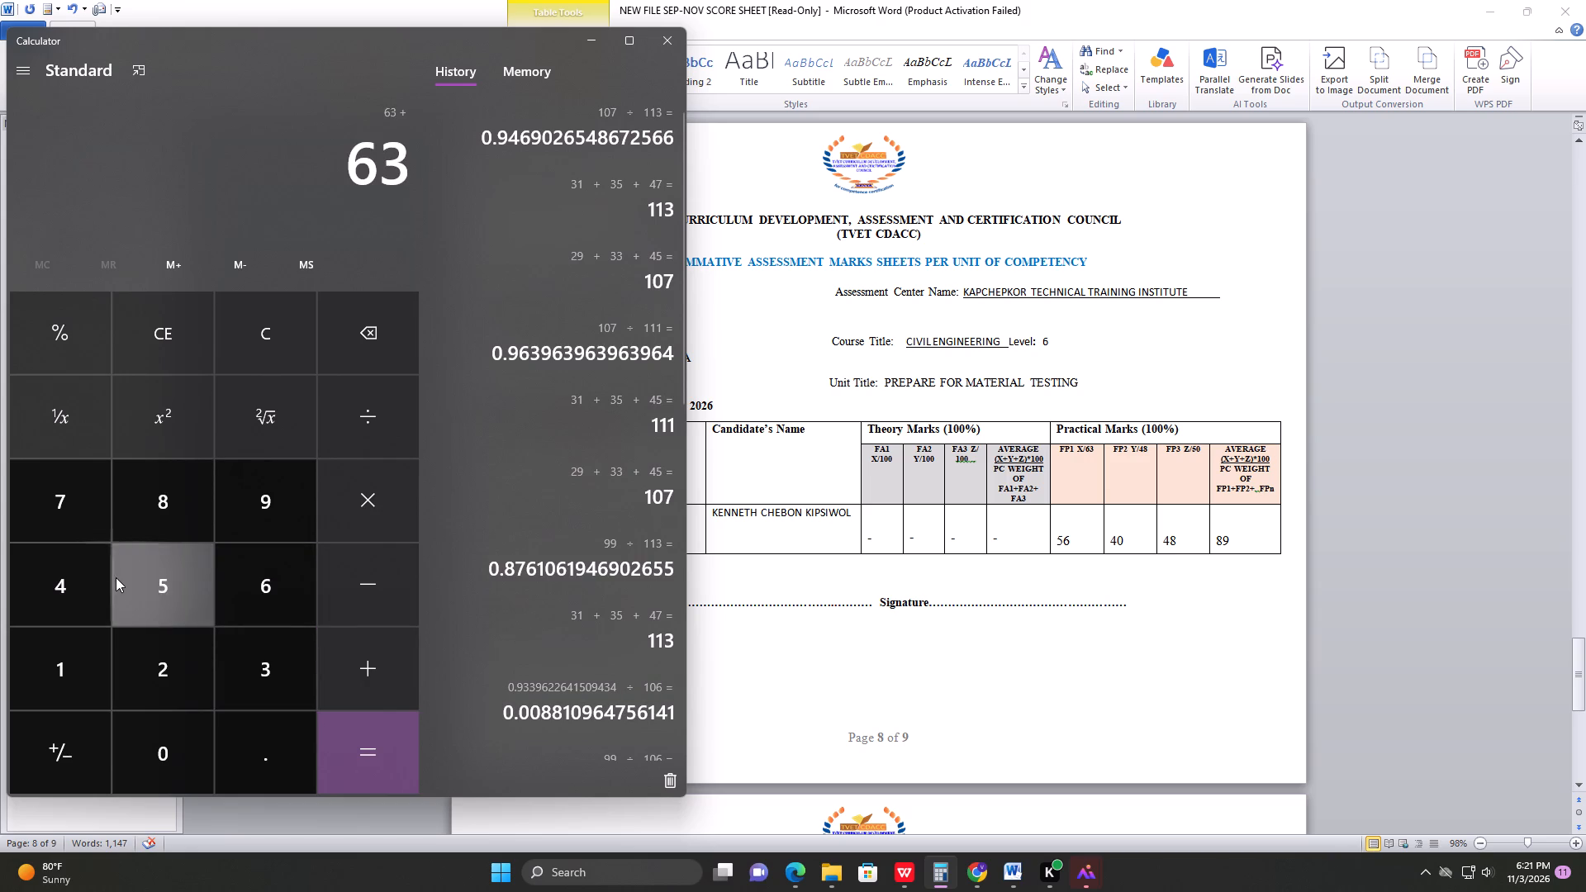
pyautogui.click(82, 588)
pyautogui.click(155, 505)
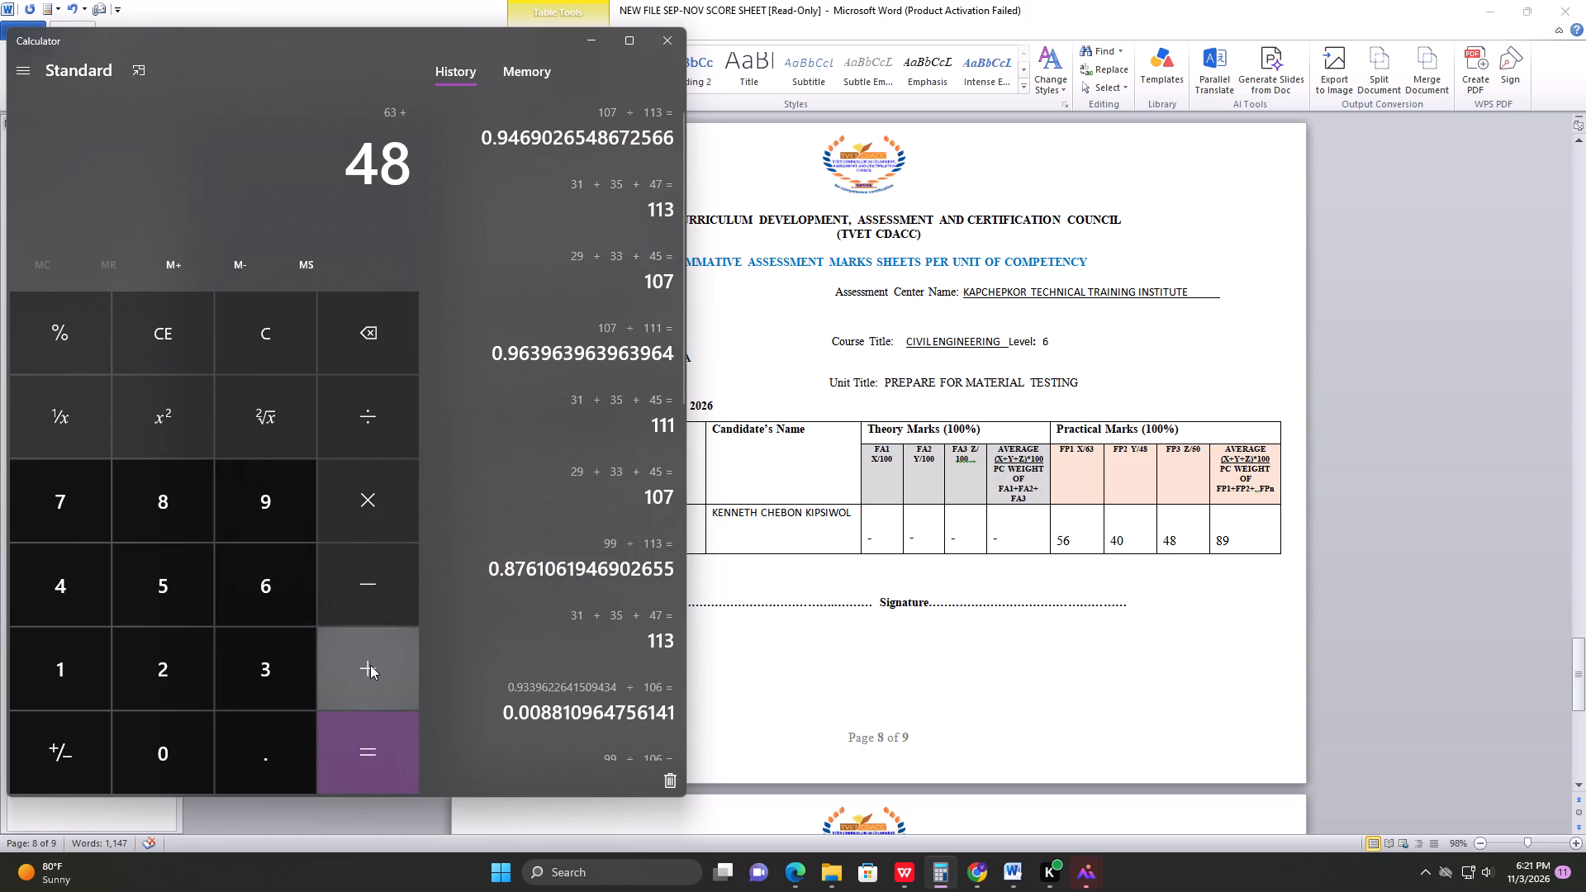
pyautogui.click(370, 665)
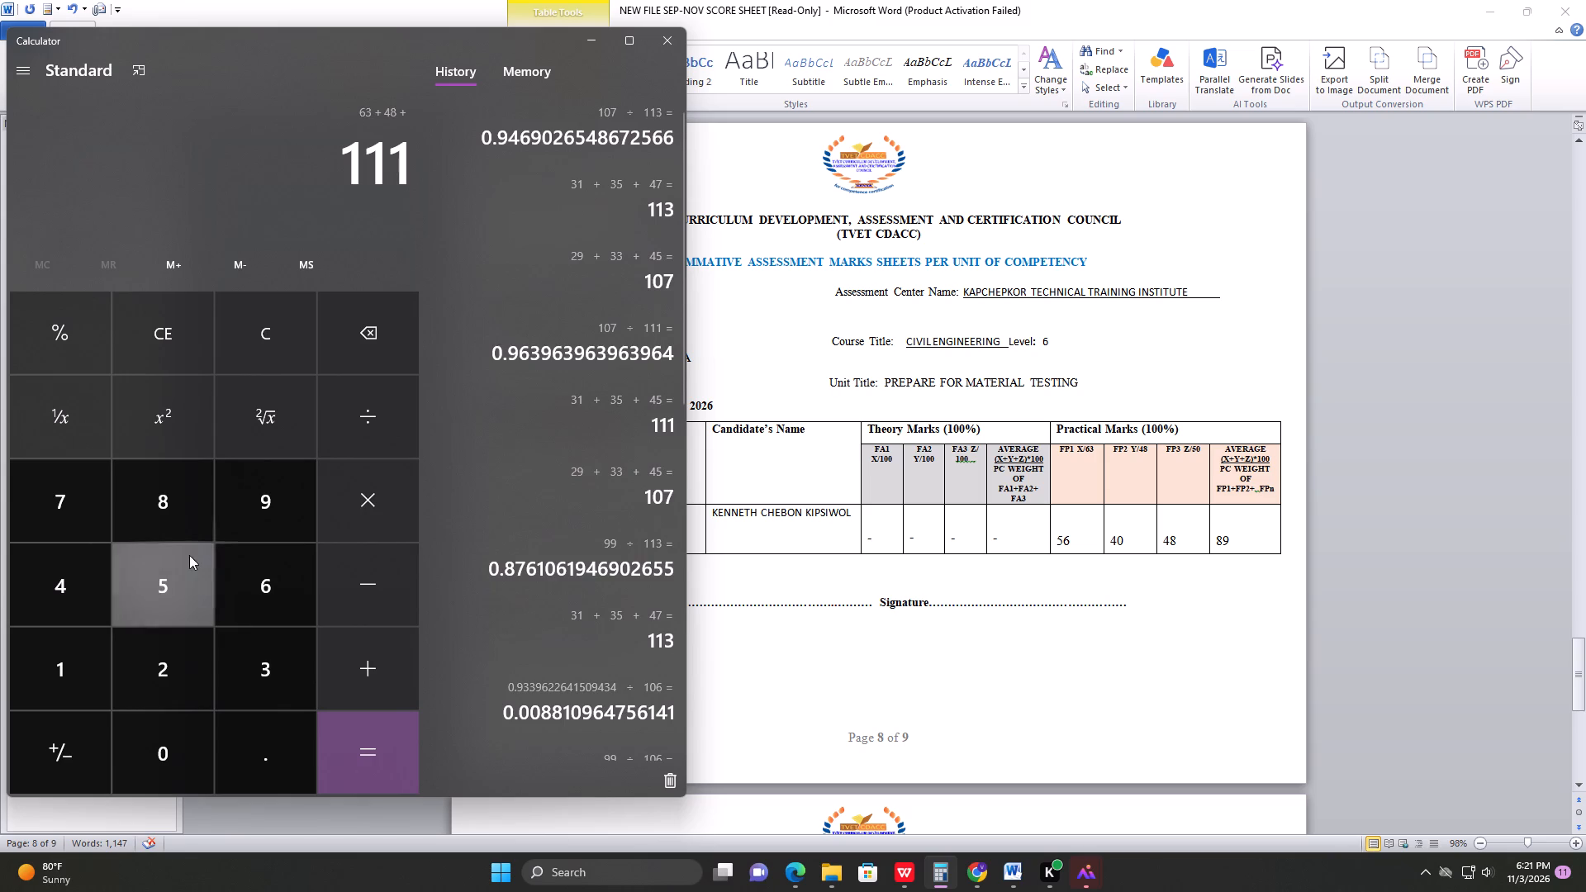
pyautogui.click(154, 582)
pyautogui.click(157, 733)
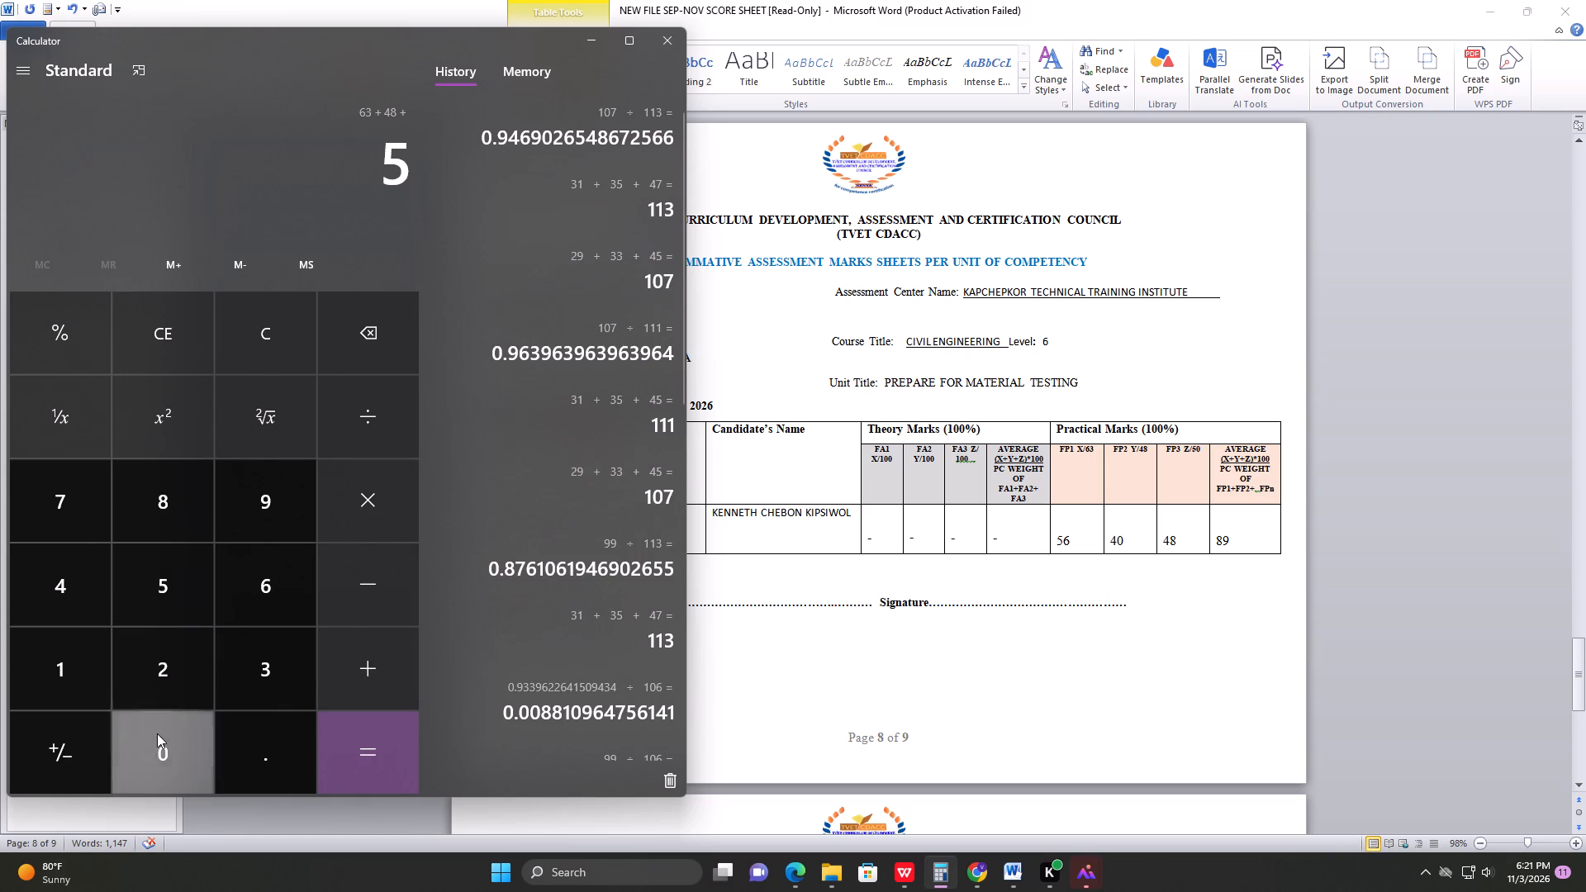
pyautogui.click(356, 730)
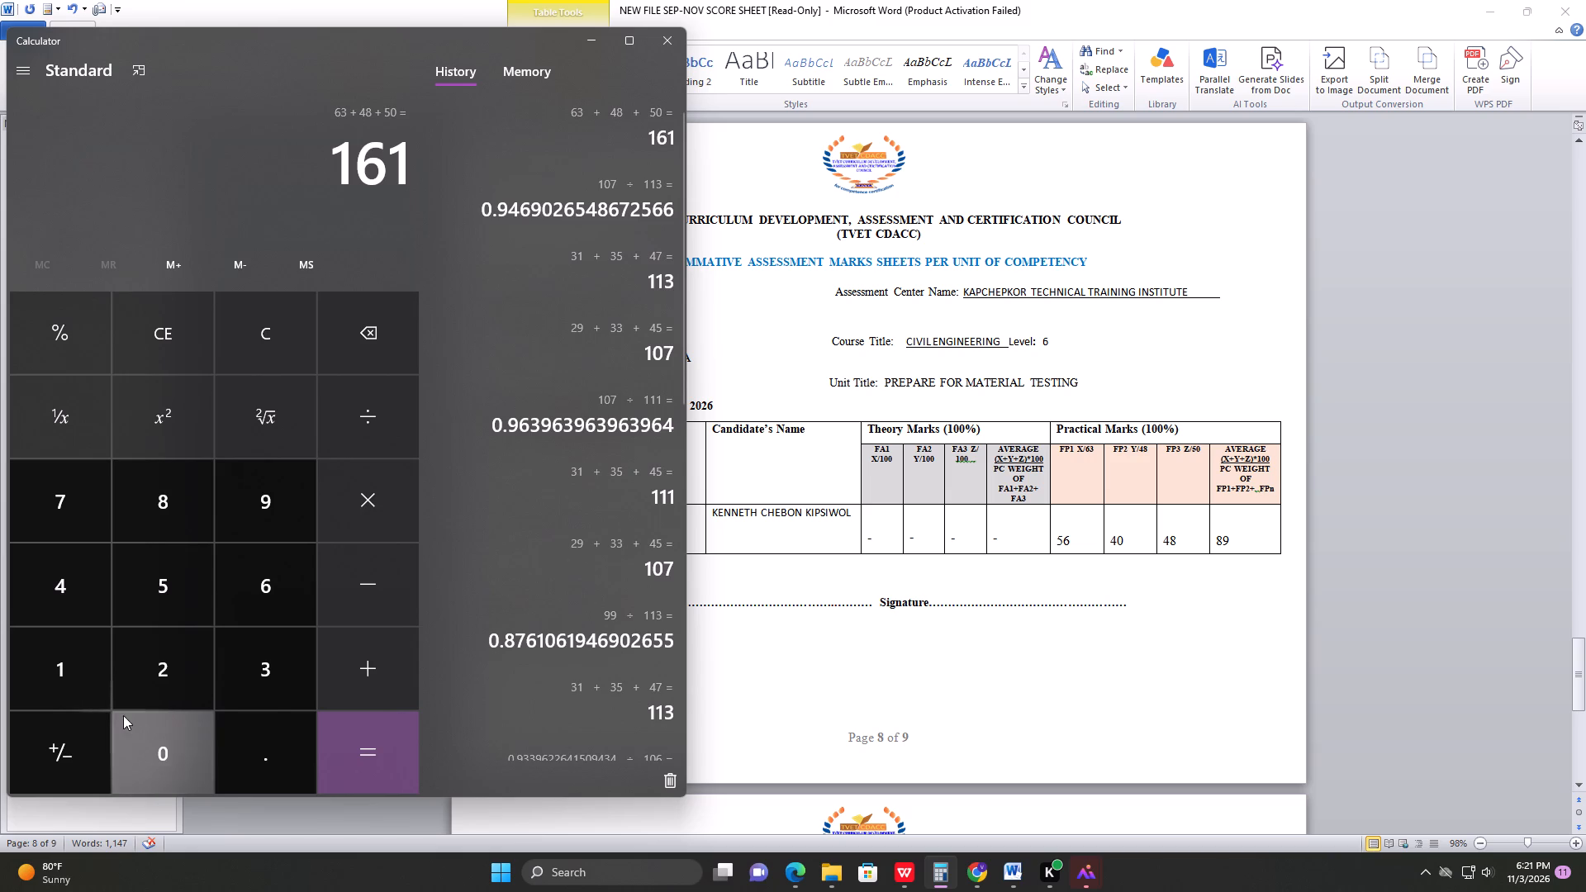
# Add the candidate's three practical marks, 56 + 40 + 48, in Calculator.
pyautogui.click(164, 598)
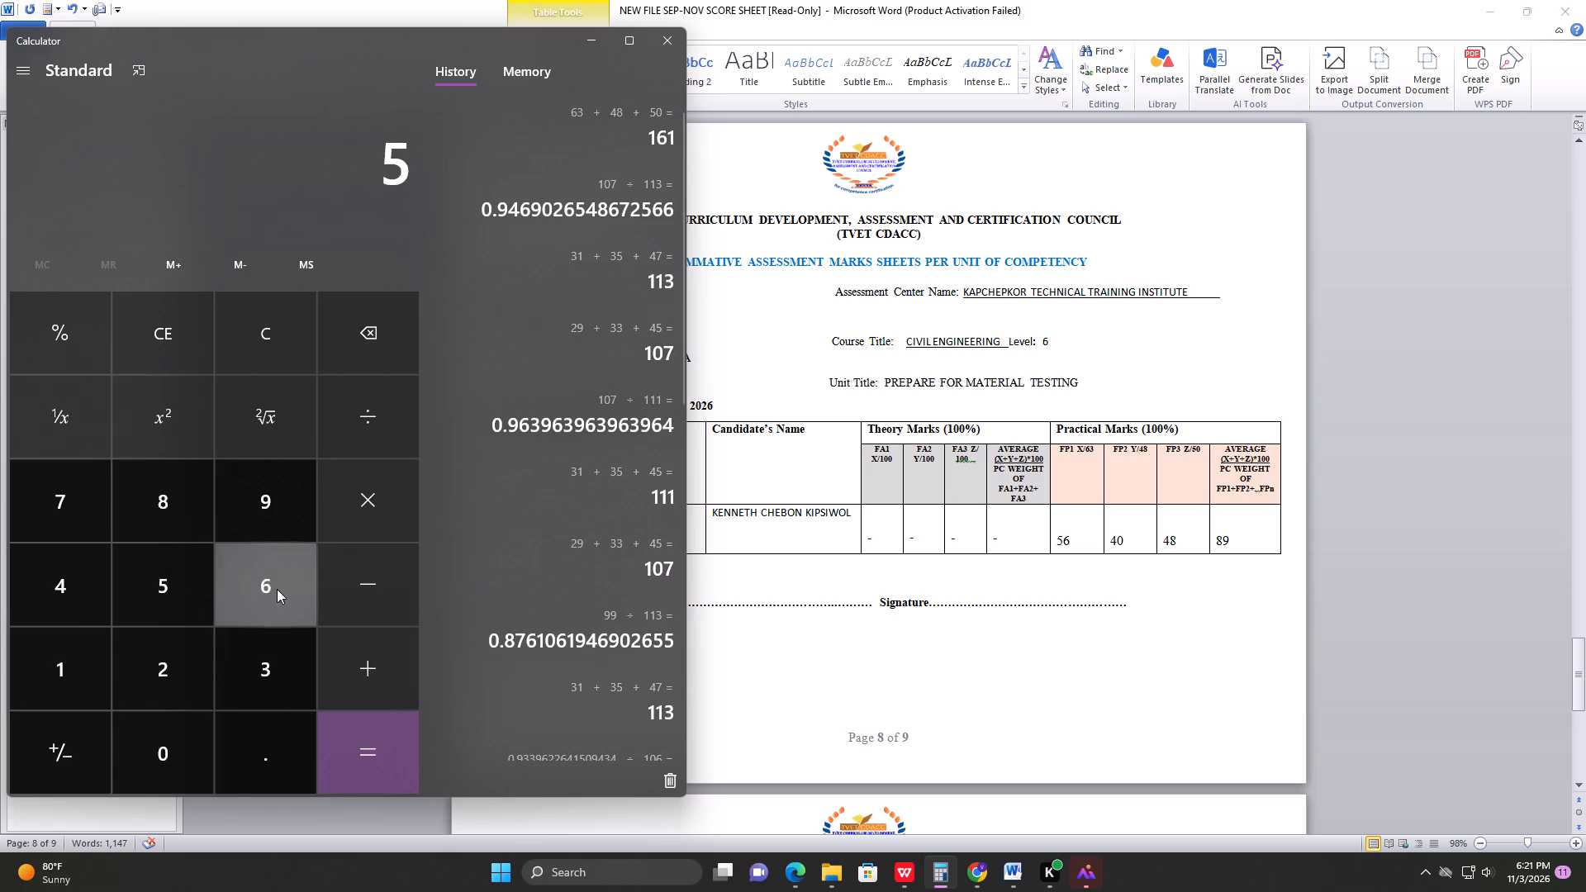
pyautogui.click(277, 589)
pyautogui.click(370, 661)
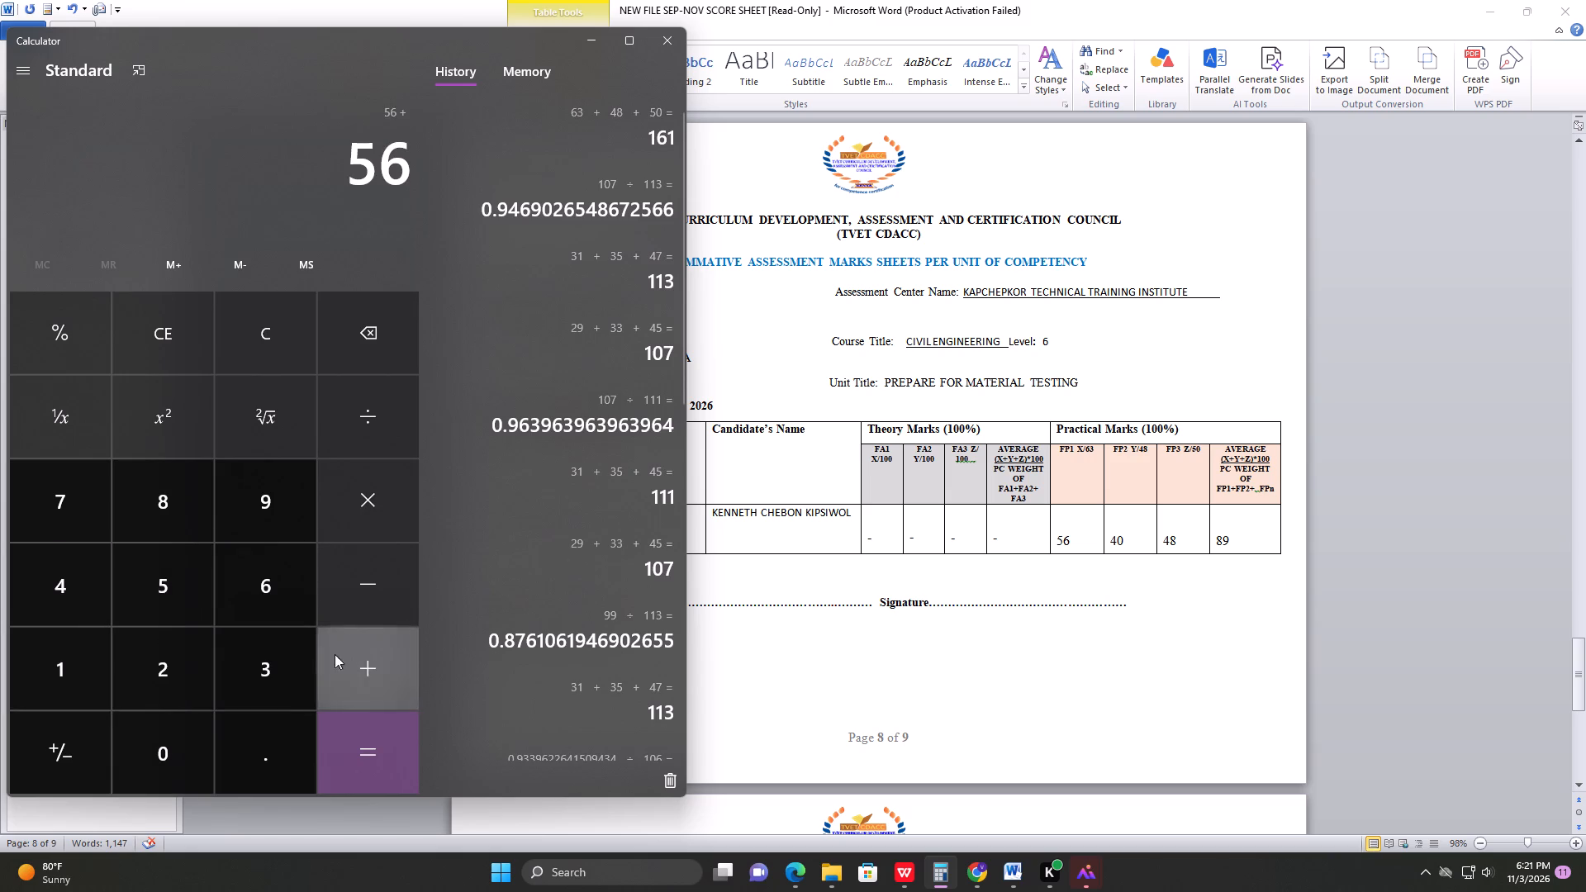
pyautogui.click(45, 600)
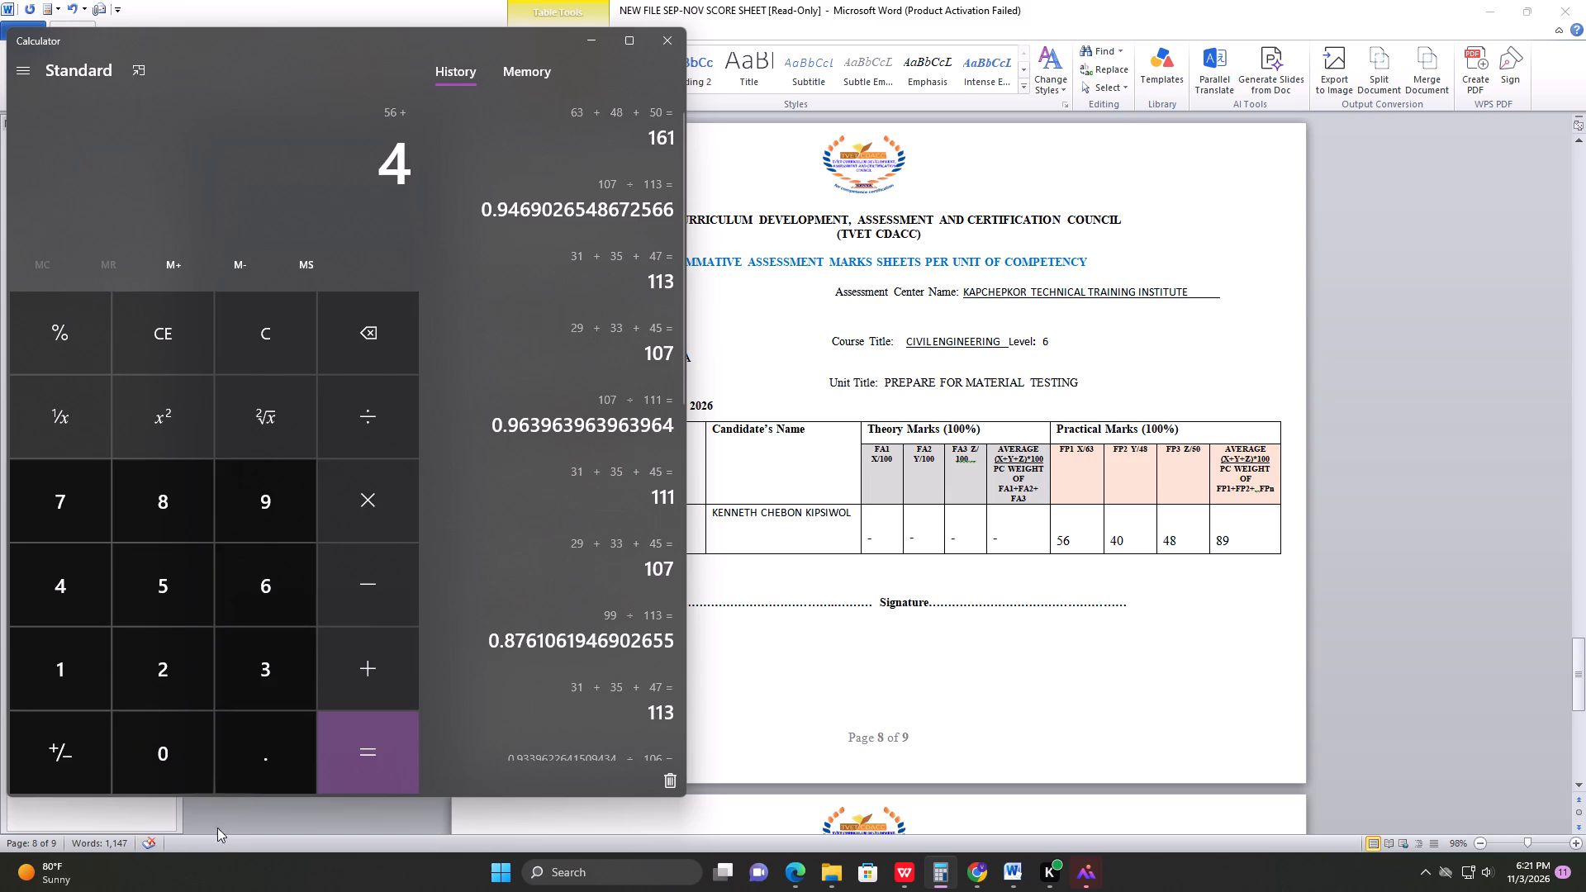
pyautogui.click(189, 767)
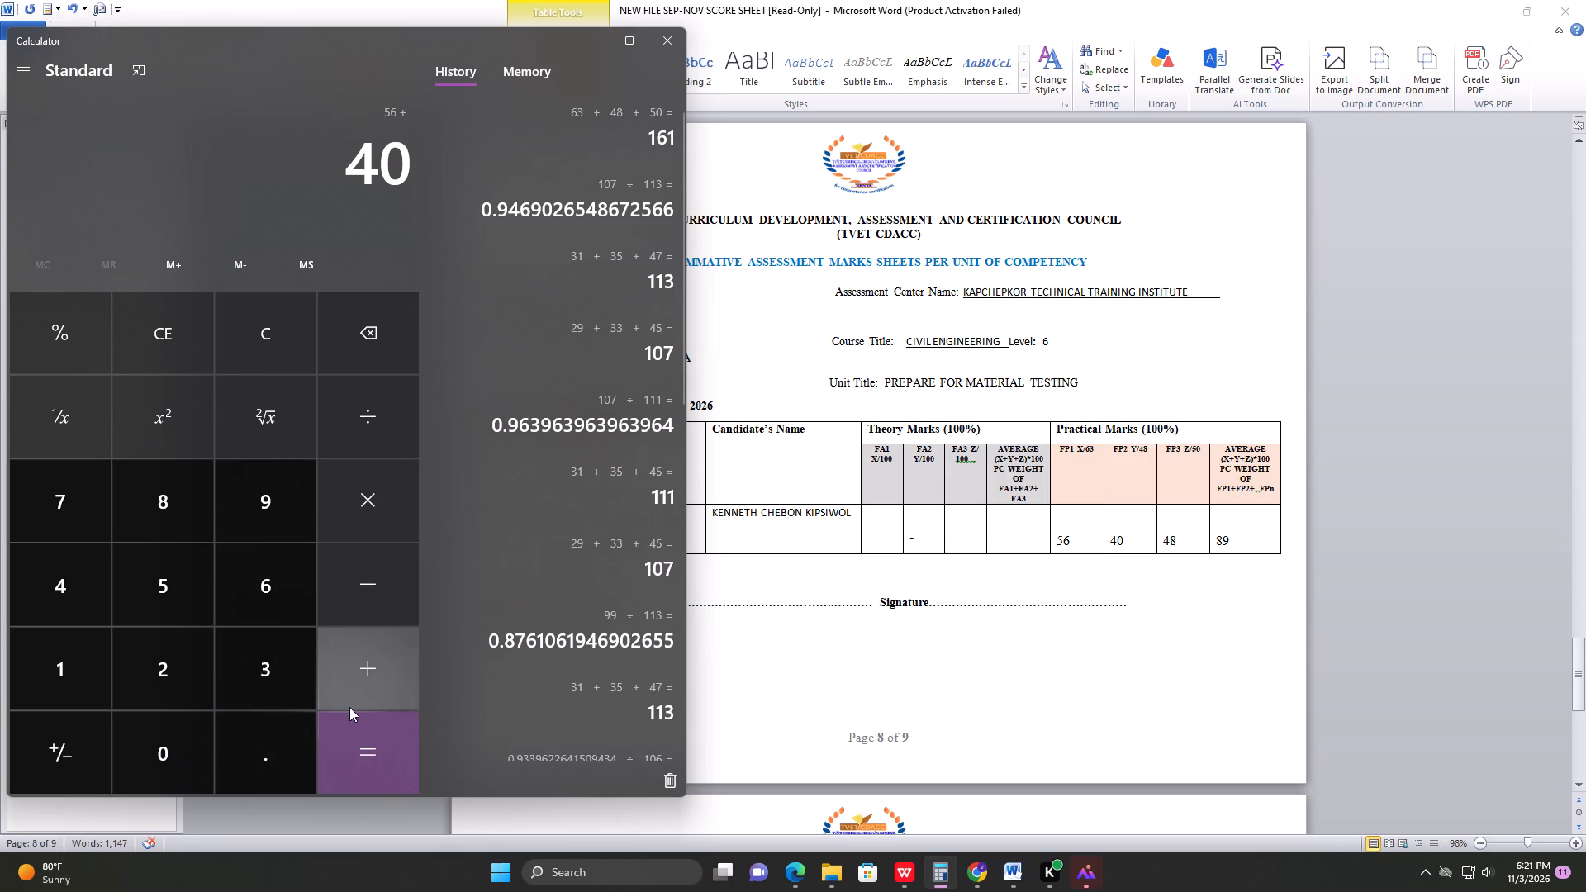
pyautogui.click(365, 678)
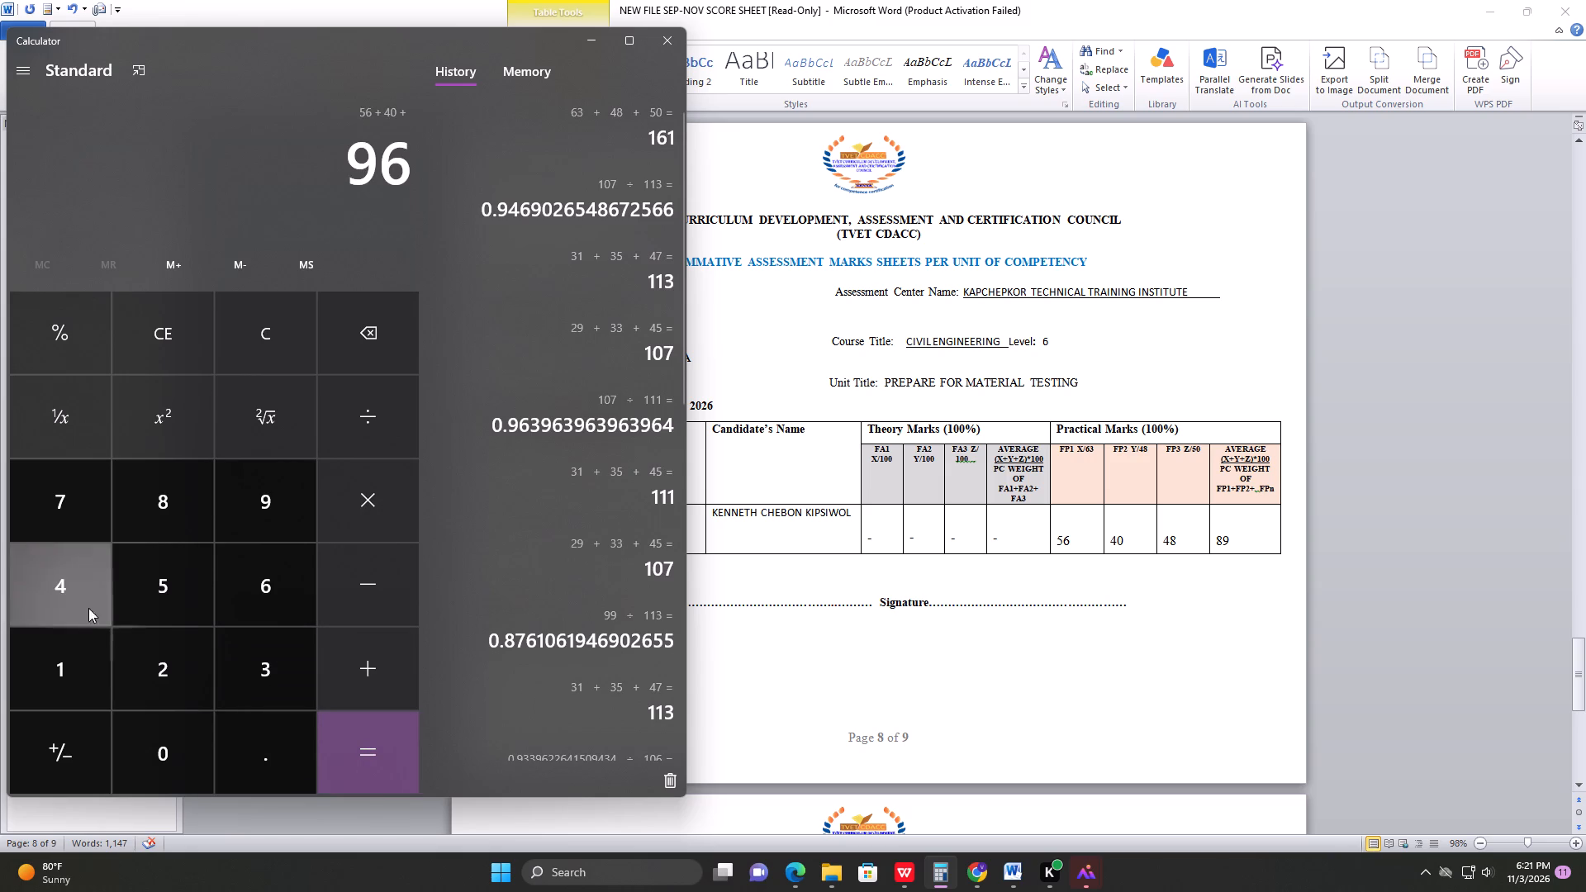
pyautogui.click(74, 591)
pyautogui.click(159, 526)
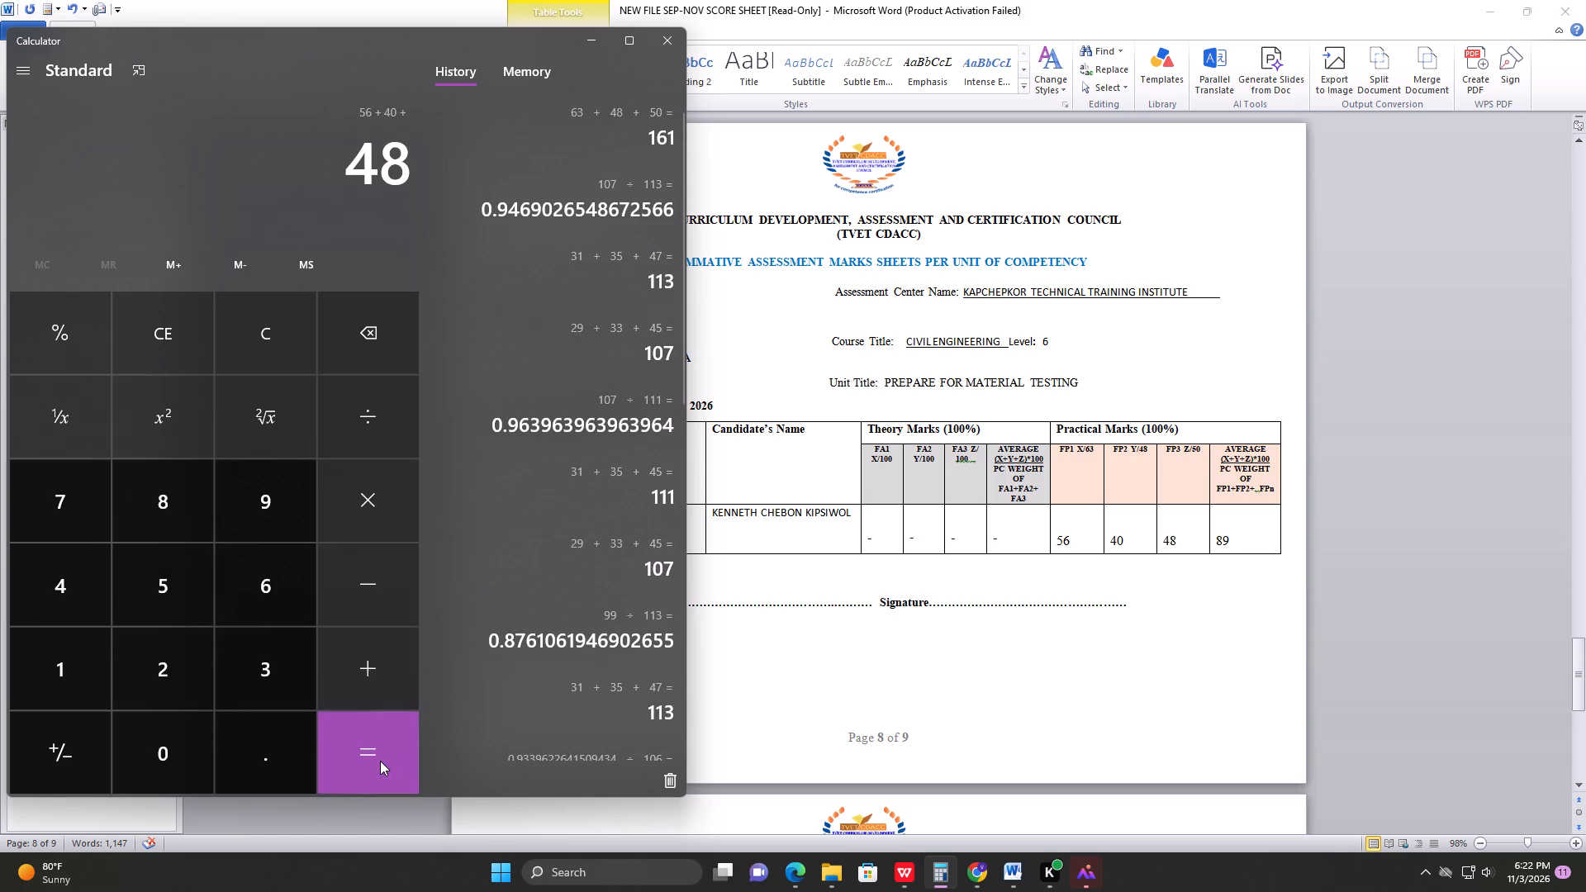
pyautogui.click(380, 761)
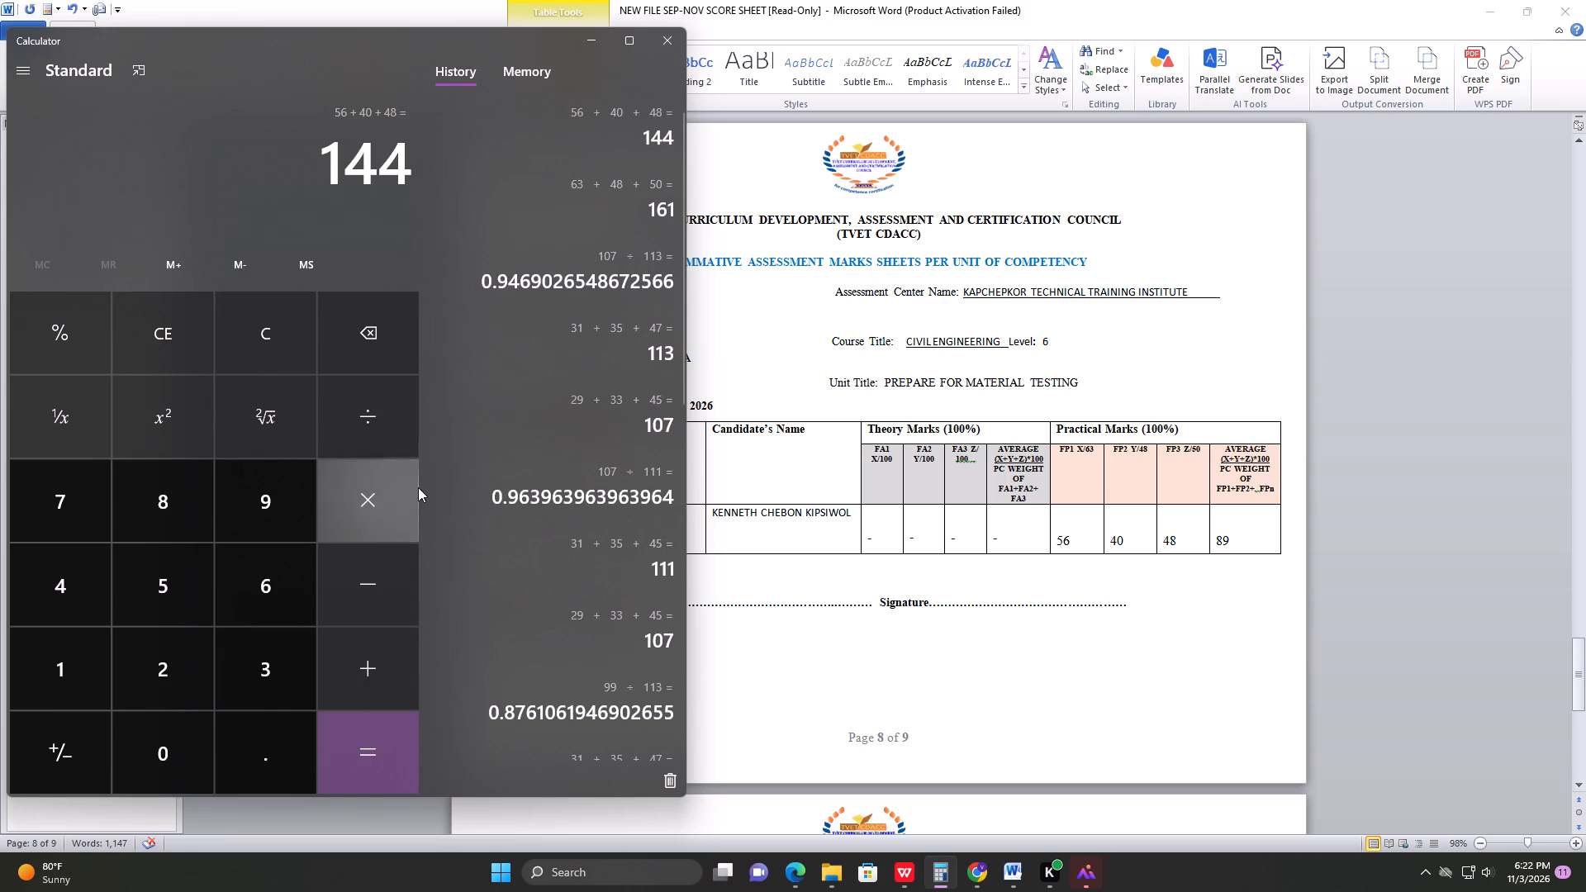
# Divide the candidate's total of 144 by the maximum total of 161 to check the practical average.
pyautogui.scroll(2, 548, 479)
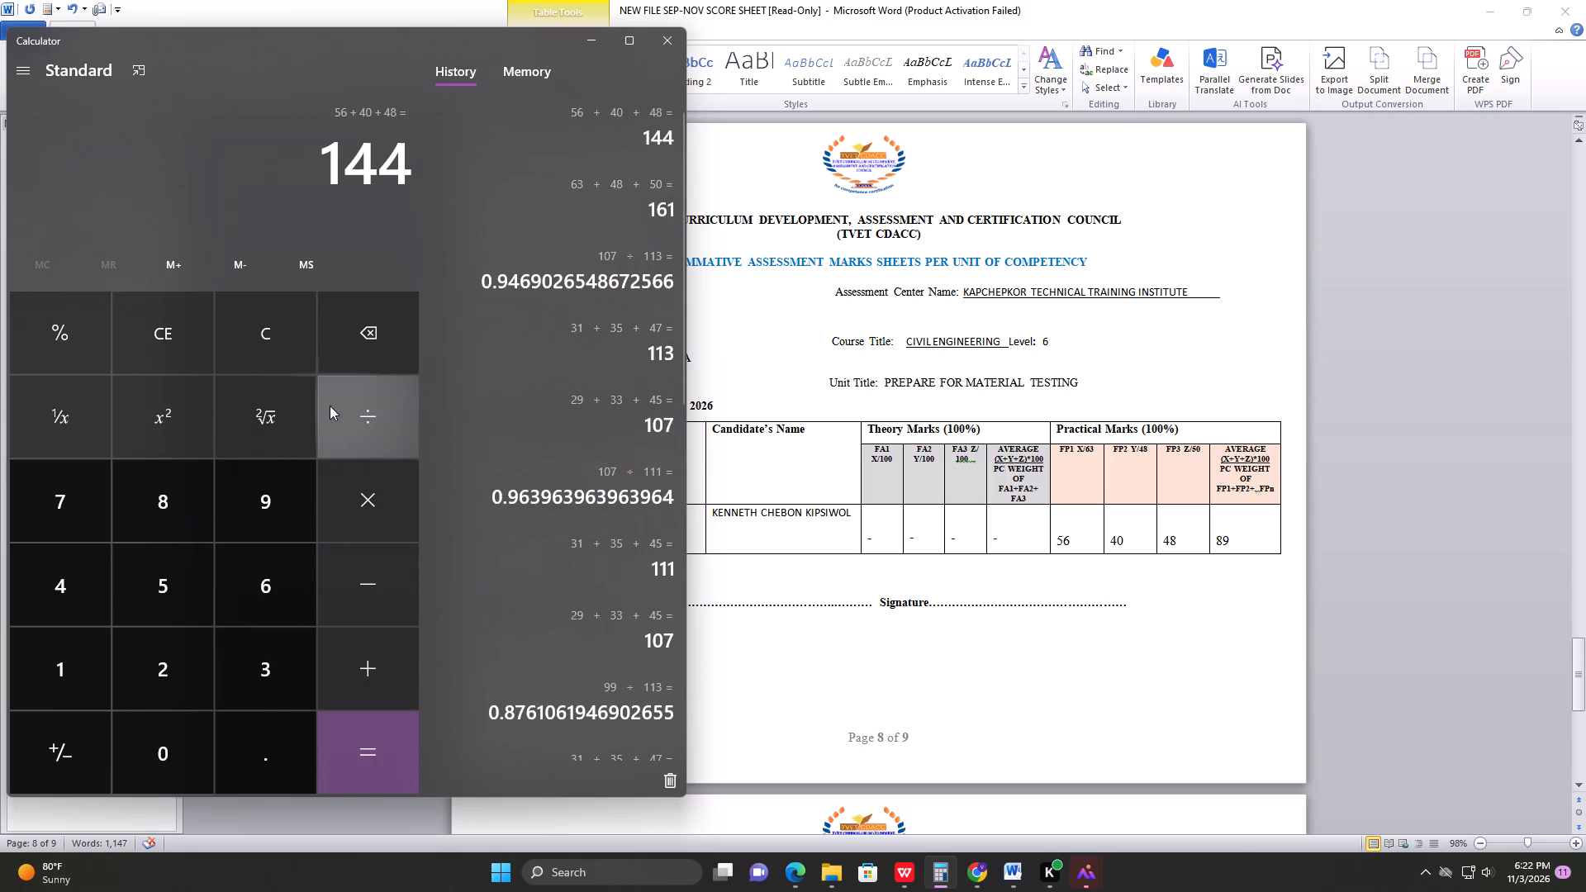
pyautogui.click(359, 414)
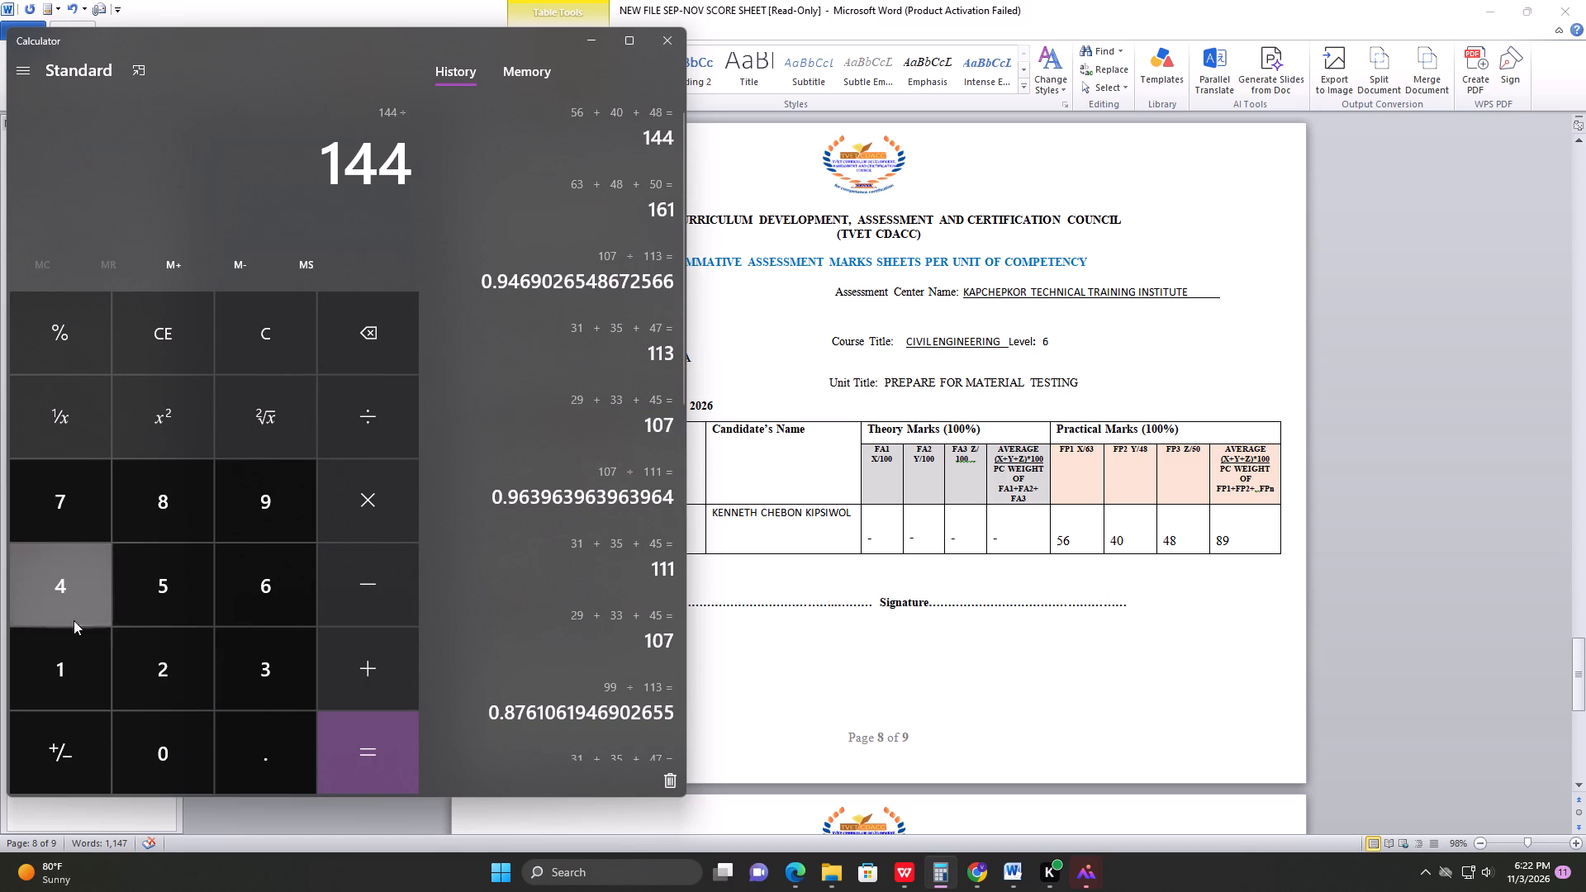
pyautogui.click(74, 685)
pyautogui.click(302, 599)
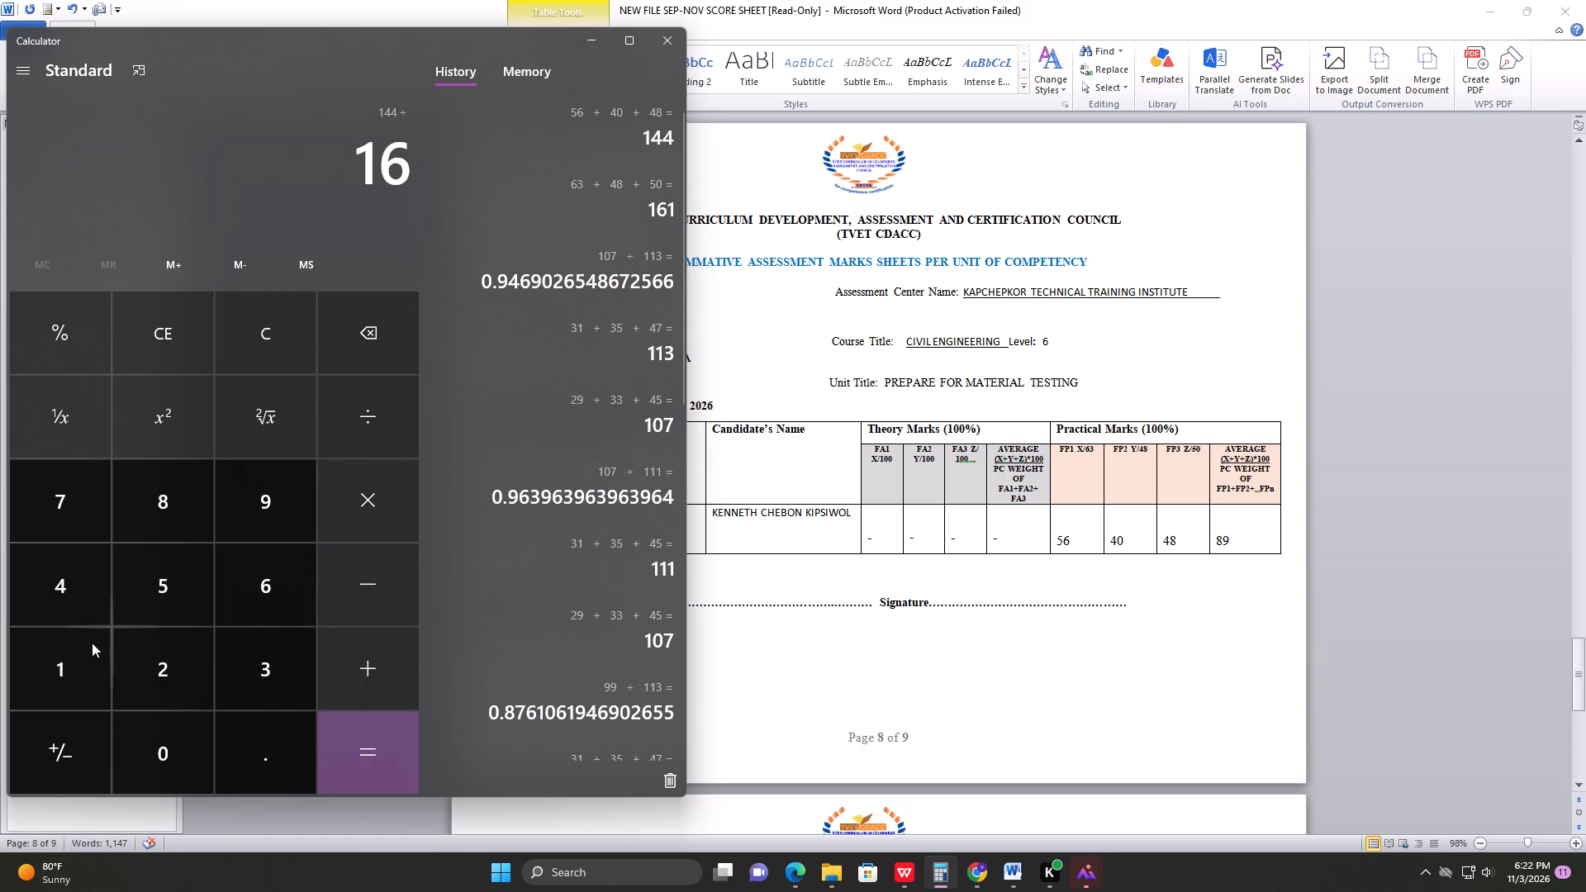
pyautogui.click(82, 646)
pyautogui.click(379, 755)
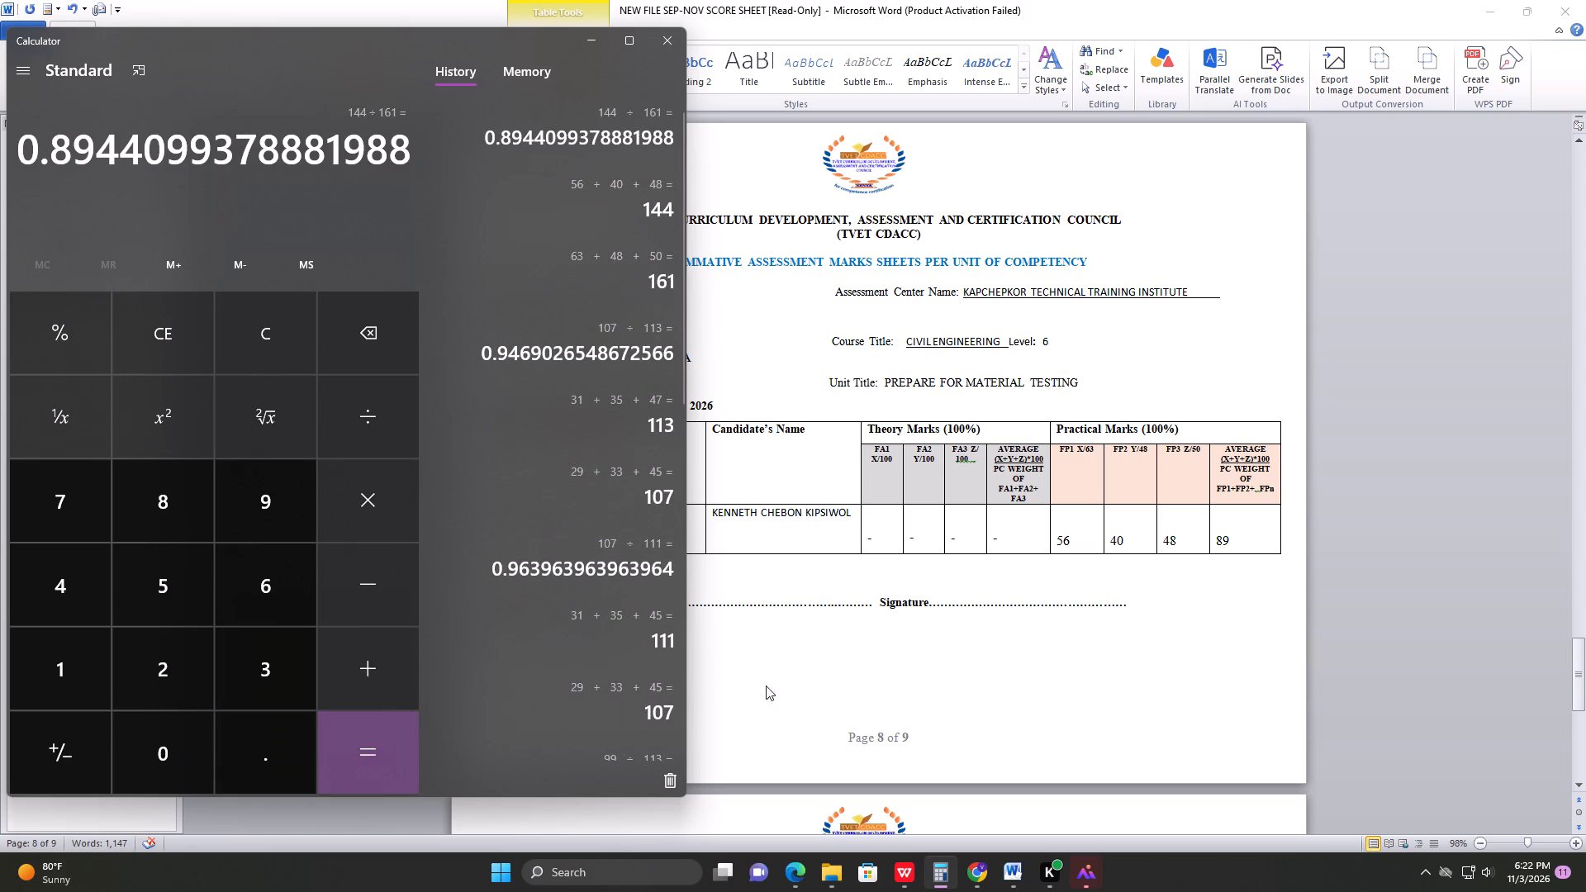
# Return to the Word score sheet and review the unit sheets on pages 7 to 9.
pyautogui.click(795, 686)
pyautogui.scroll(4, 795, 686)
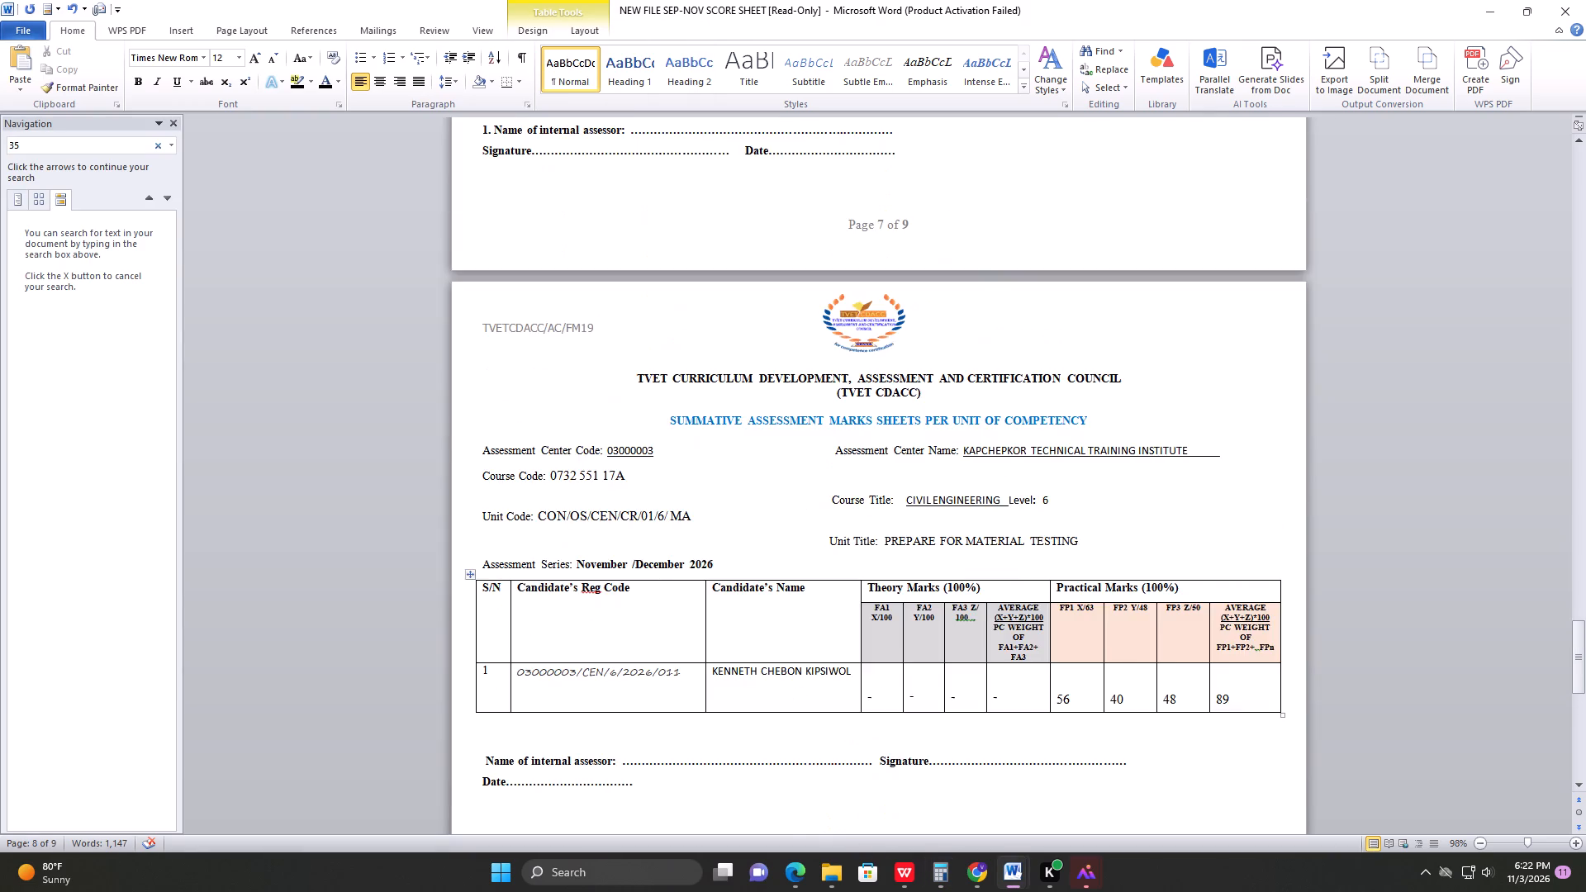
pyautogui.scroll(8, 795, 686)
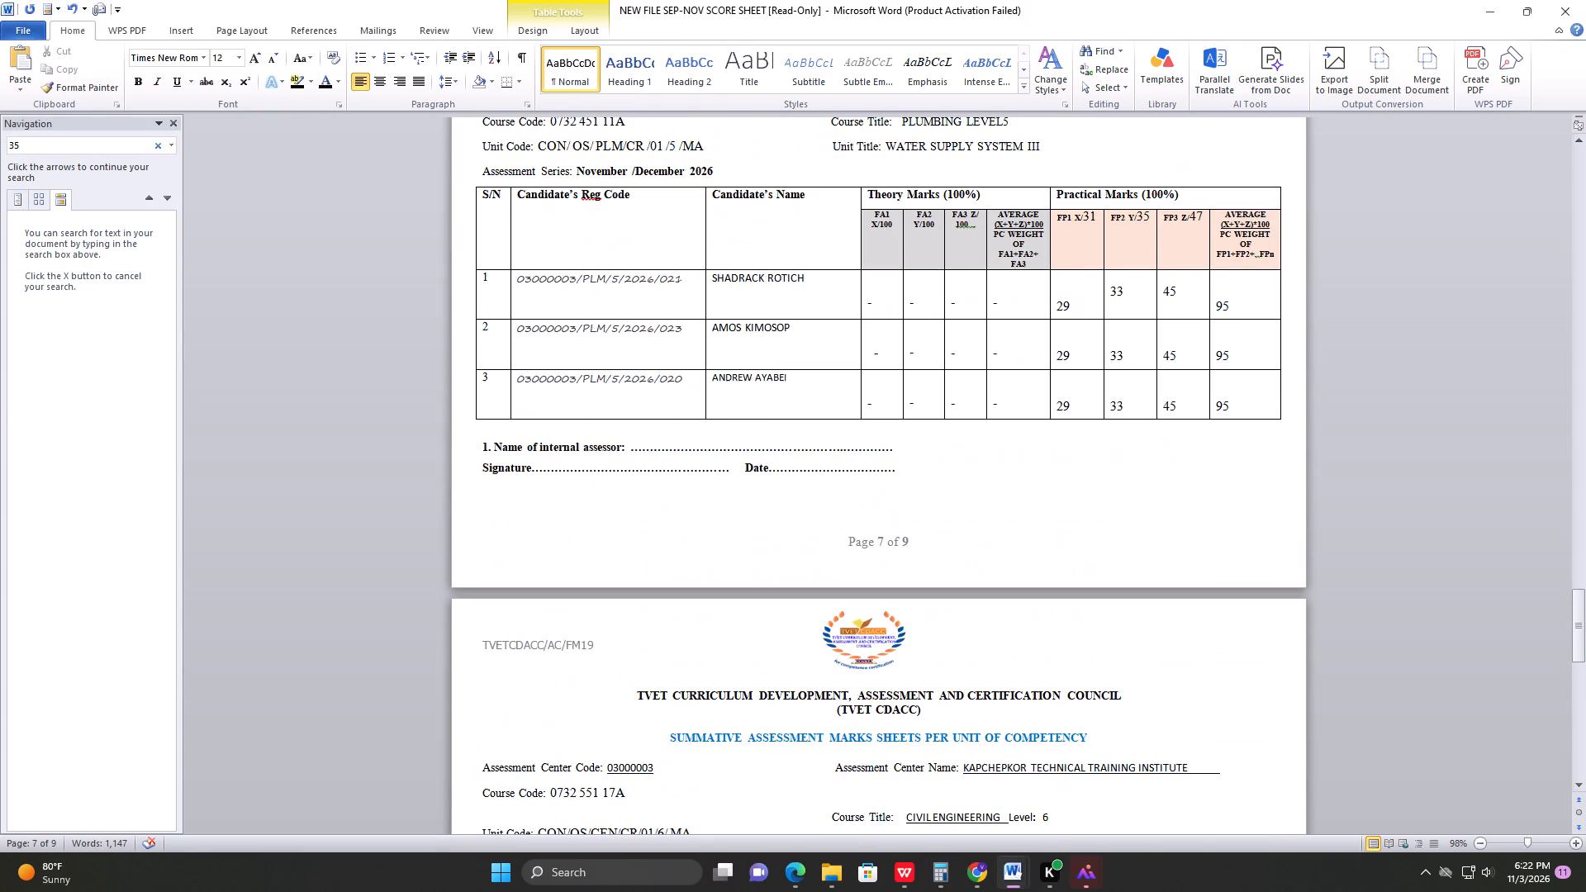
pyautogui.scroll(-2, 797, 680)
pyautogui.scroll(5, 797, 680)
pyautogui.scroll(-4, 797, 680)
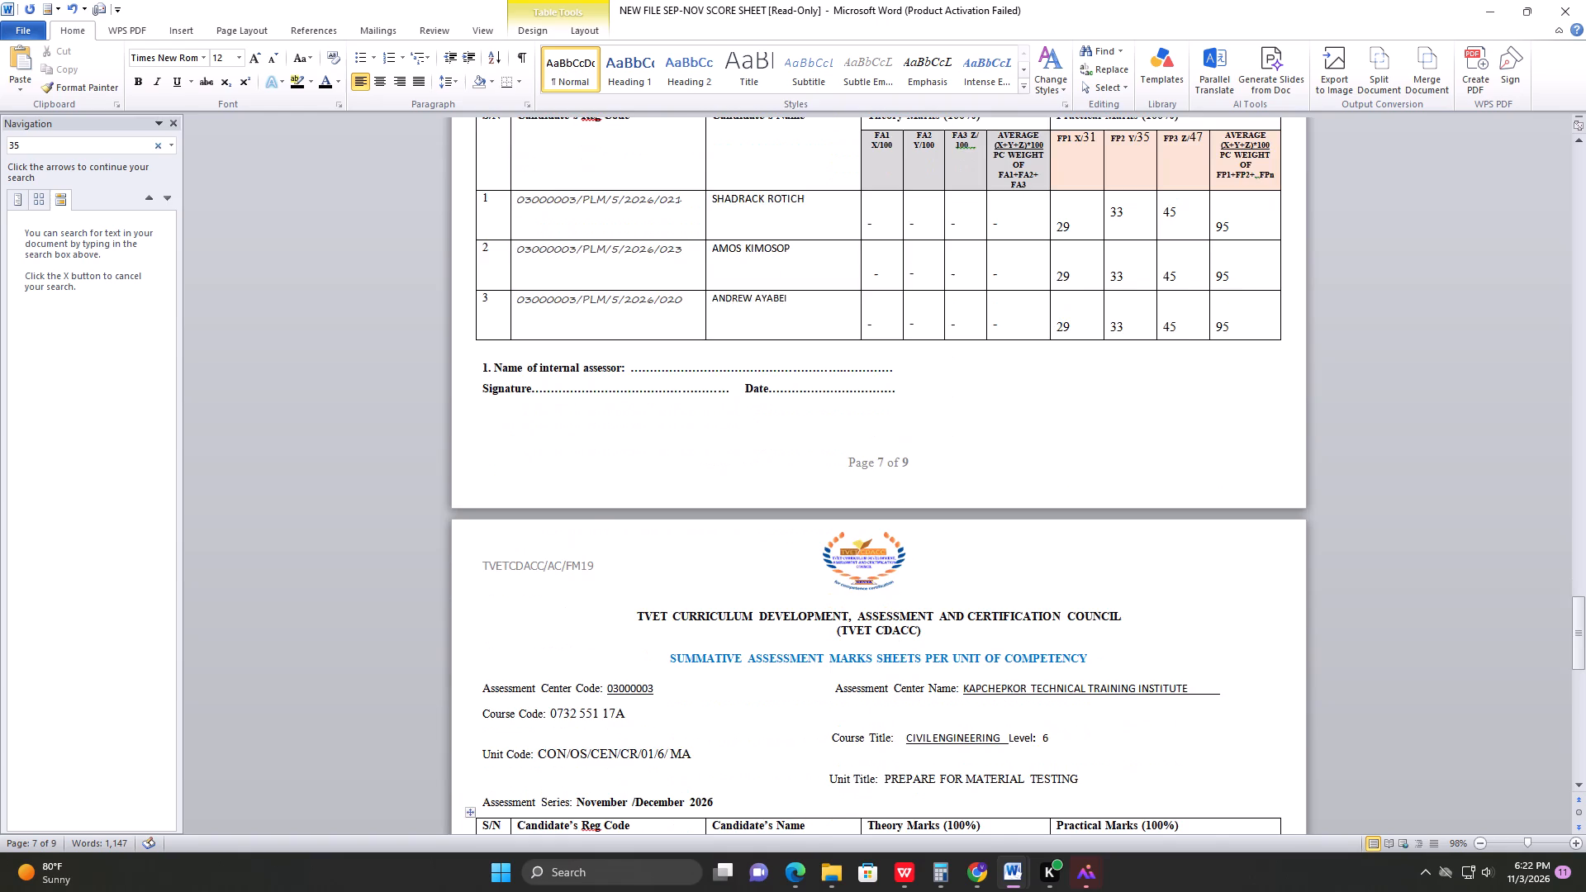
pyautogui.scroll(-18, 797, 680)
pyautogui.scroll(-4, 797, 680)
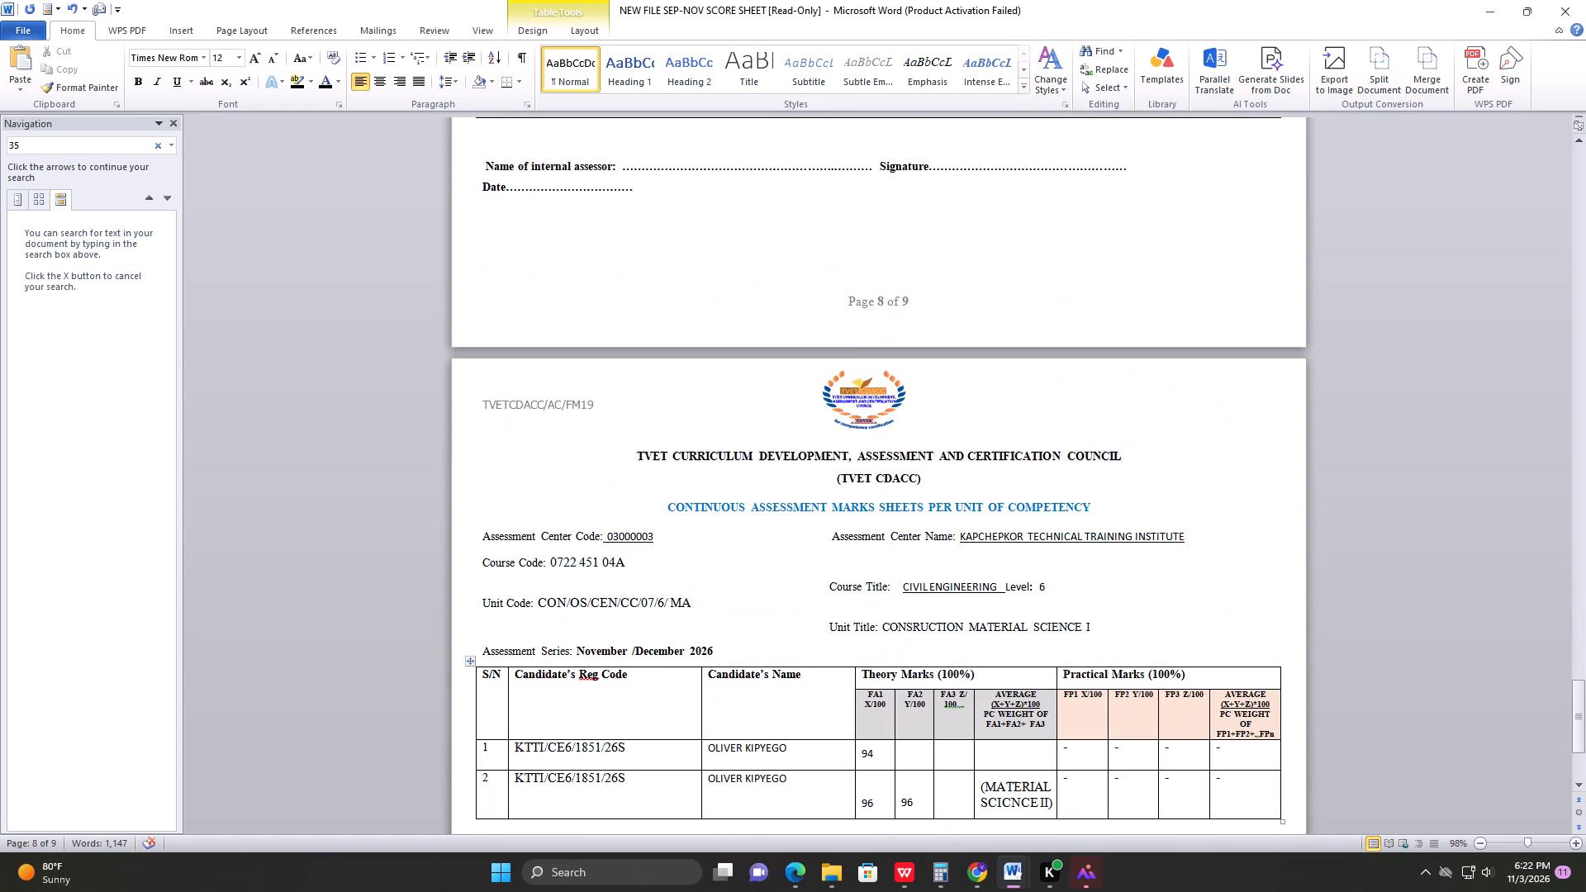
pyautogui.scroll(-17, 797, 680)
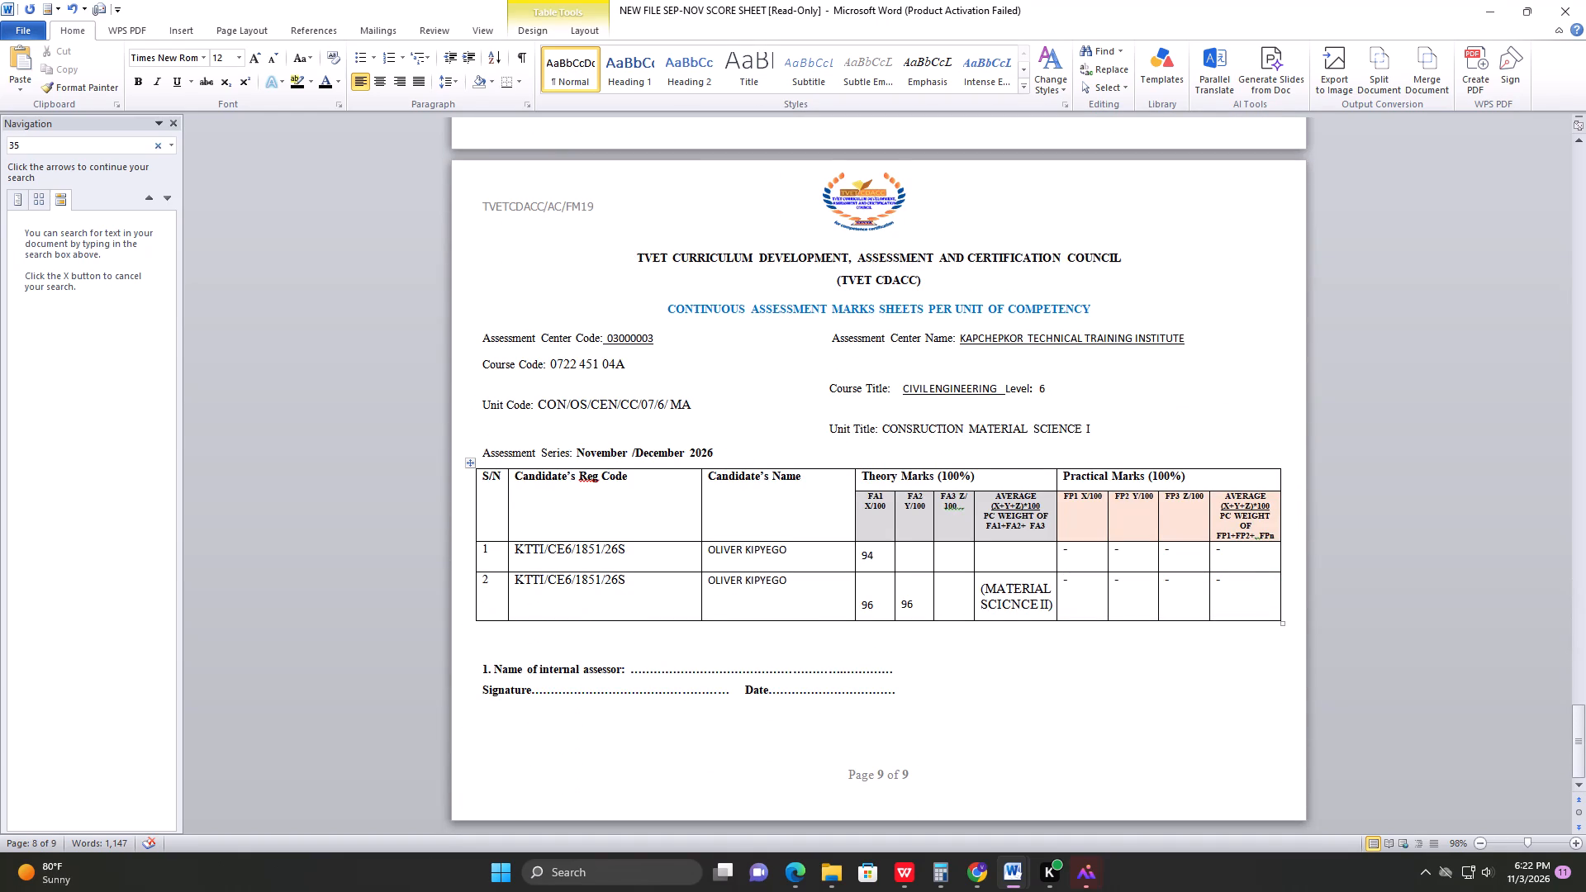
# Select the body content of all unit sheets from page 9 back to page 1 and set its font to Times New Roman.
pyautogui.moveTo(961, 715); pyautogui.dragTo(848, 139)
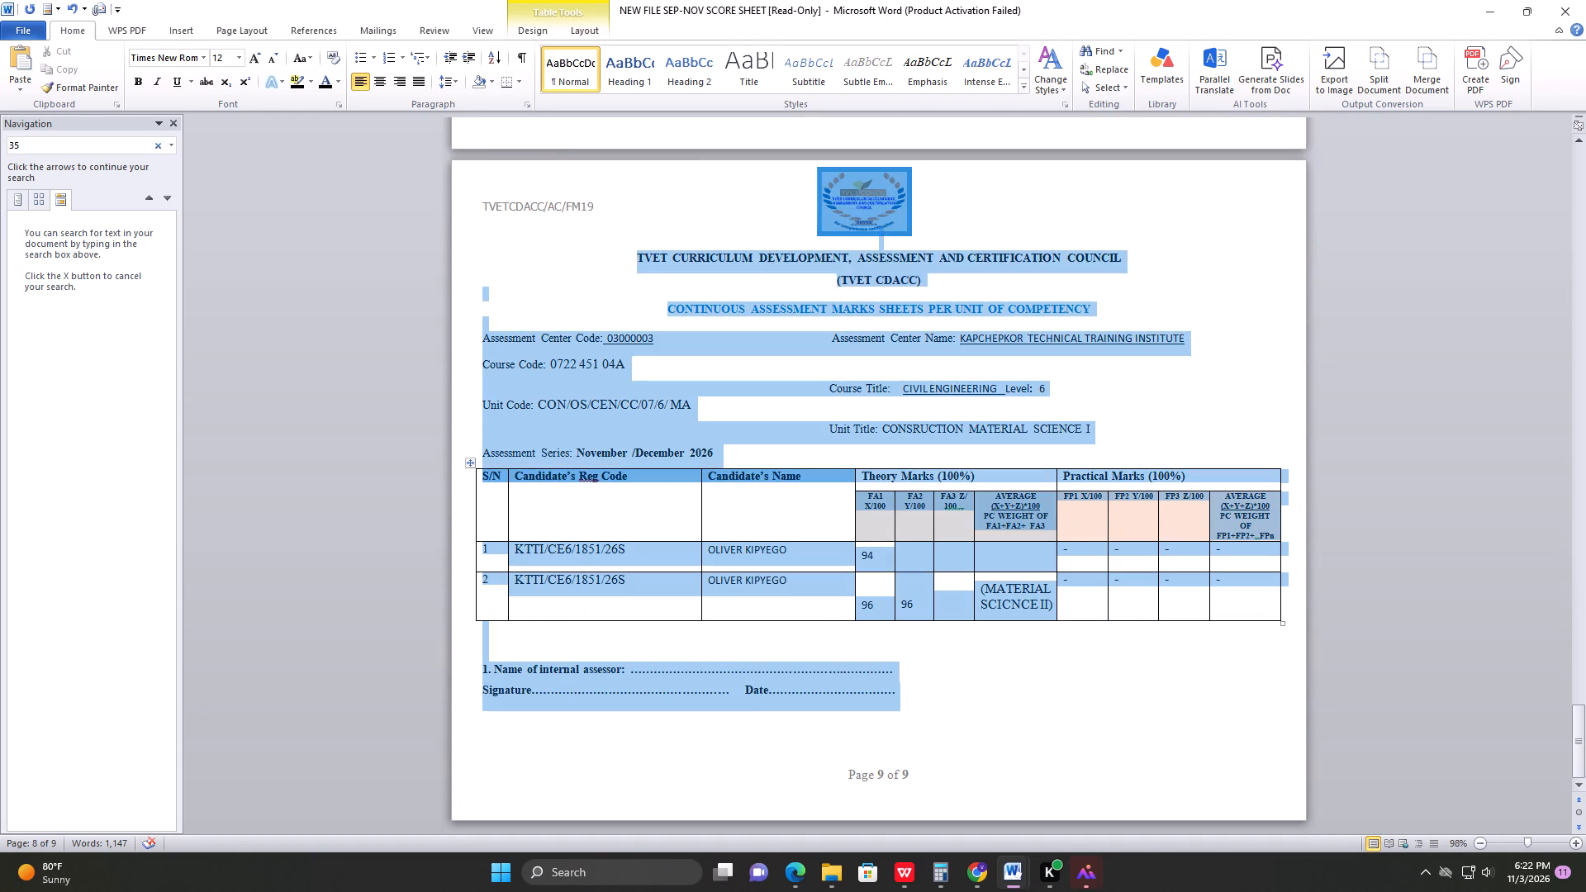
pyautogui.moveTo(848, 139); pyautogui.dragTo(860, 88)
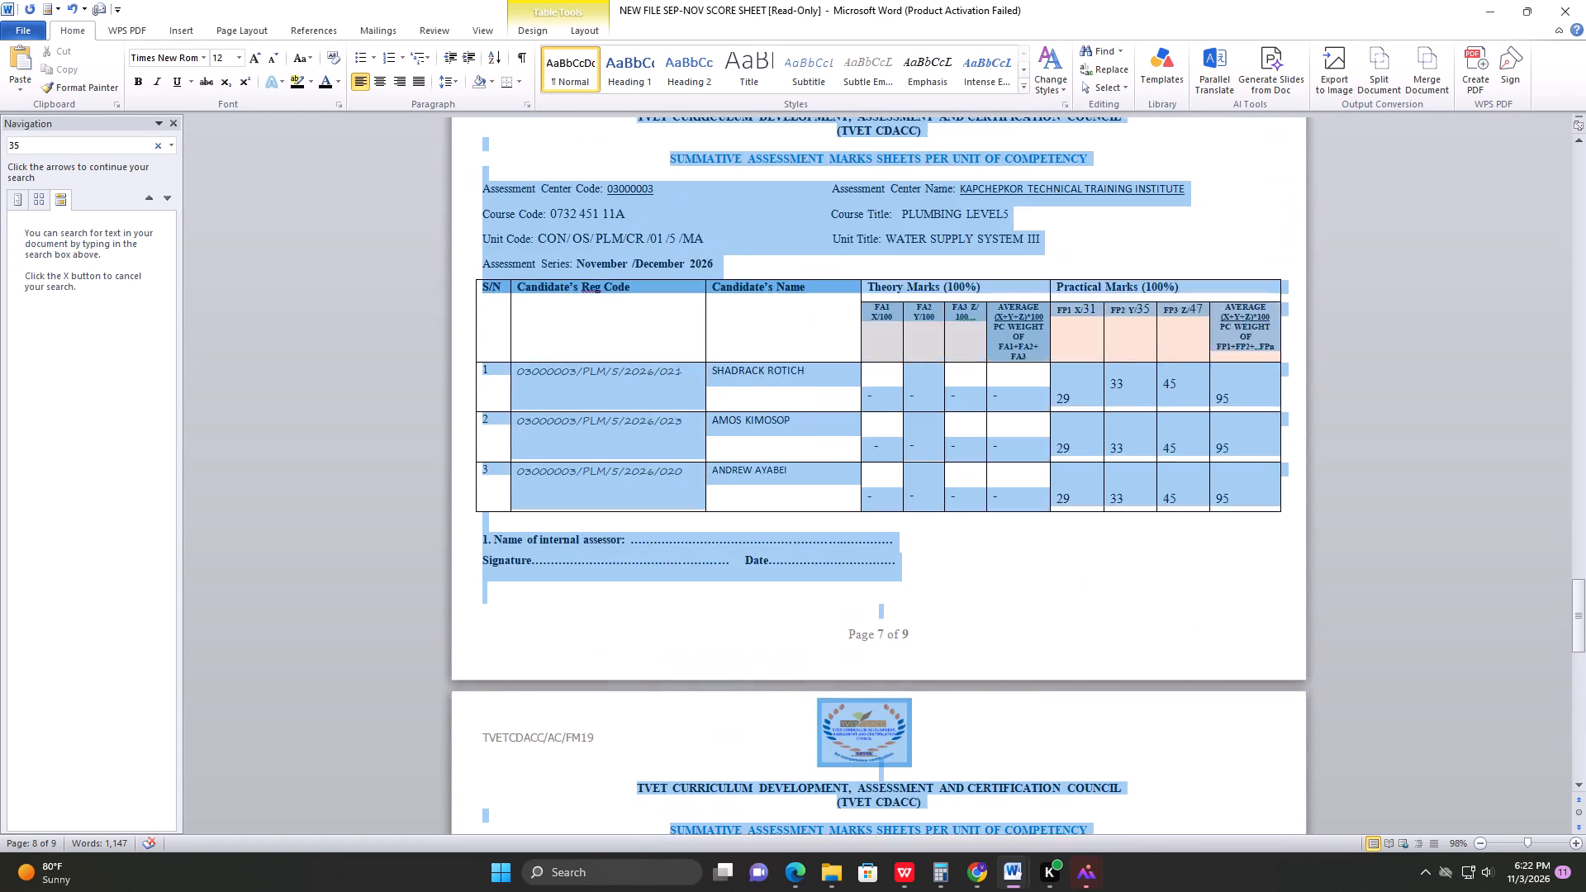
pyautogui.moveTo(860, 88); pyautogui.dragTo(860, 75)
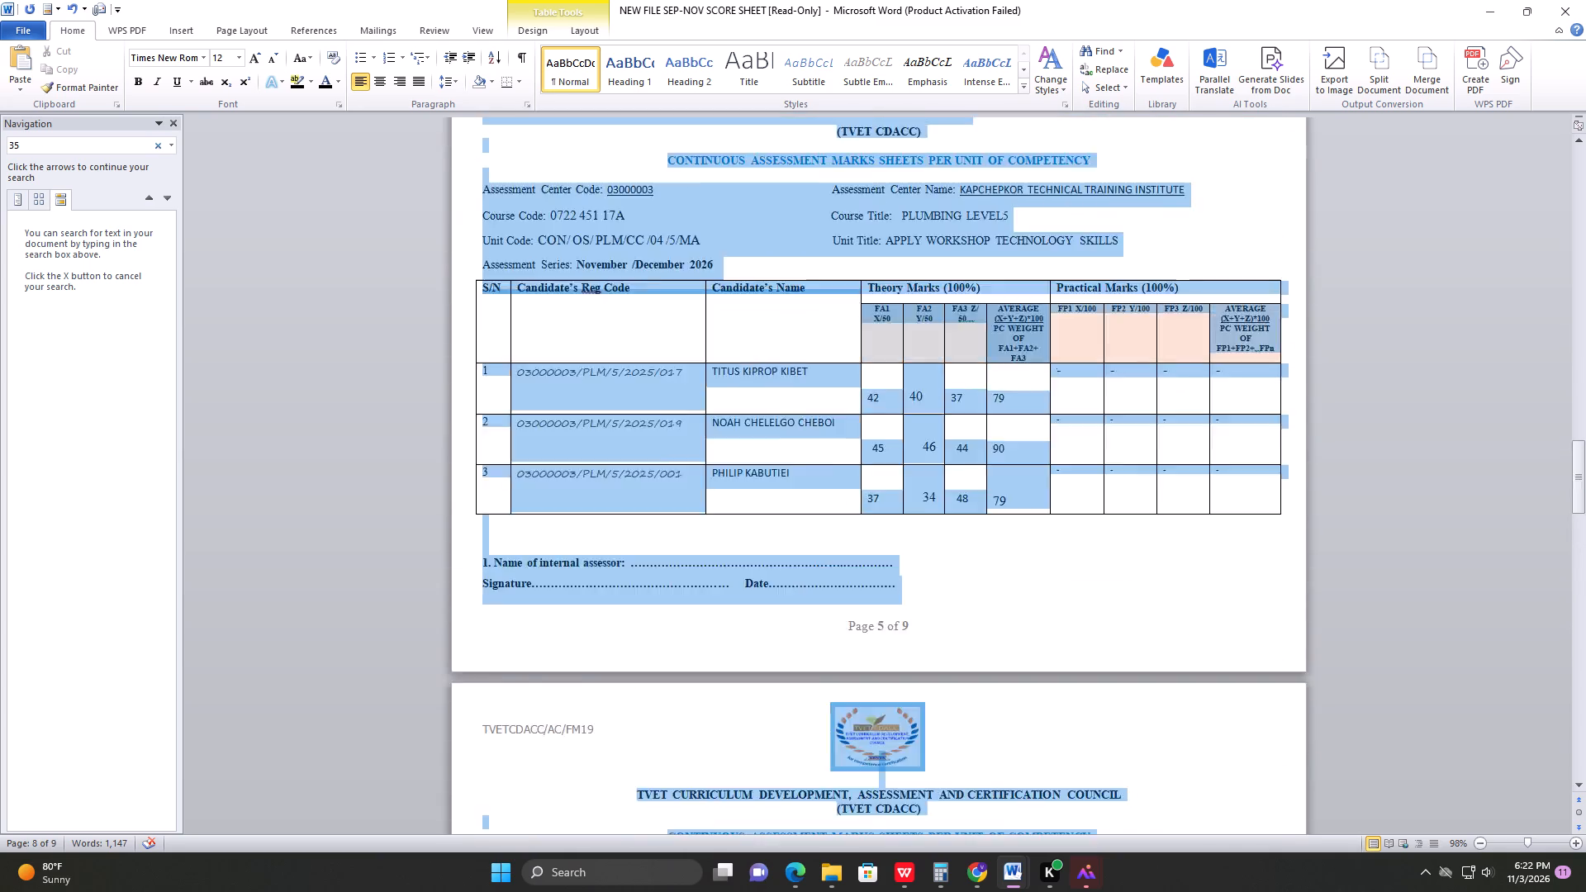
pyautogui.moveTo(860, 75); pyautogui.dragTo(860, 69)
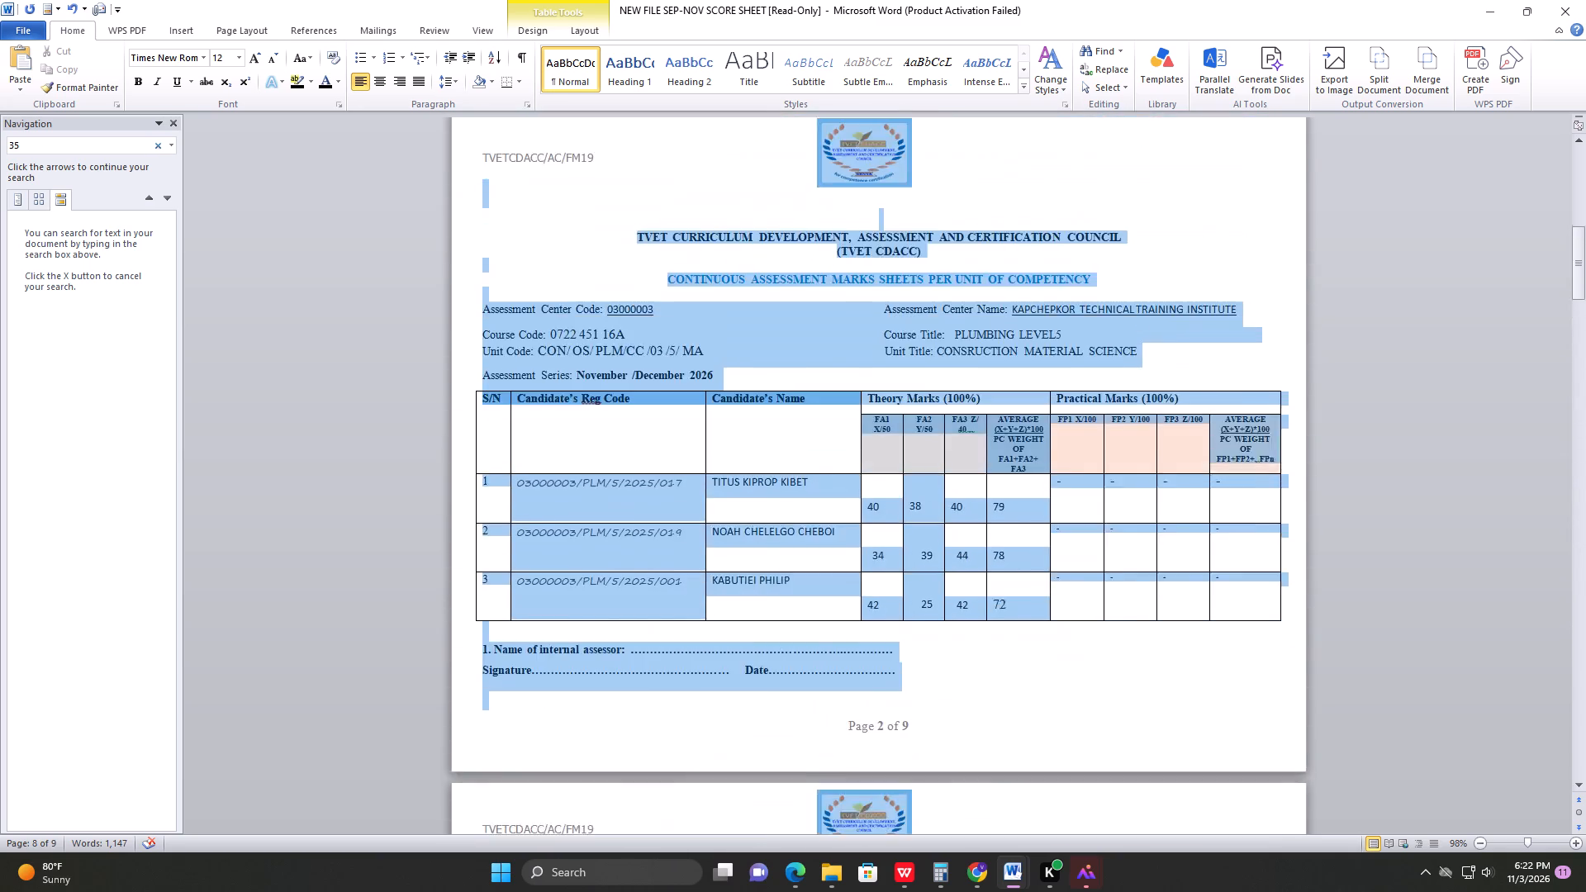
pyautogui.moveTo(860, 69); pyautogui.dragTo(860, 69)
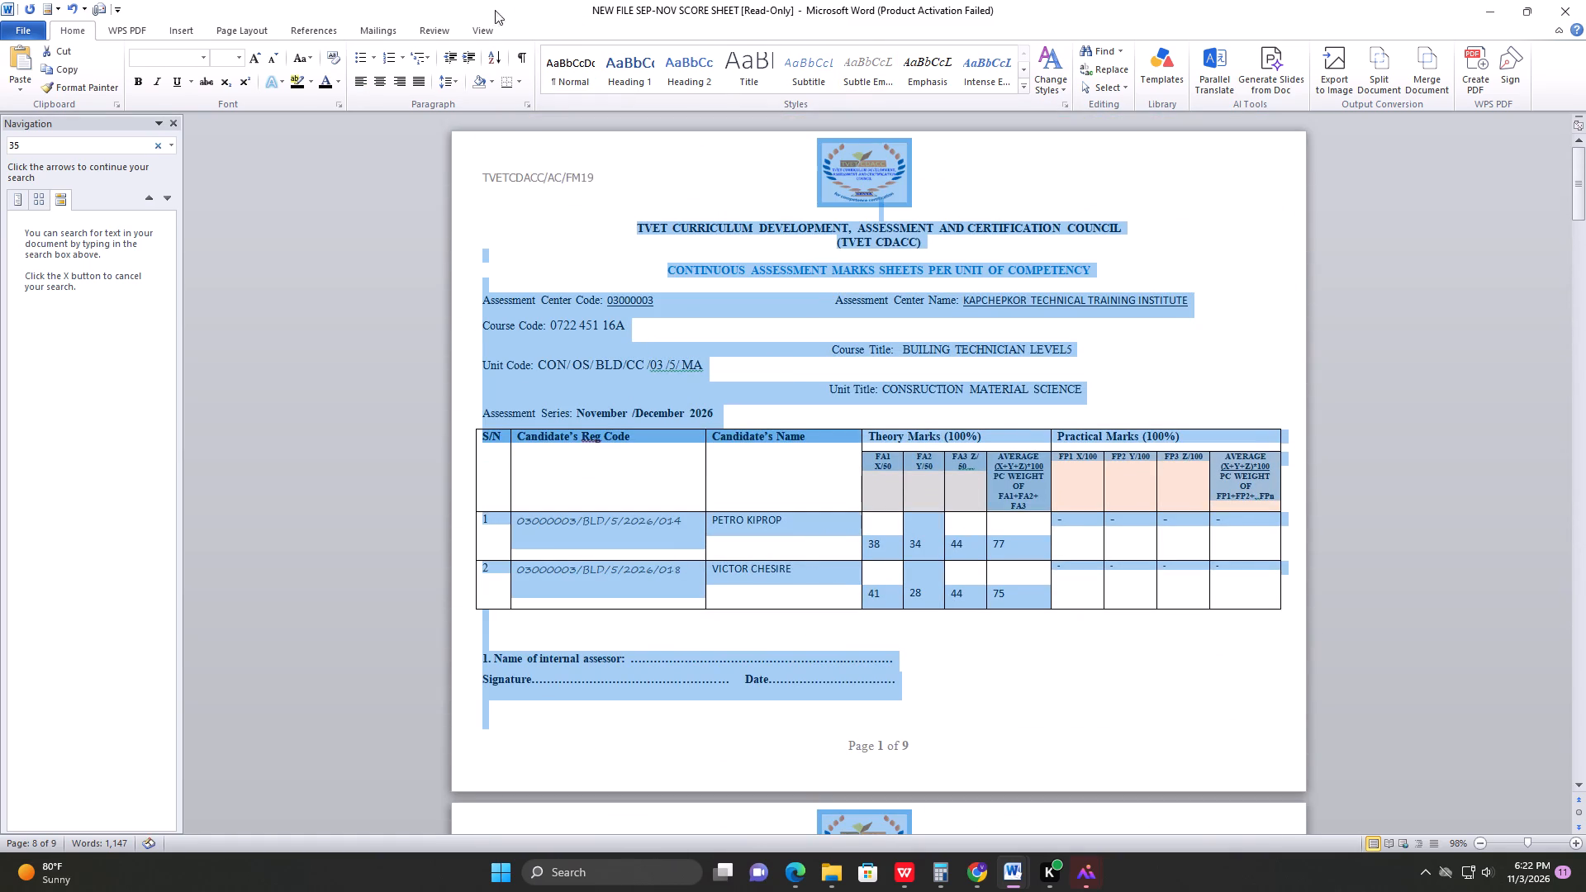
pyautogui.click(204, 60)
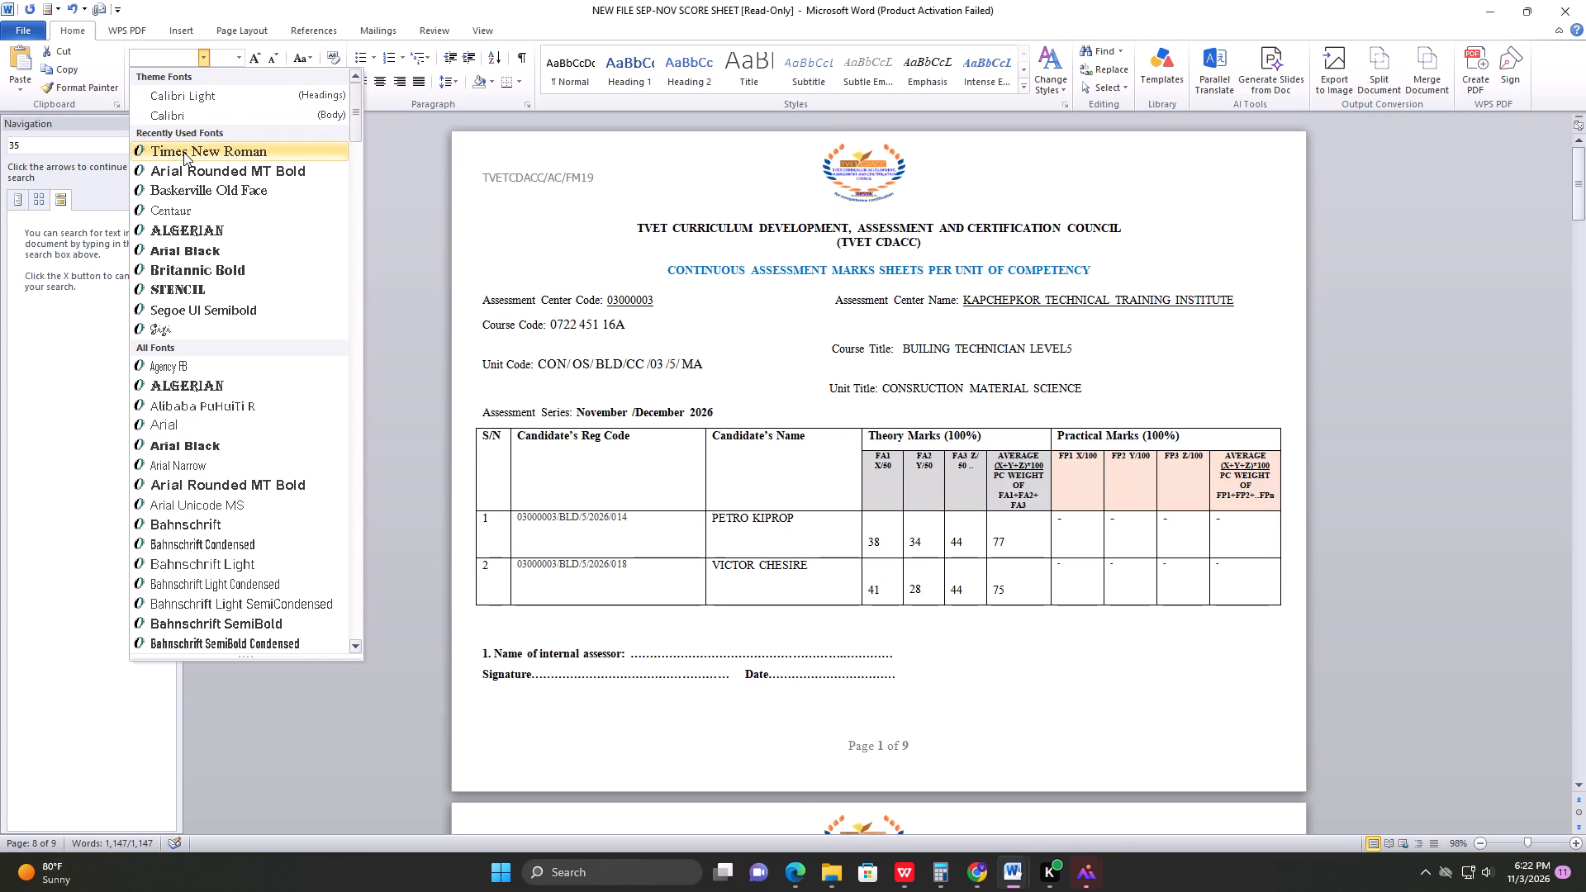
pyautogui.click(183, 152)
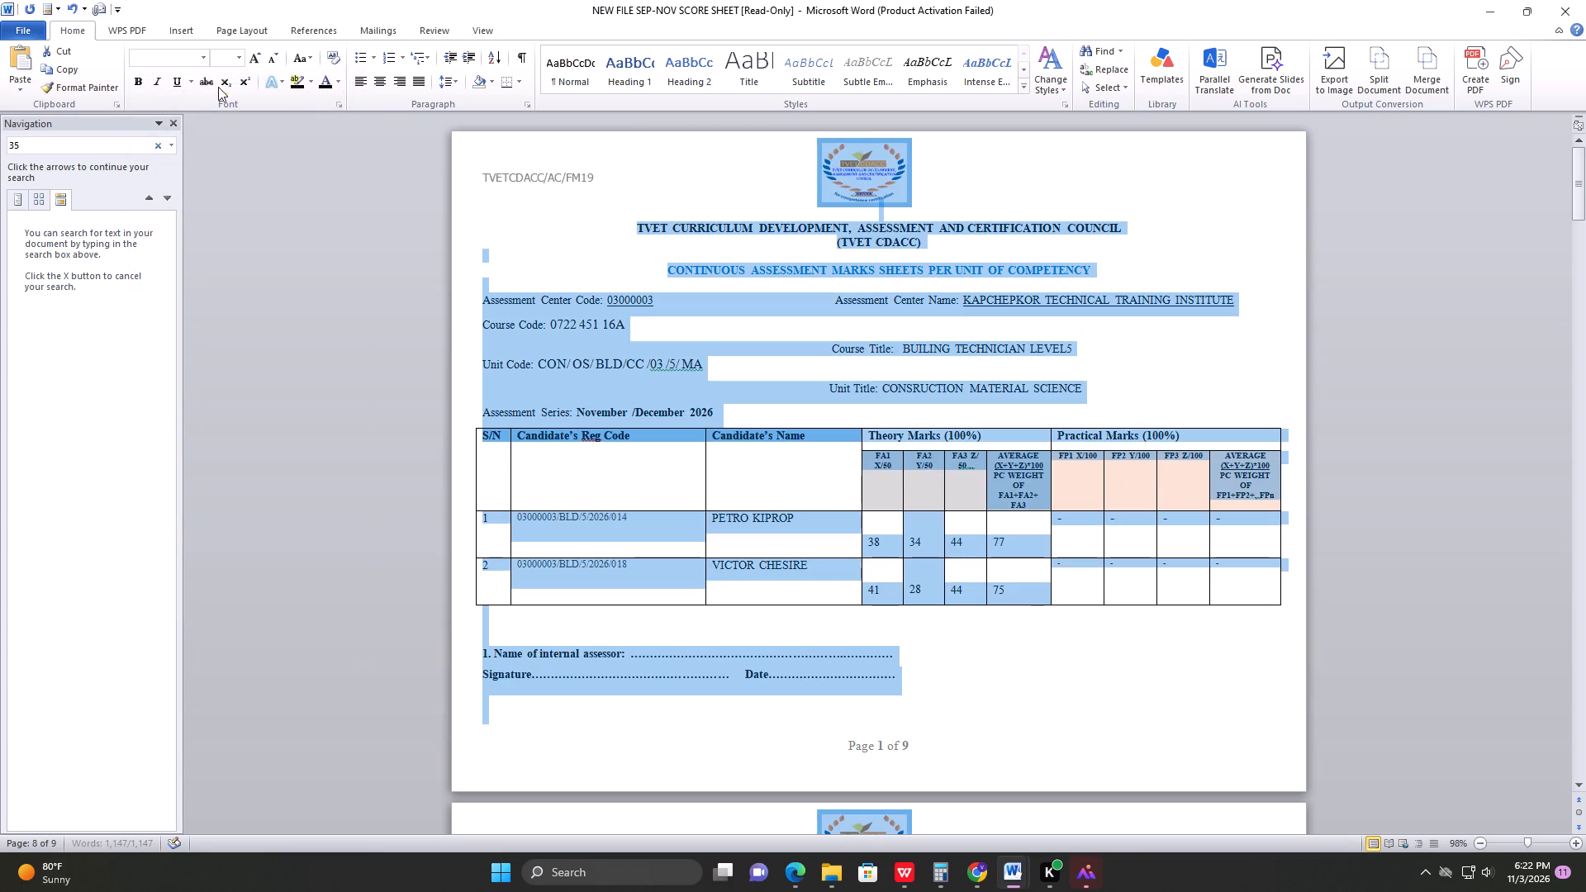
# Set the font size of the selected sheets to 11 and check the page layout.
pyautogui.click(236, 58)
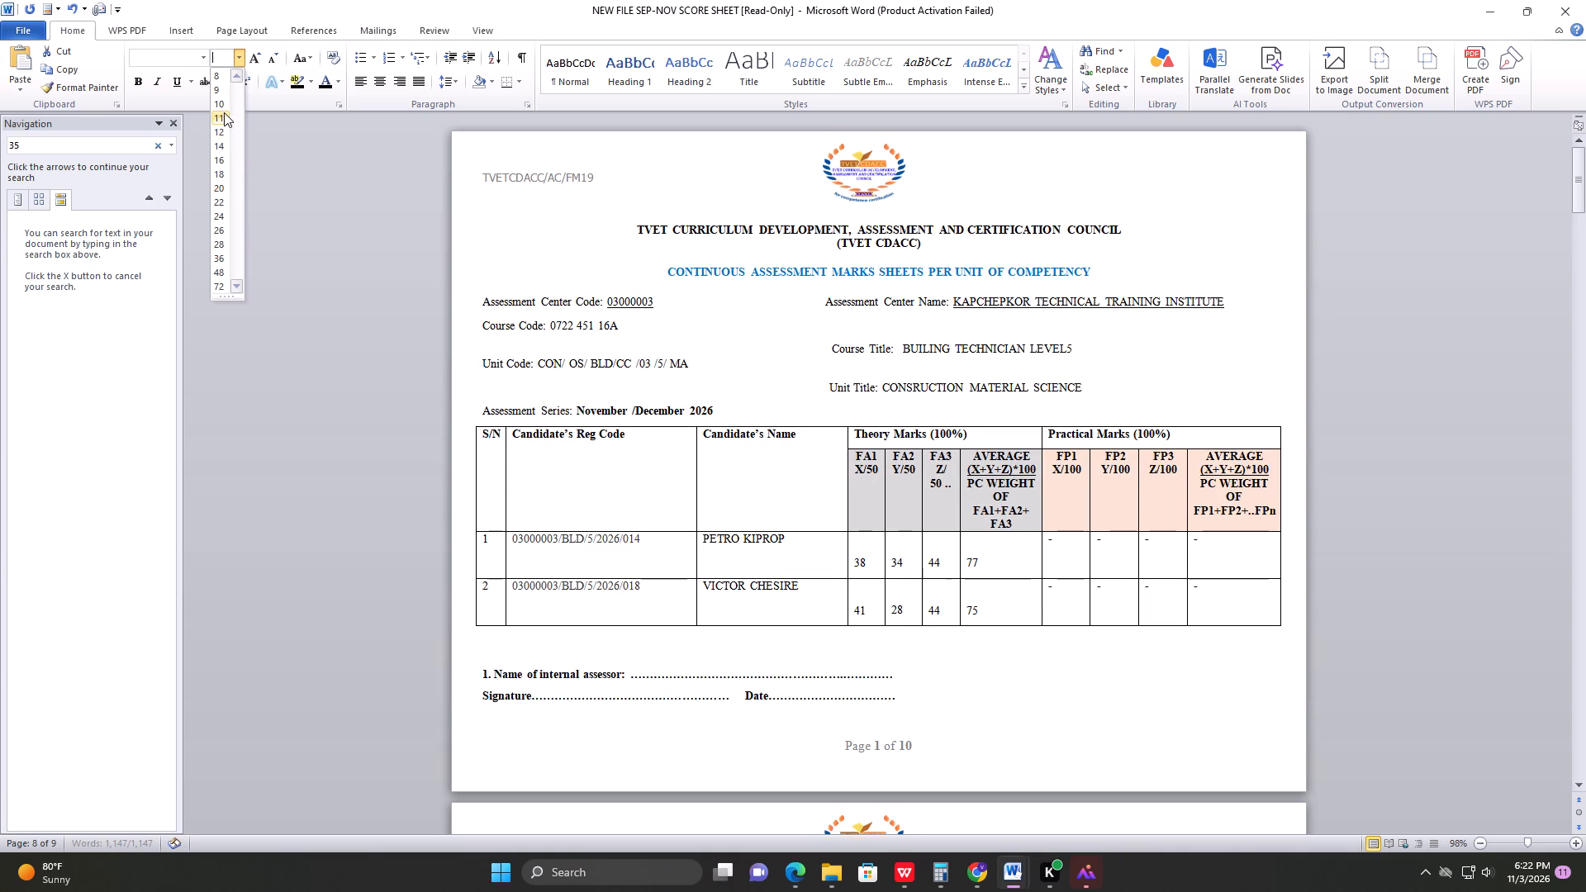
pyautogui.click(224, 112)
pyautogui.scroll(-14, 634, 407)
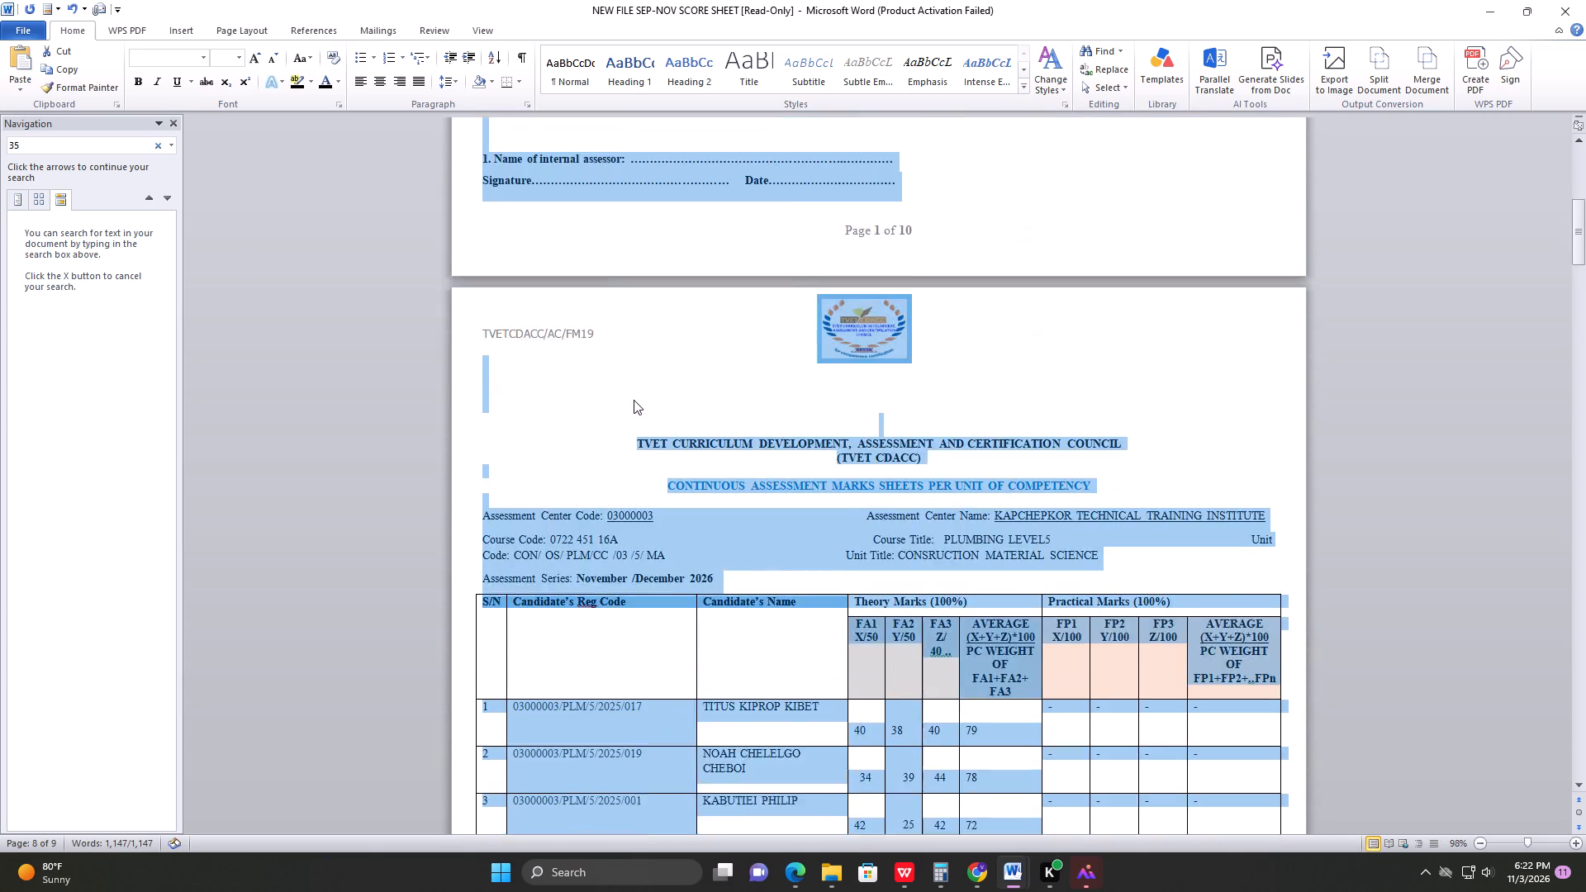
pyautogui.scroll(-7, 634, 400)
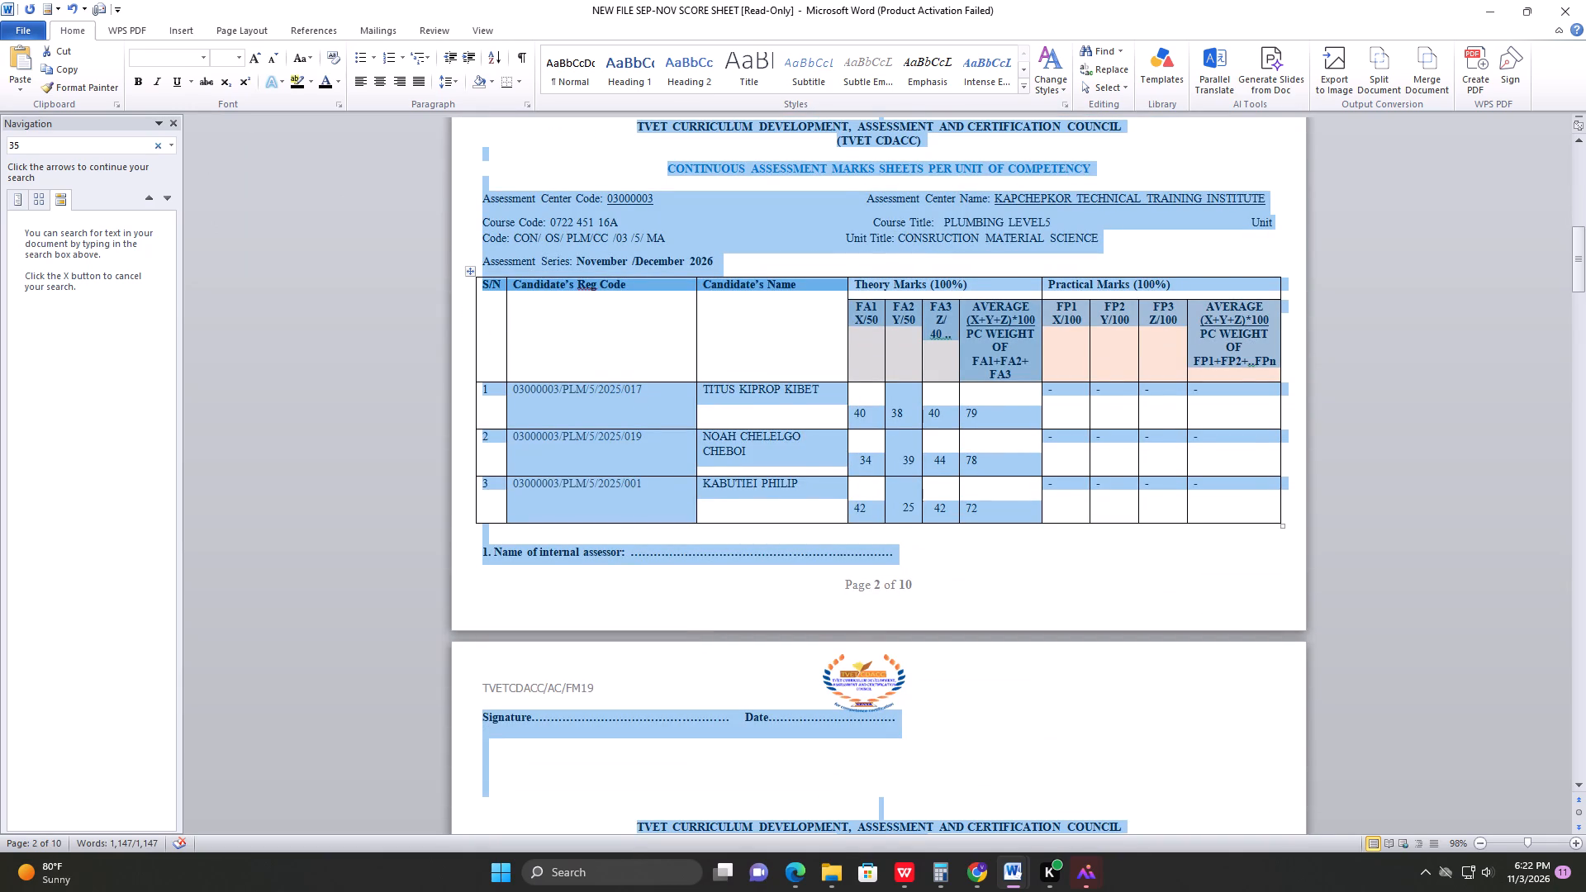
# Set the font size of all the selected unit sheets to 10.
pyautogui.click(238, 56)
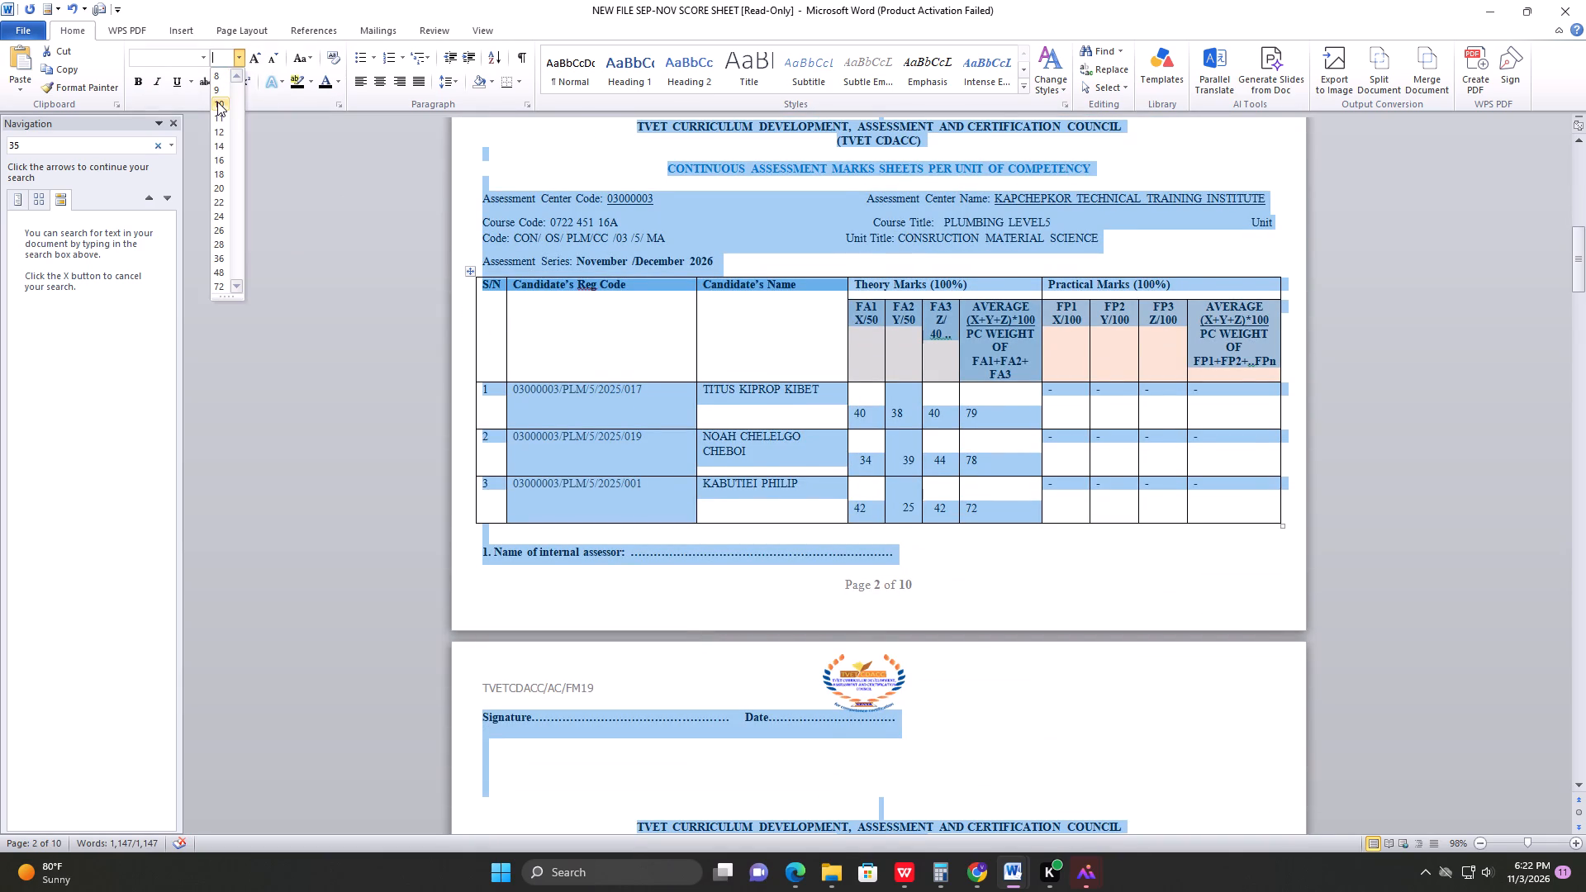
pyautogui.click(217, 103)
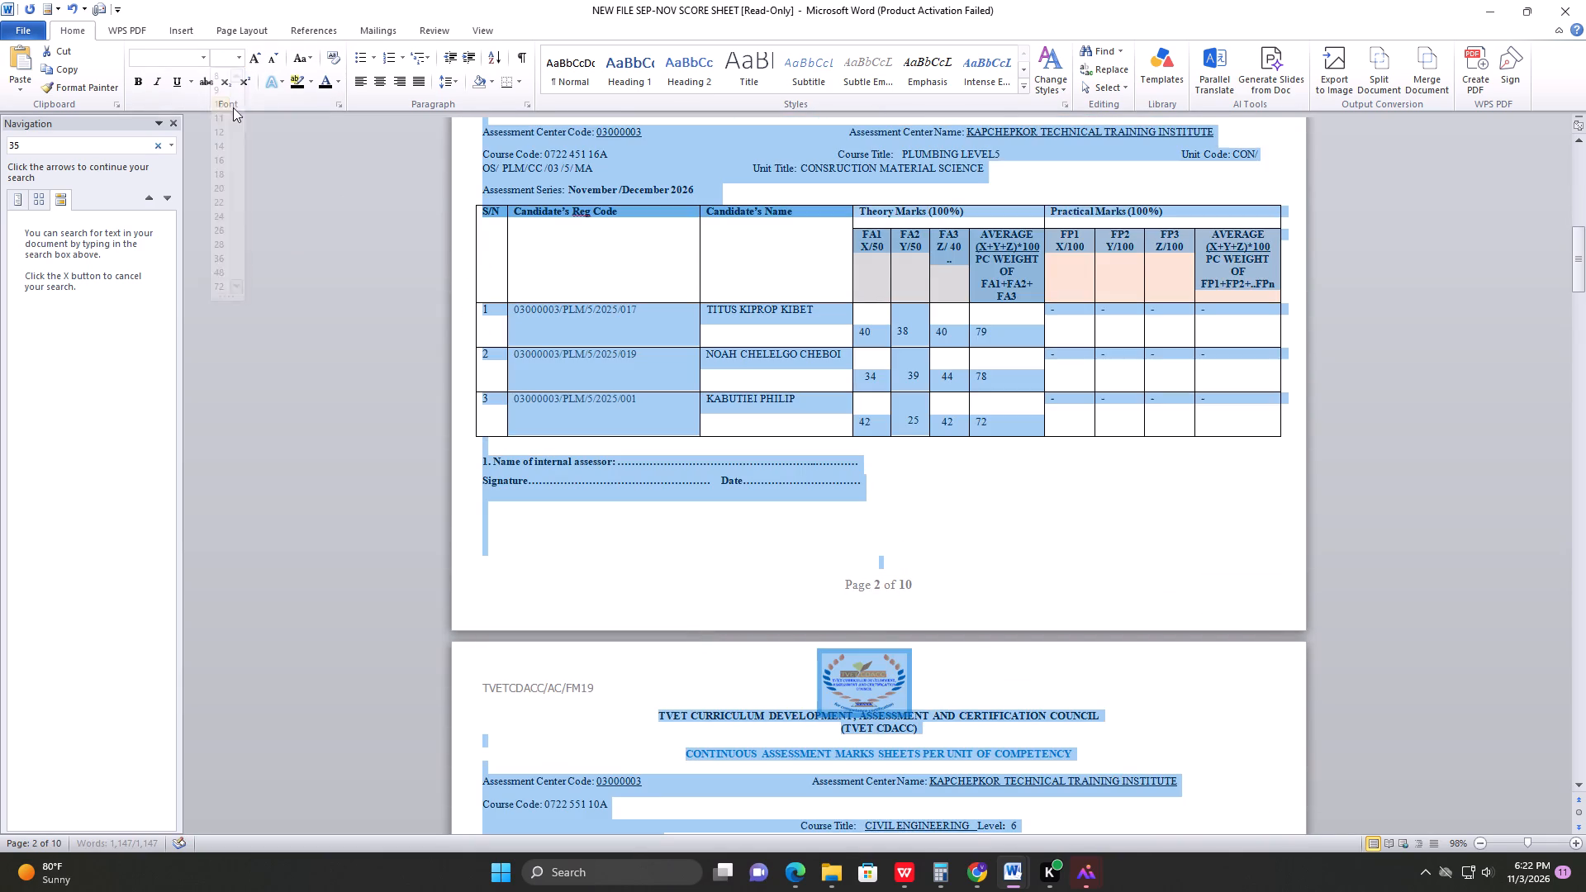
# Insert three blank lines above the council heading at the bottom of page 3 to move it onto page 4.
pyautogui.scroll(-12, 643, 292)
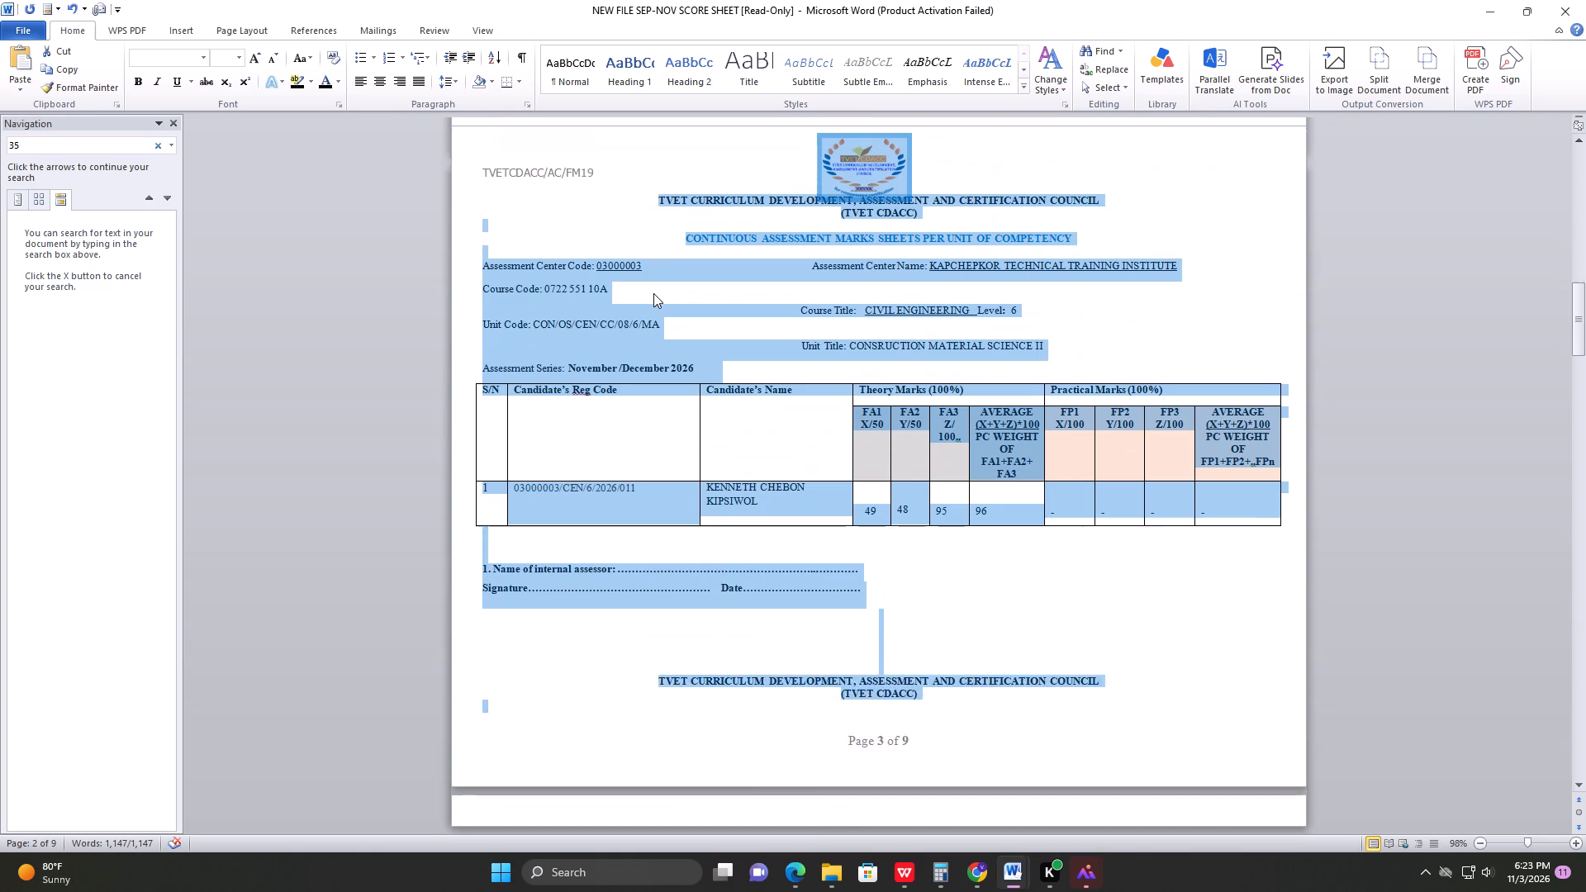
pyautogui.scroll(-5, 653, 293)
pyautogui.click(915, 476)
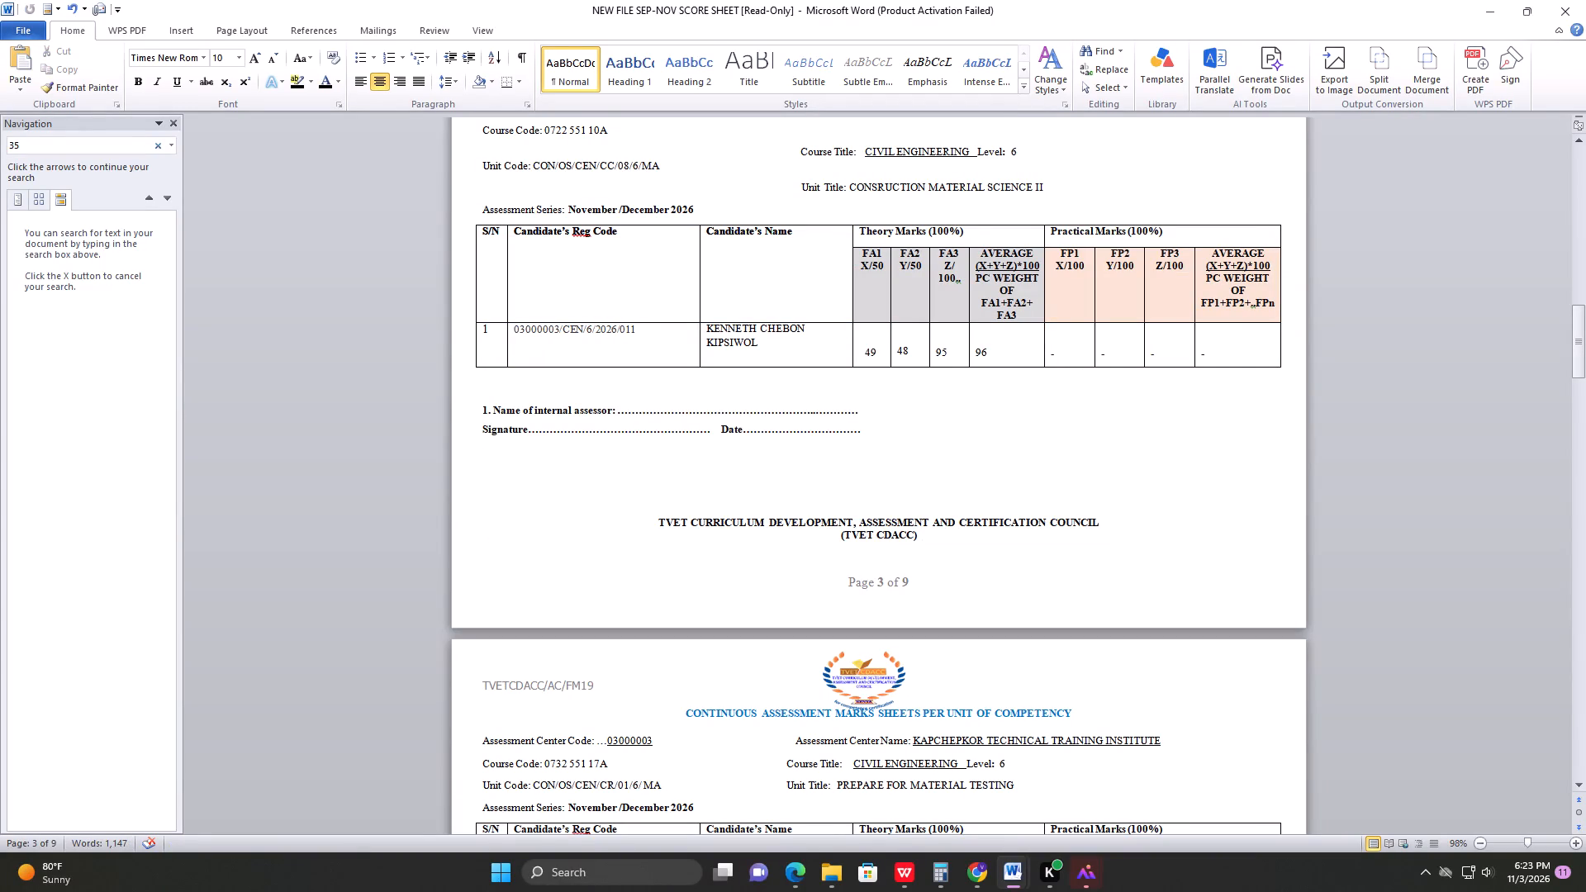
pyautogui.press('Return')
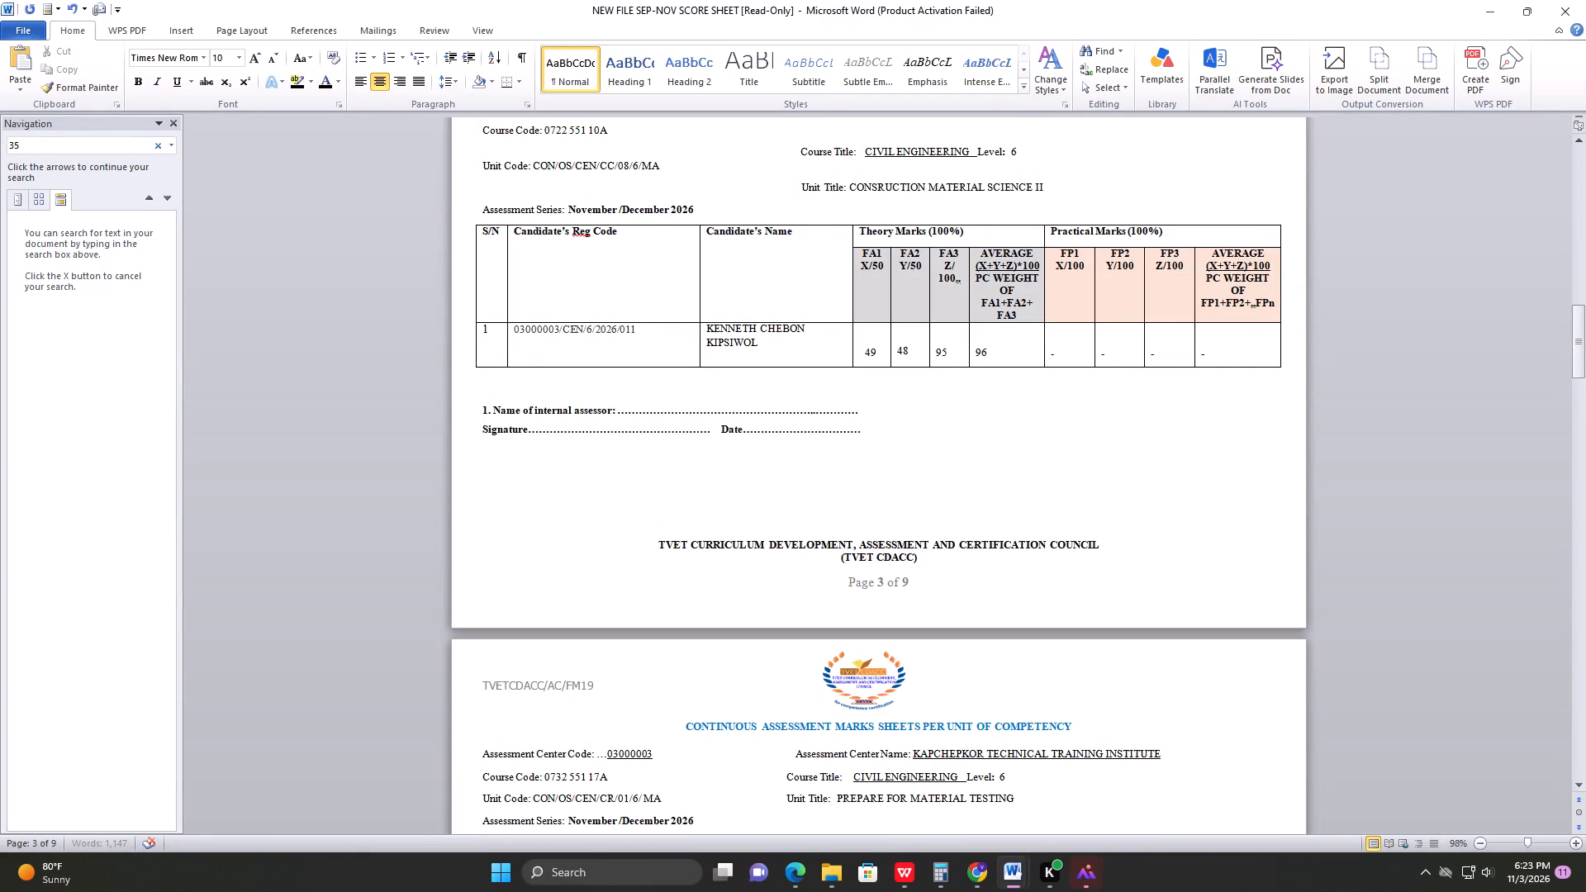
pyautogui.press('Return')
pyautogui.press('Return')
# Review the layout of the reformatted unit sheets from page 1 through page 7.
pyautogui.scroll(-18, 893, 447)
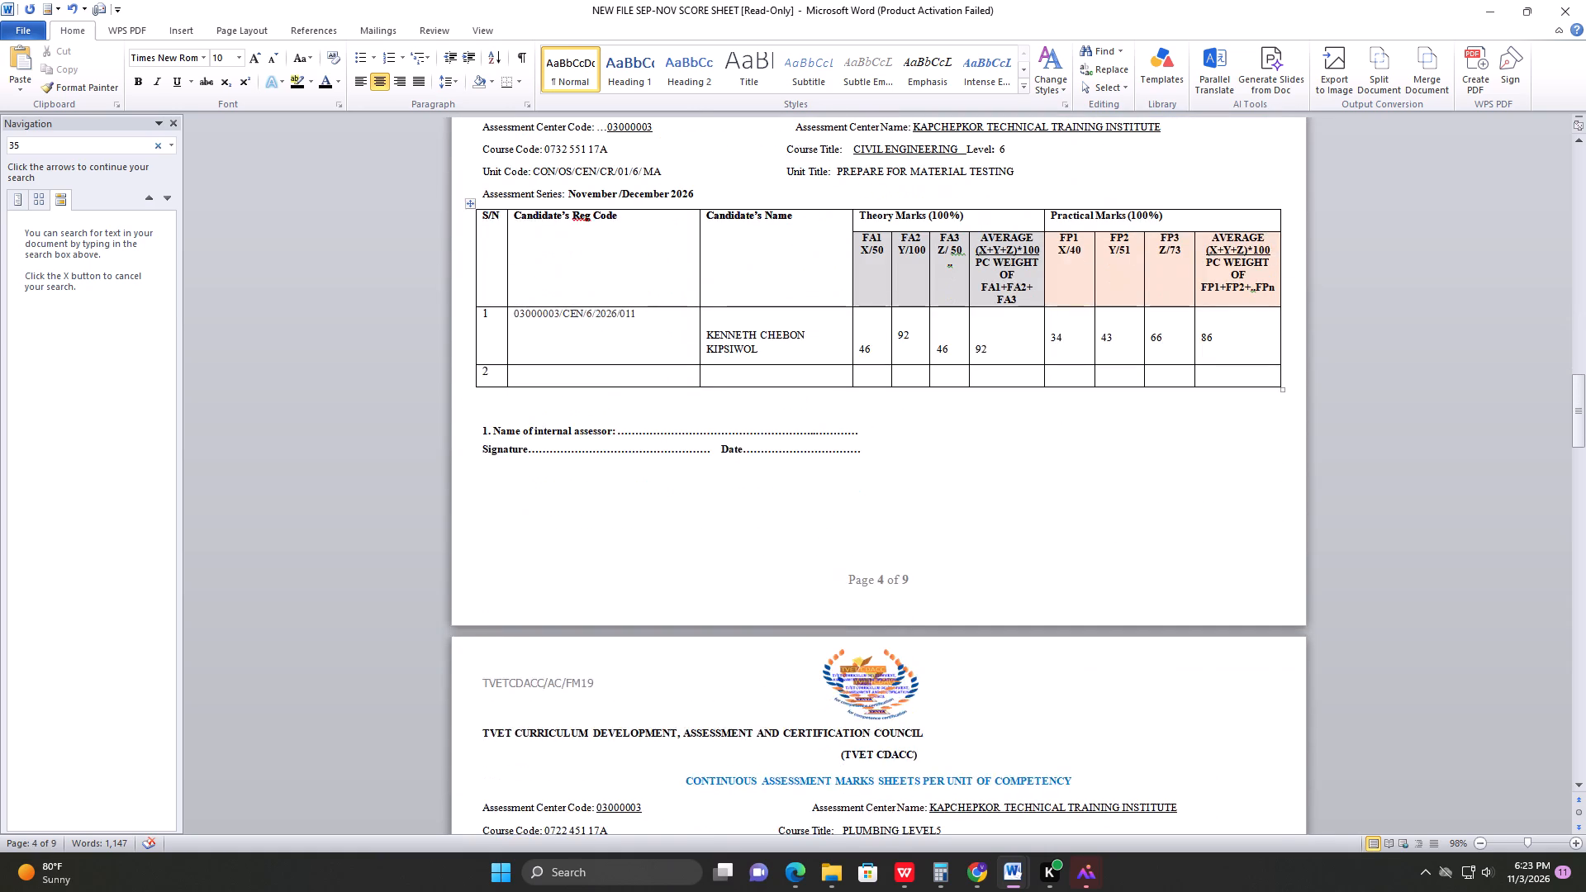
pyautogui.scroll(-3, 893, 445)
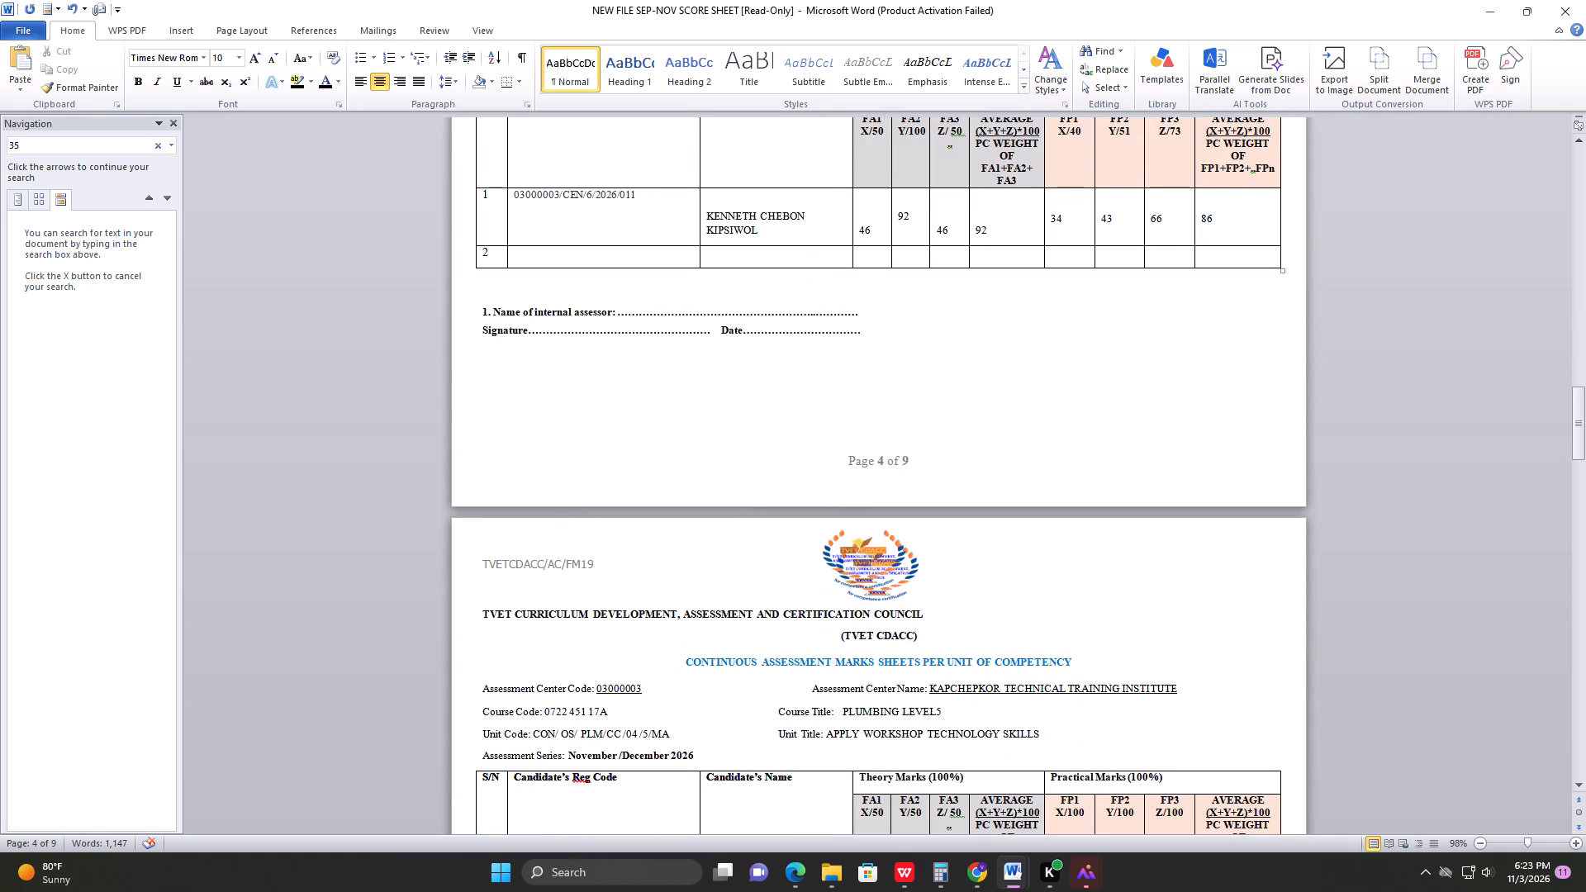
pyautogui.scroll(20, 884, 505)
pyautogui.scroll(7, 884, 505)
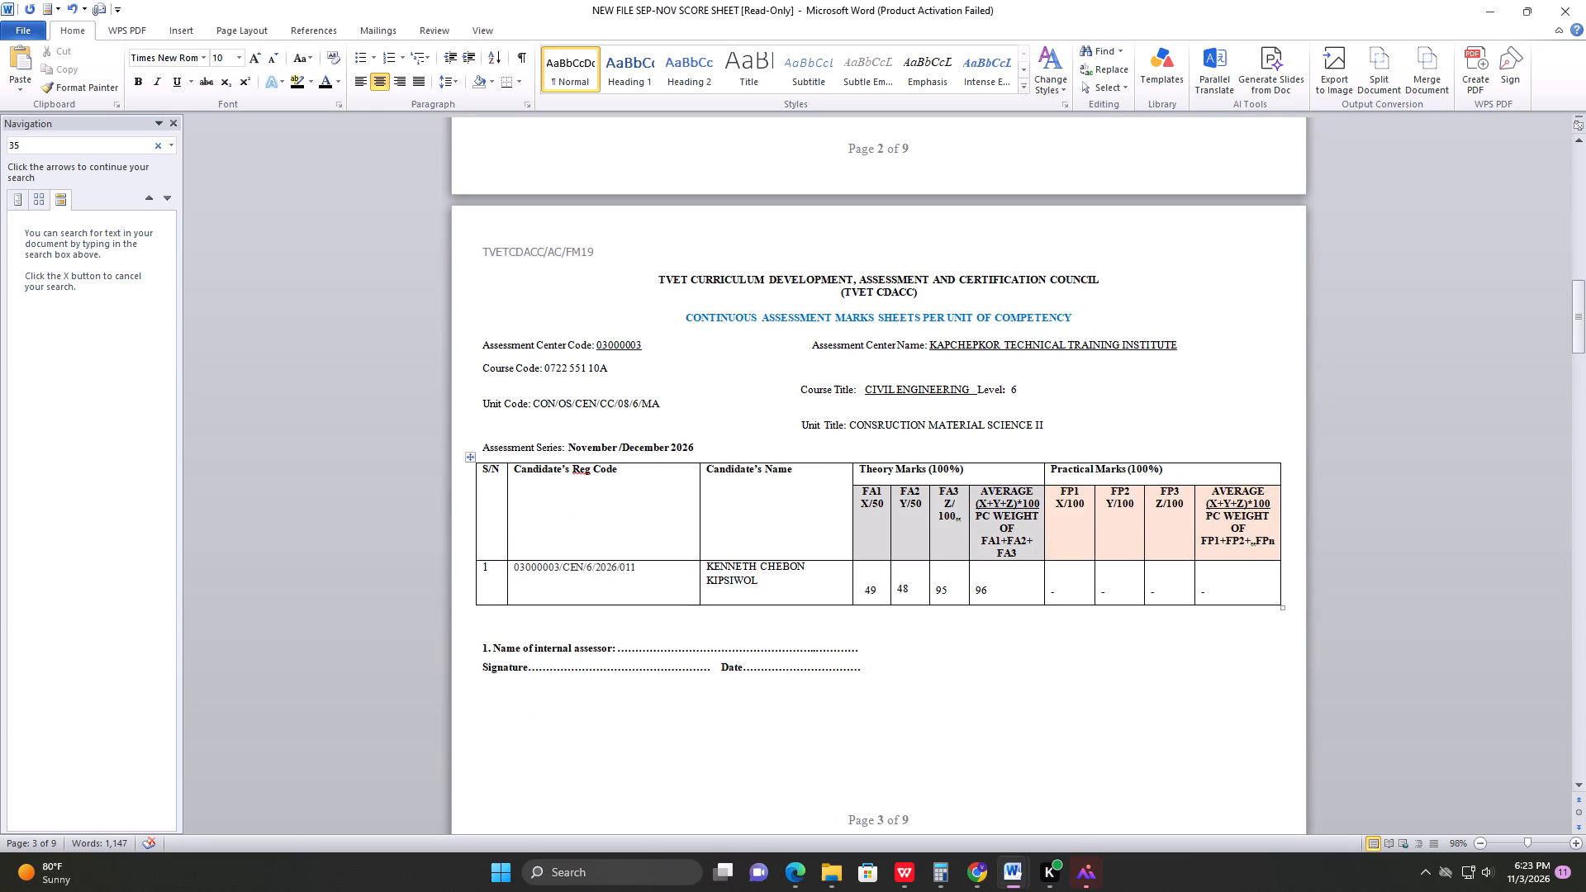
pyautogui.scroll(10, 885, 503)
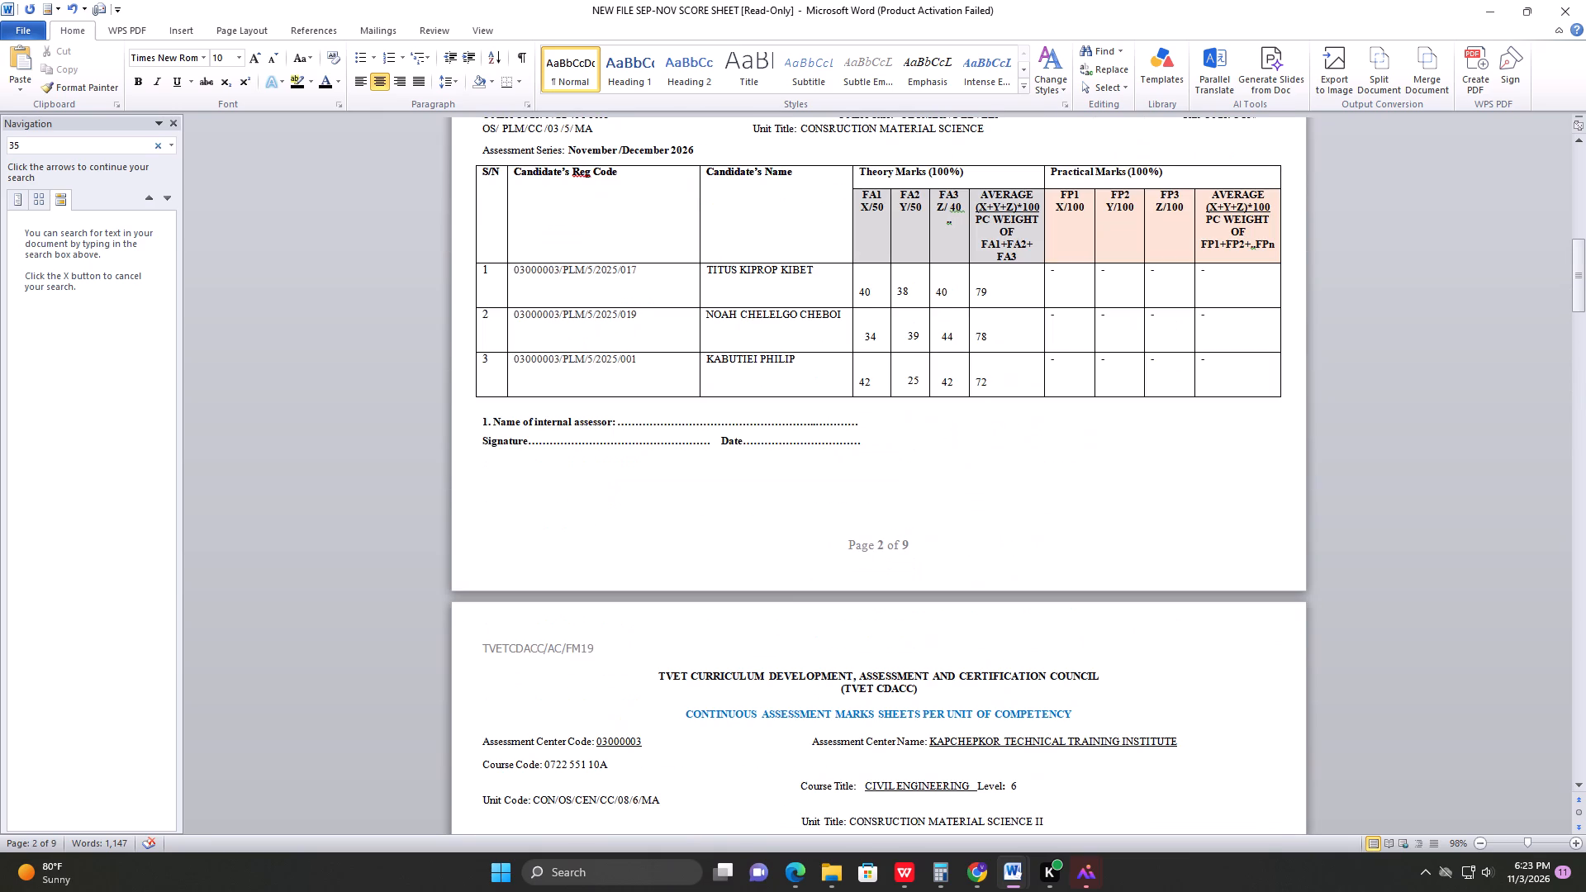
pyautogui.scroll(10, 885, 503)
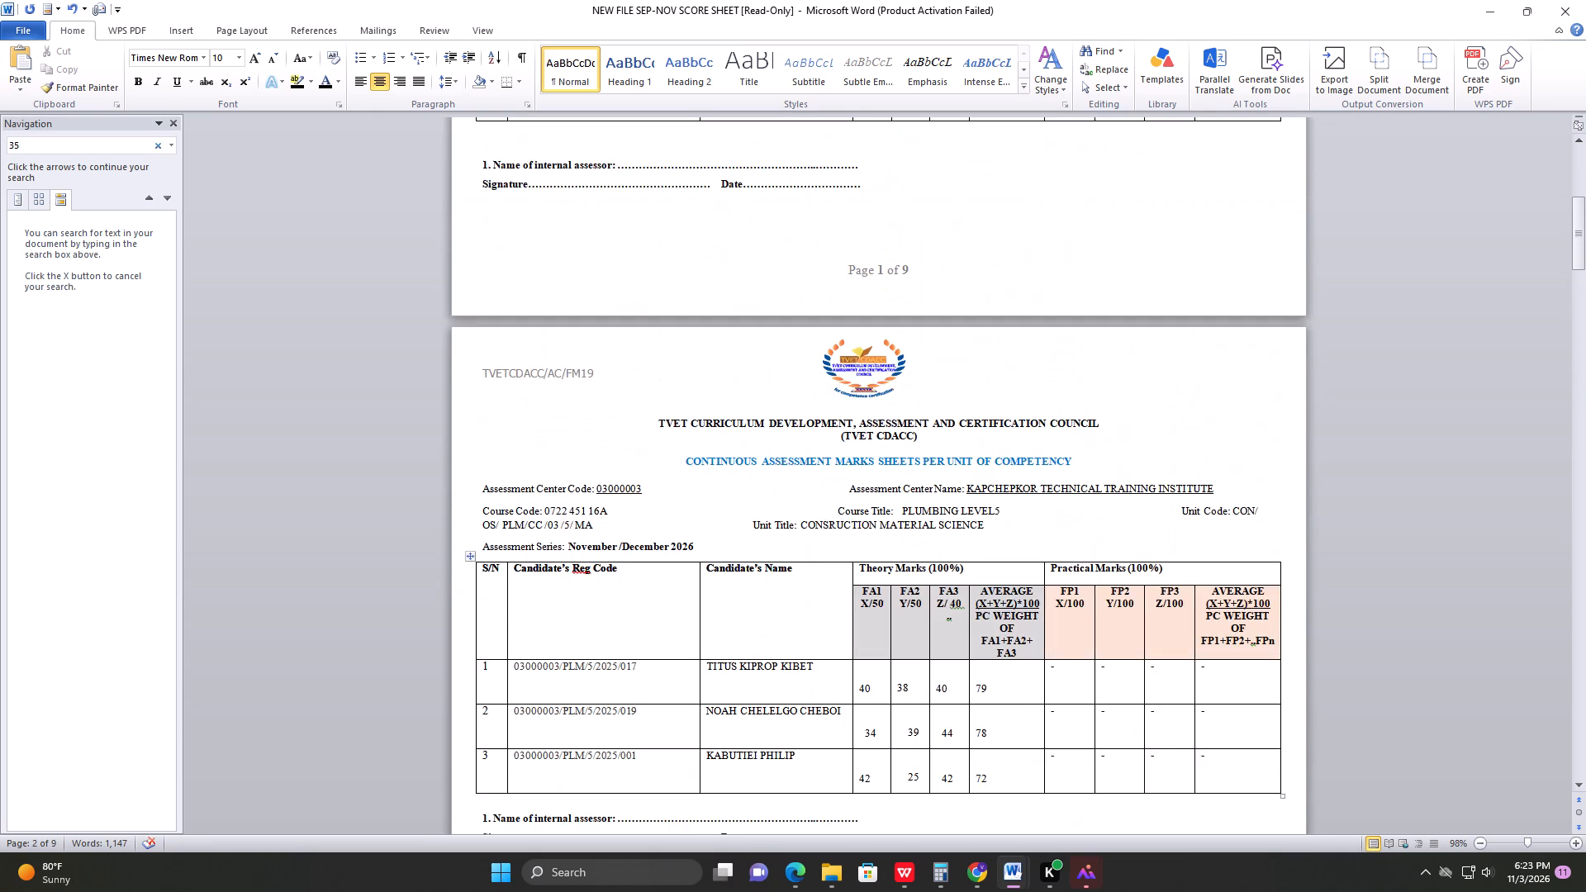
pyautogui.scroll(13, 885, 503)
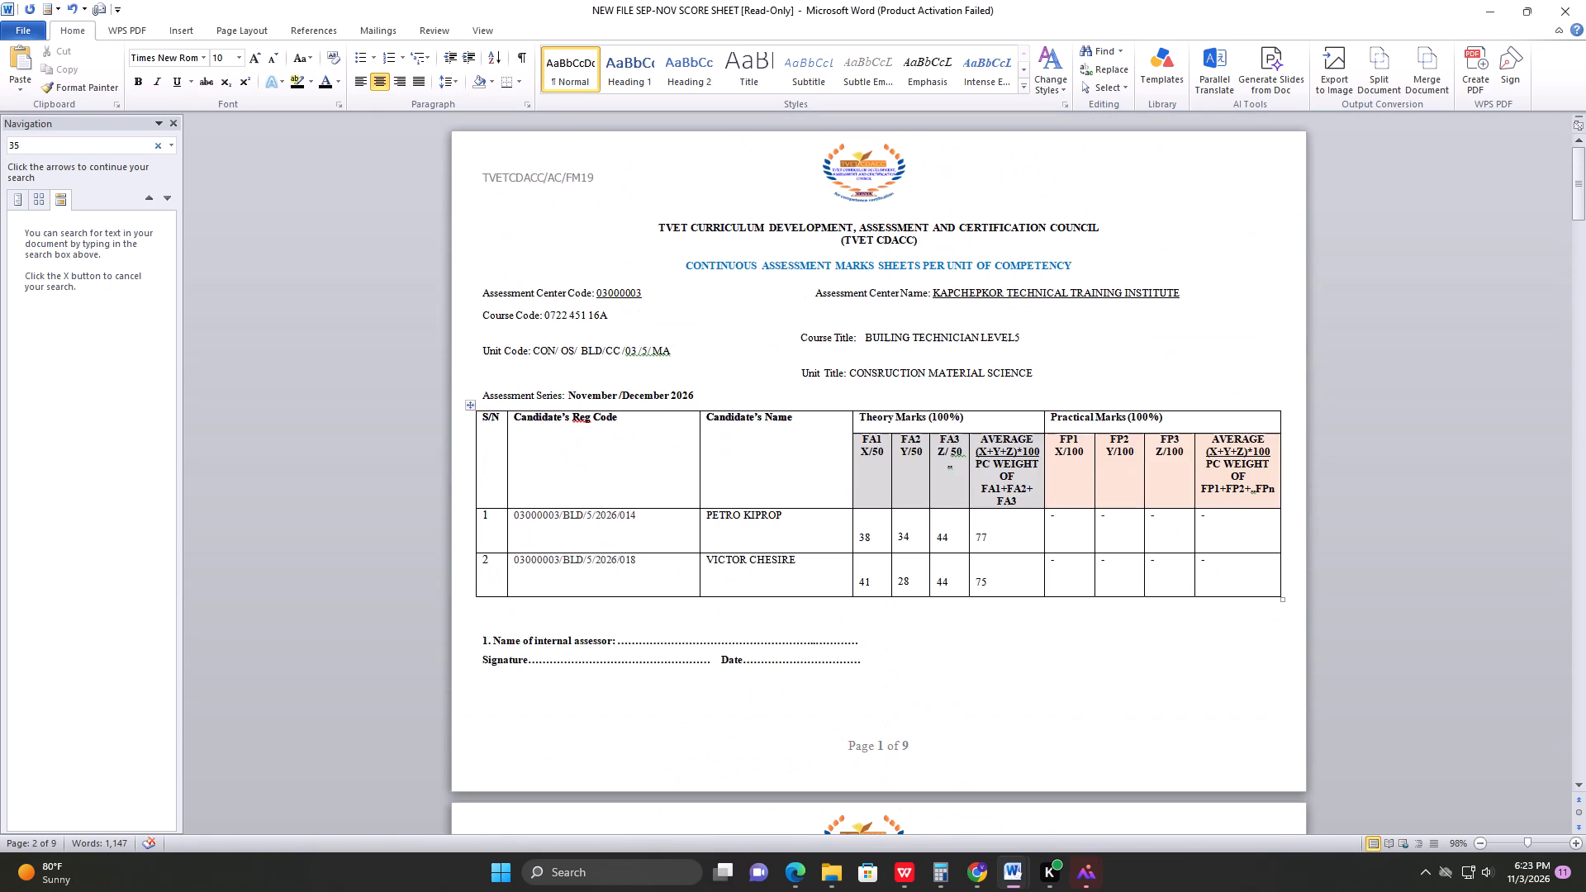
pyautogui.scroll(1, 885, 503)
pyautogui.scroll(-20, 885, 503)
pyautogui.scroll(-9, 885, 503)
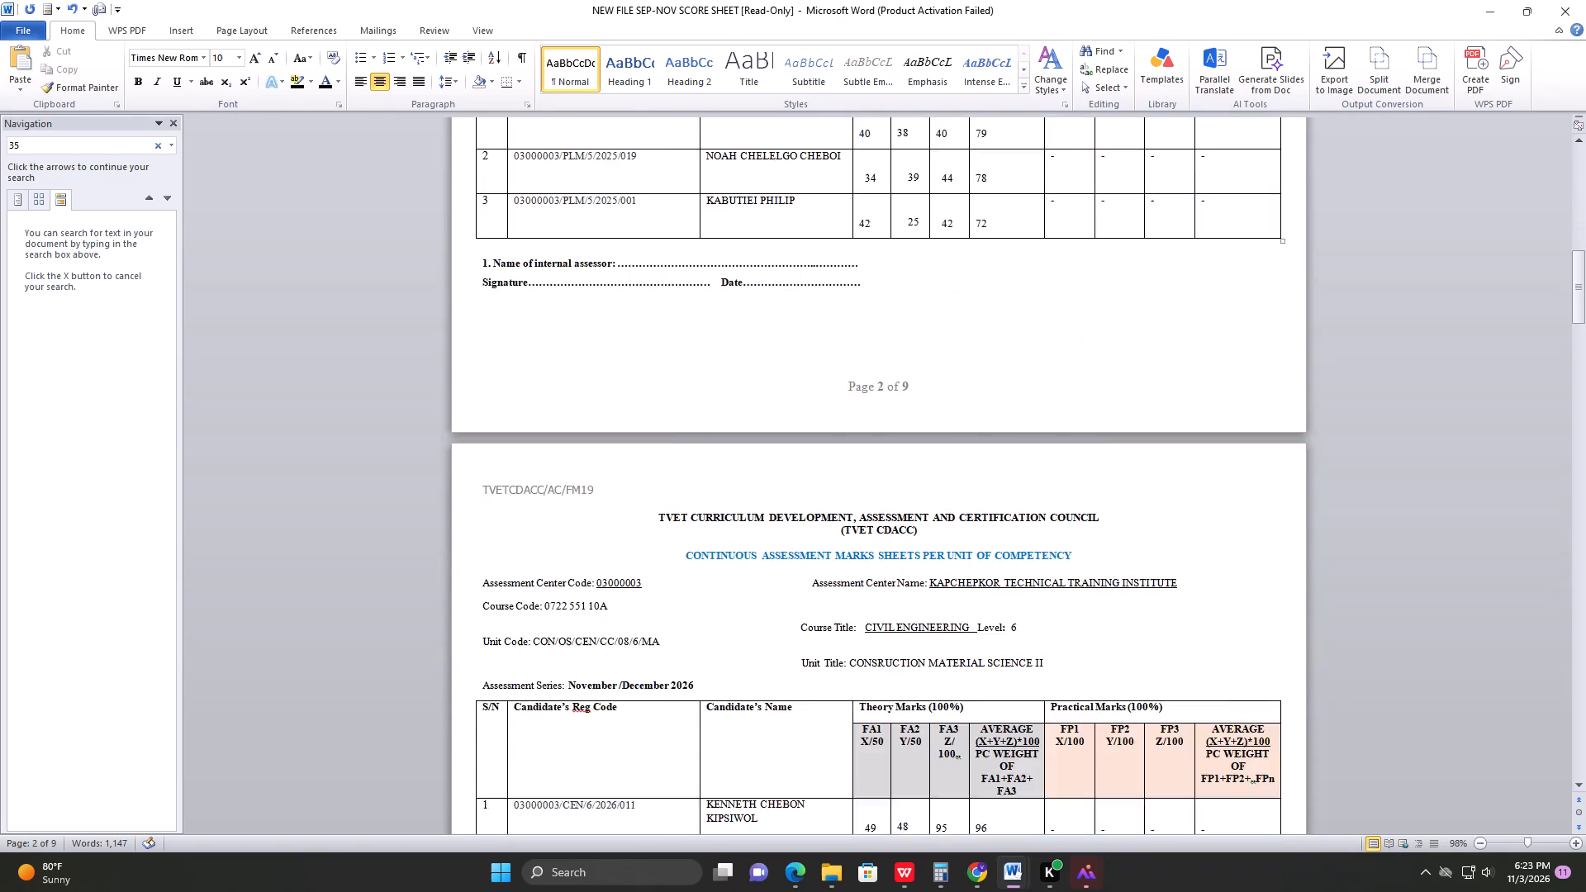
pyautogui.scroll(-19, 899, 482)
pyautogui.scroll(-2, 907, 463)
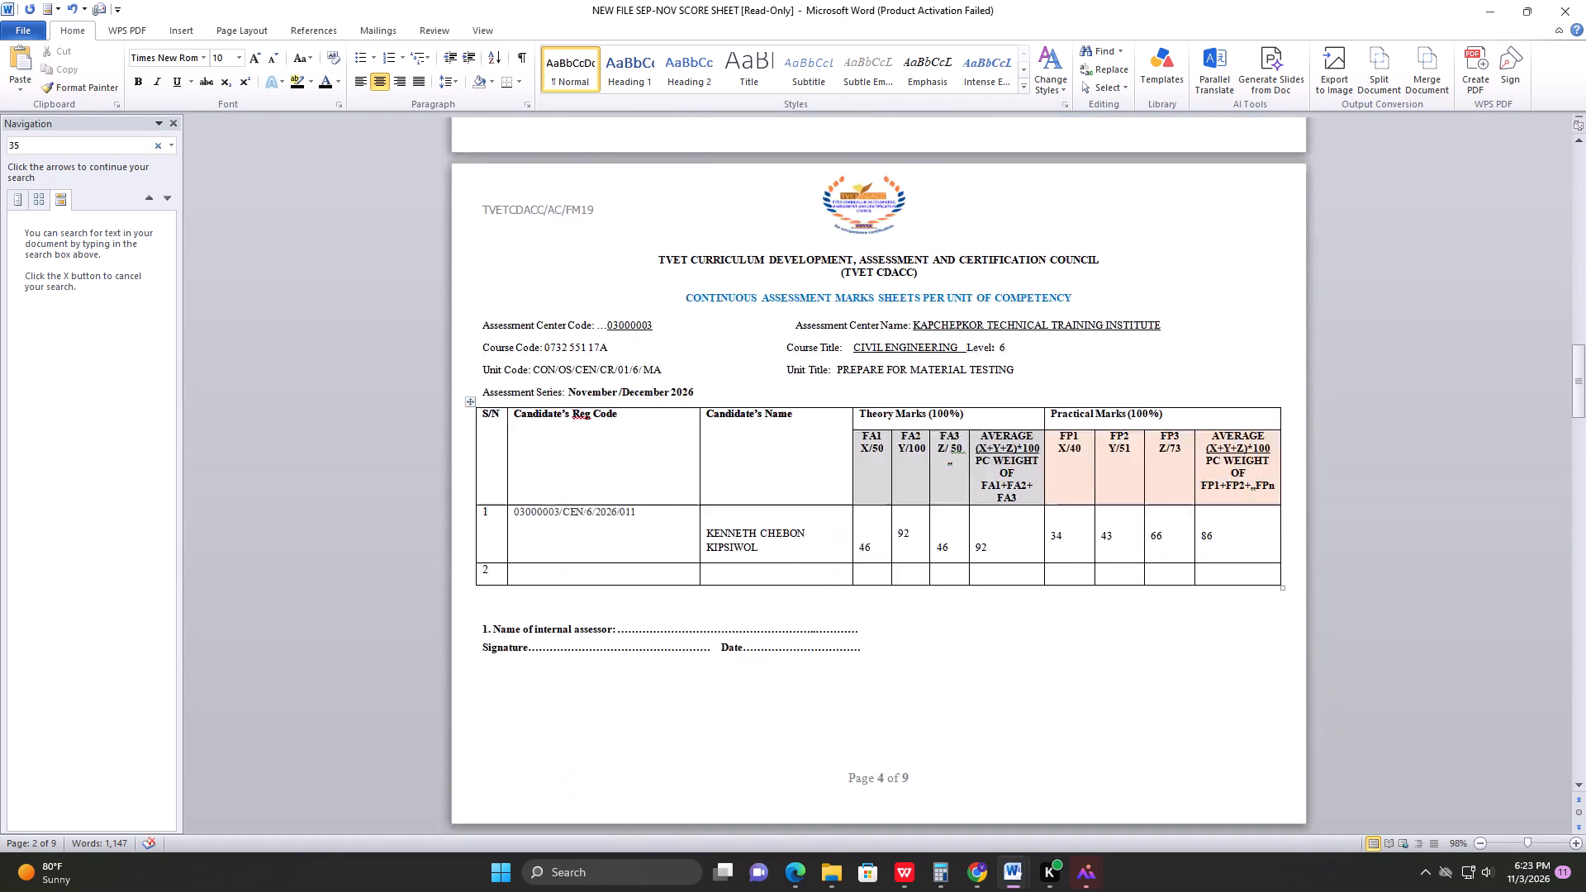
pyautogui.scroll(-4, 907, 463)
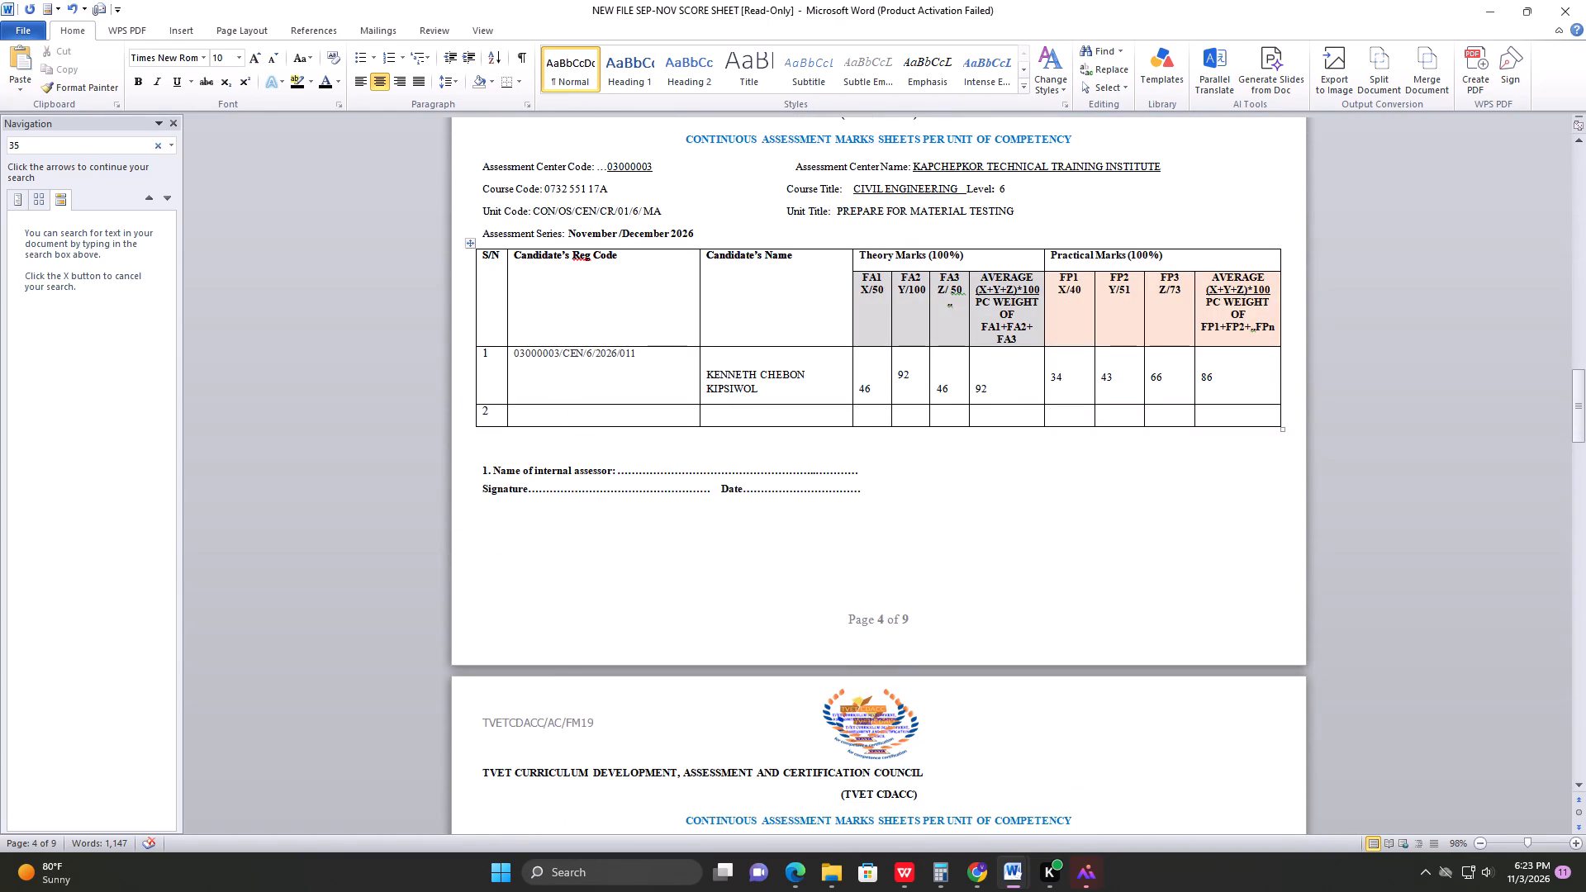
pyautogui.scroll(-11, 907, 463)
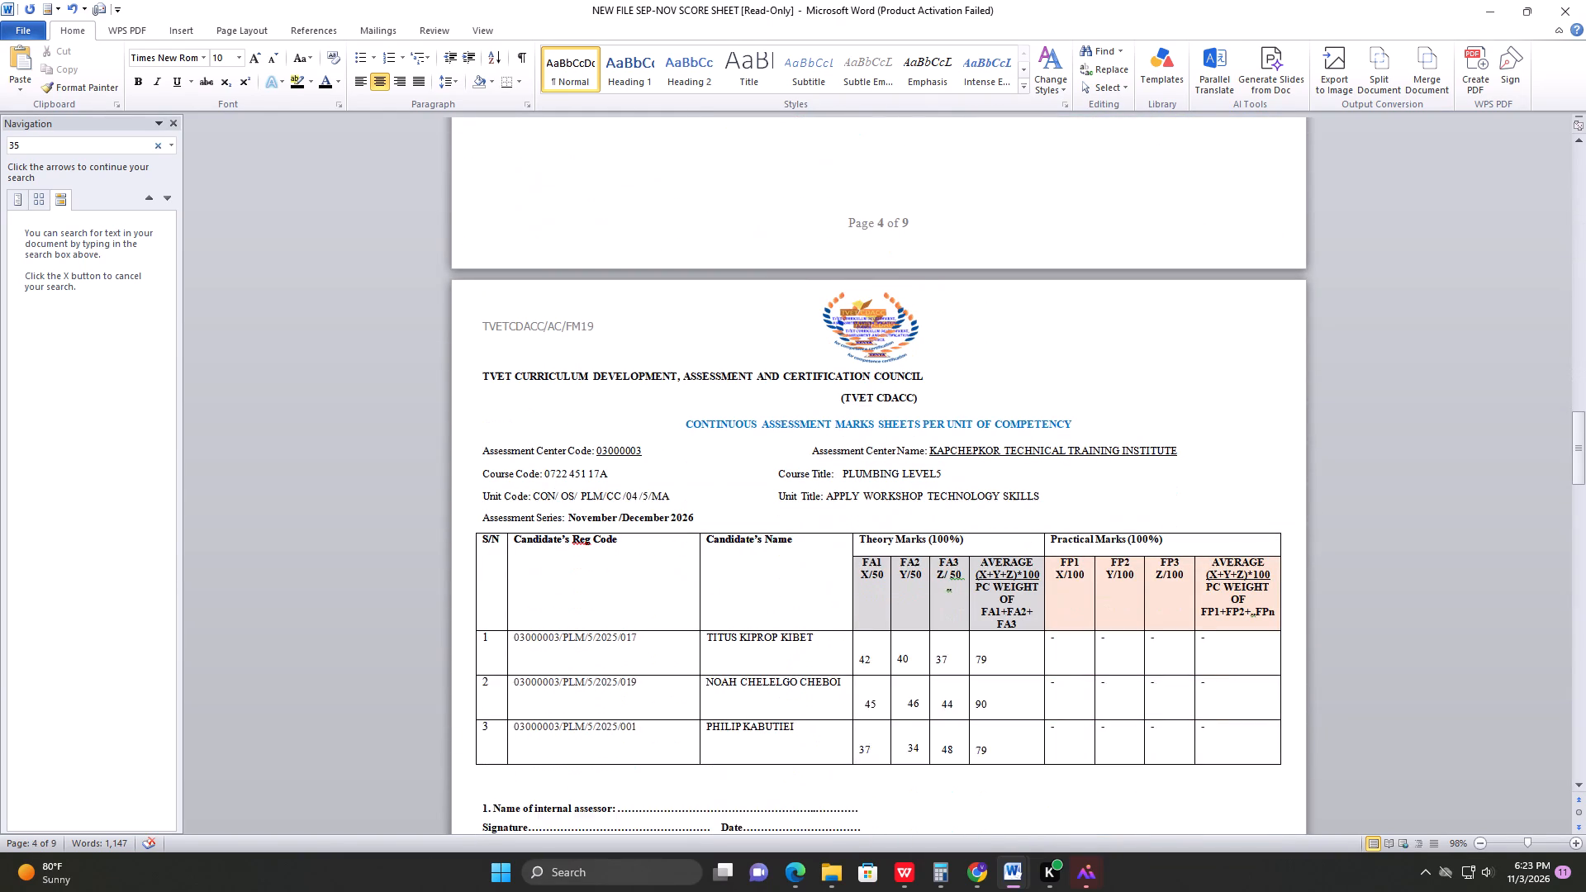
pyautogui.scroll(-7, 907, 463)
pyautogui.scroll(5, 907, 463)
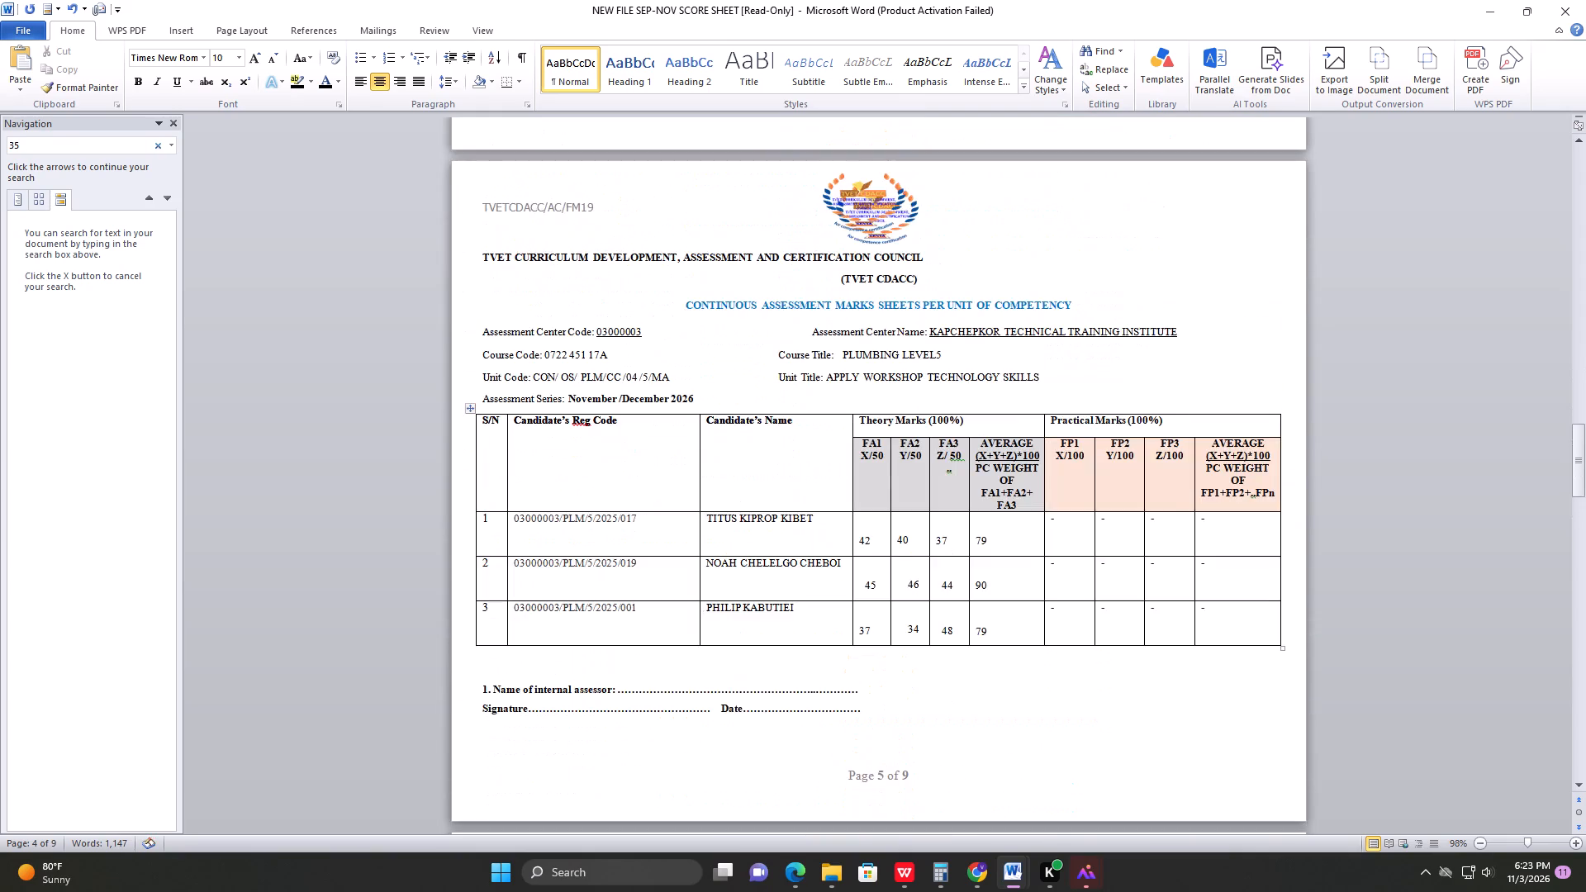
pyautogui.scroll(-9, 907, 463)
pyautogui.scroll(-15, 907, 463)
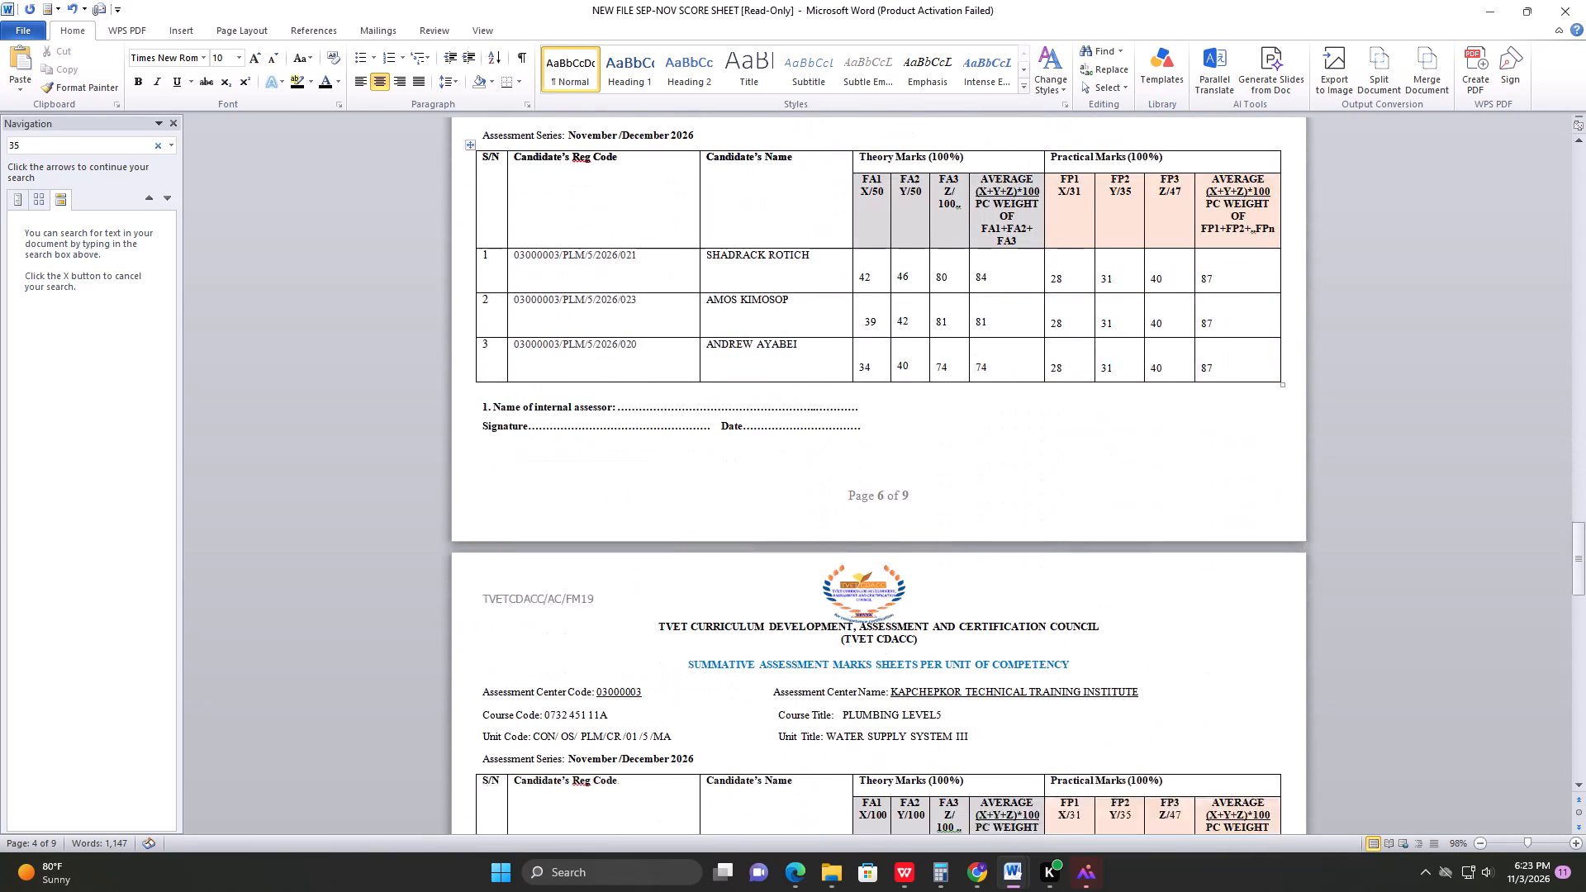
# Insert two blank lines above the council heading at the bottom of page 8 to move it onto page 9.
pyautogui.scroll(-19, 907, 463)
pyautogui.scroll(-12, 907, 469)
pyautogui.click(863, 526)
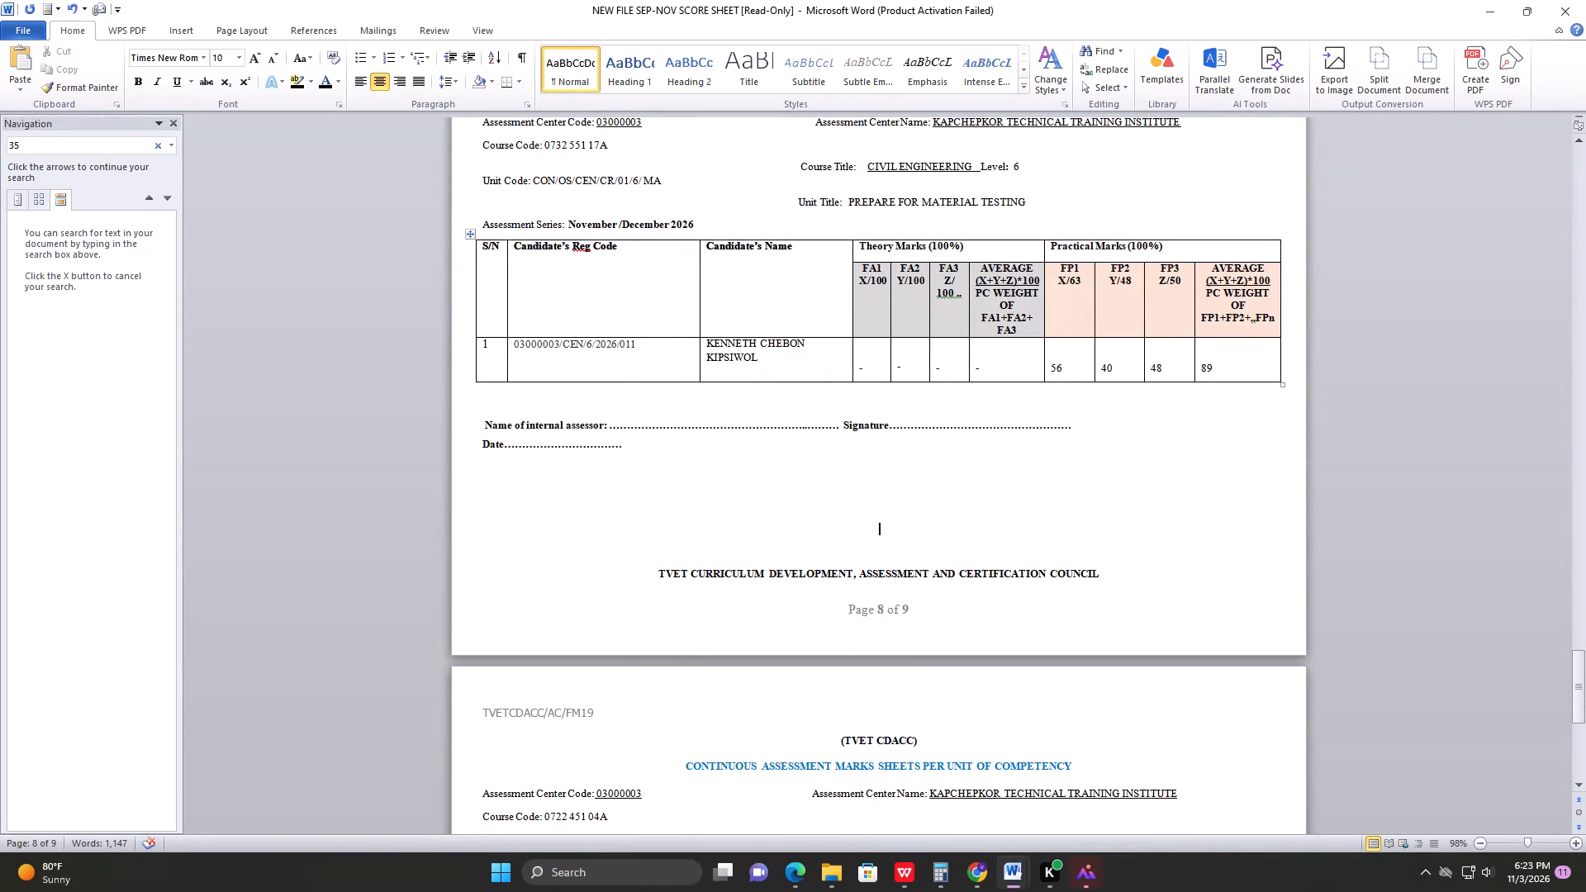
pyautogui.press('Return')
pyautogui.press('Return')
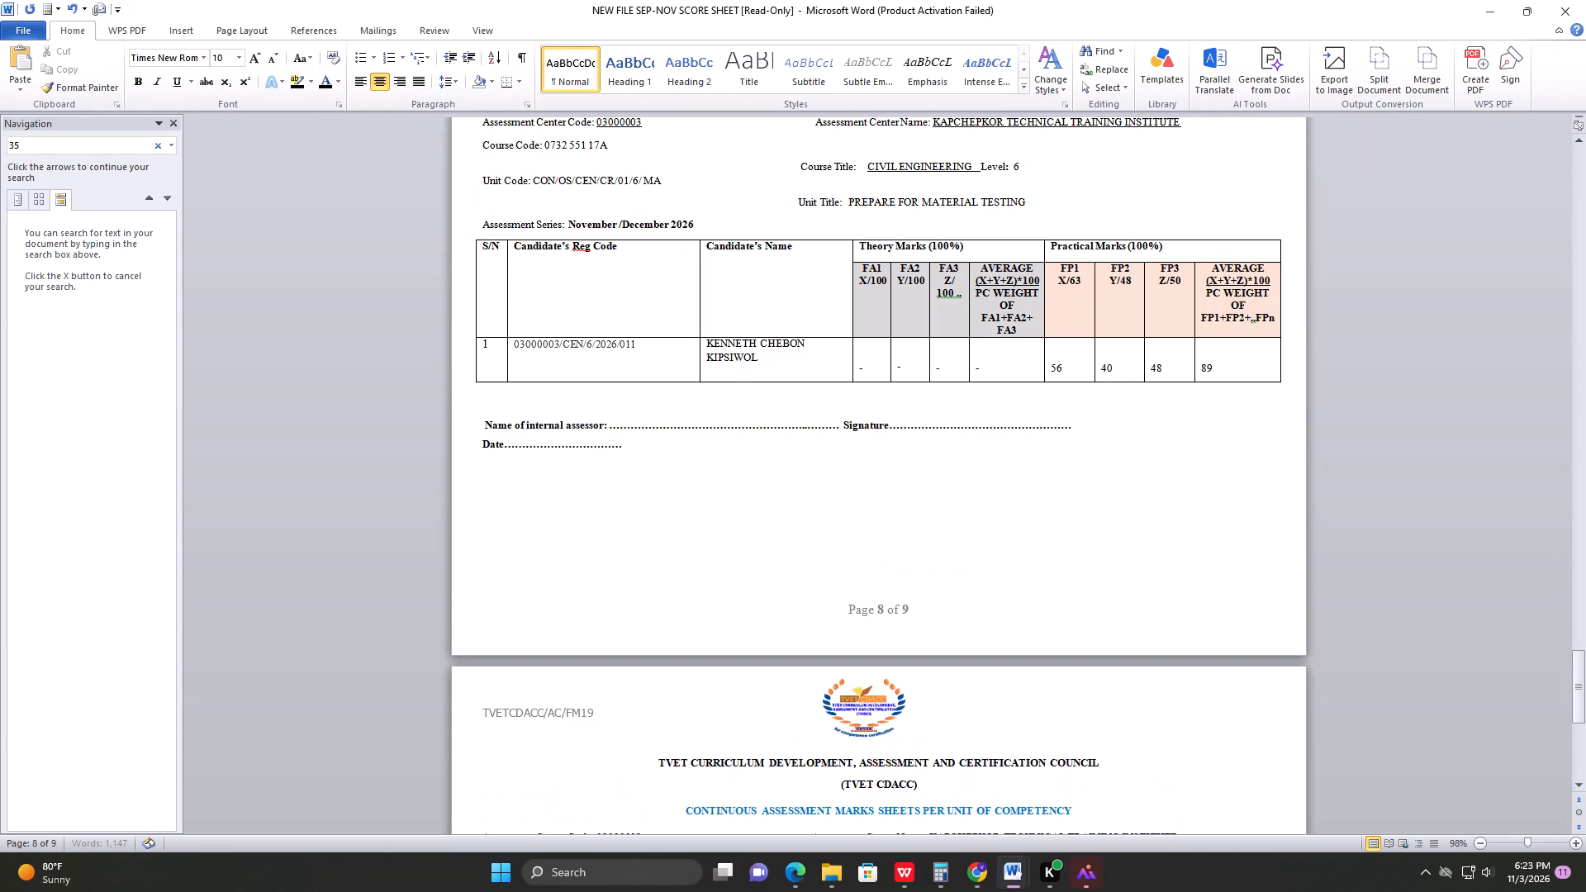
# Set the FA1 theory mark in row 1 of the Construction Material Science I sheet on page 9 to 47.
pyautogui.scroll(-16, 863, 519)
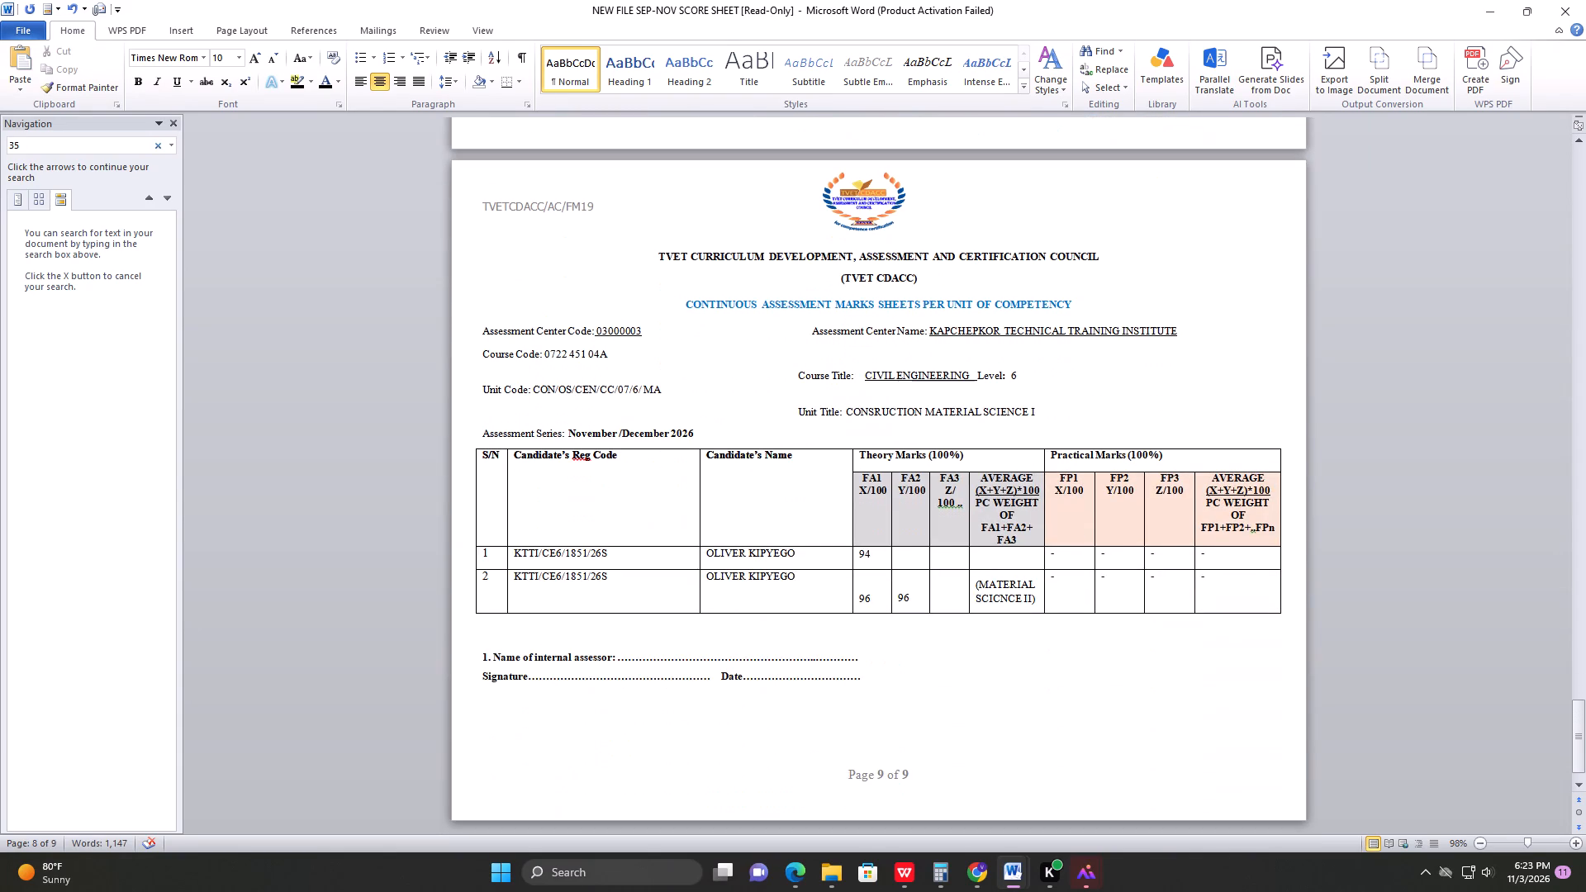
pyautogui.scroll(-5, 863, 519)
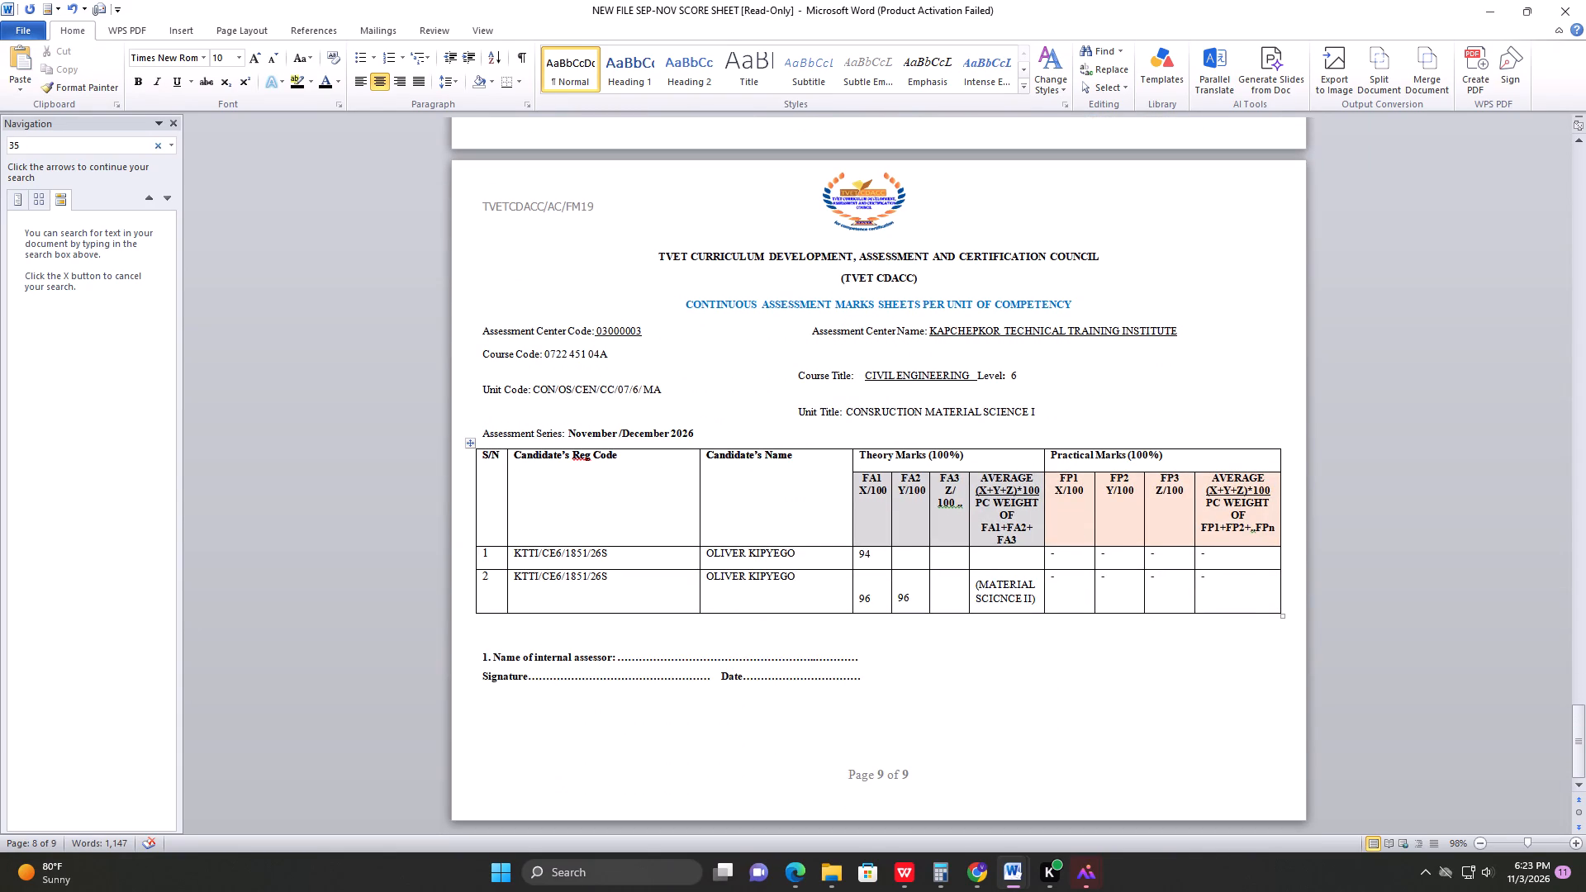
pyautogui.click(871, 554)
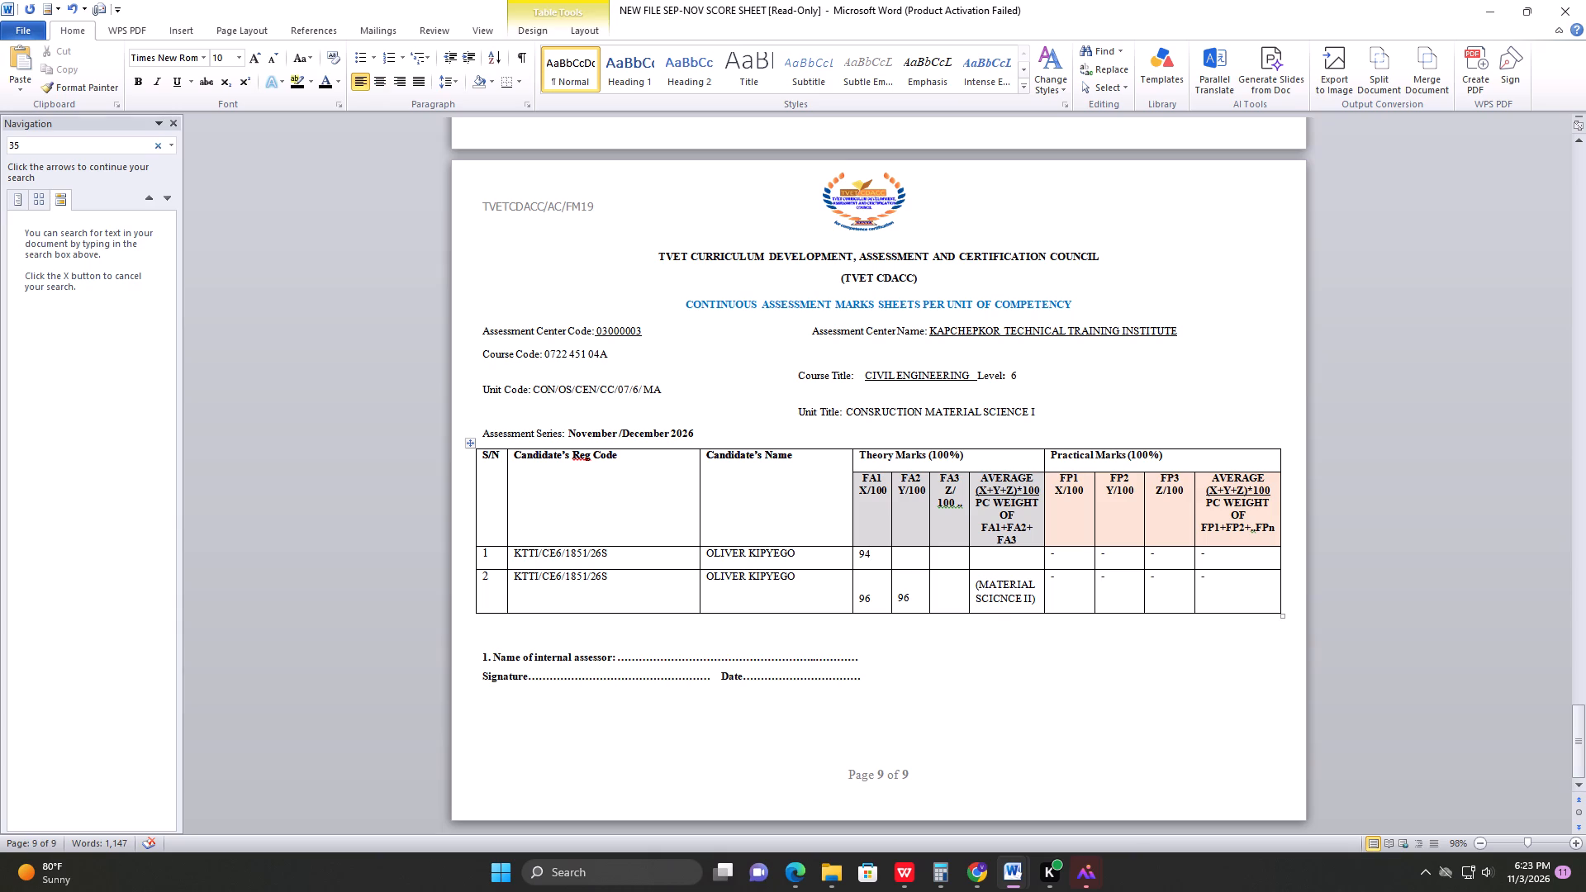
pyautogui.press('BackSpace')
pyautogui.press('BackSpace')
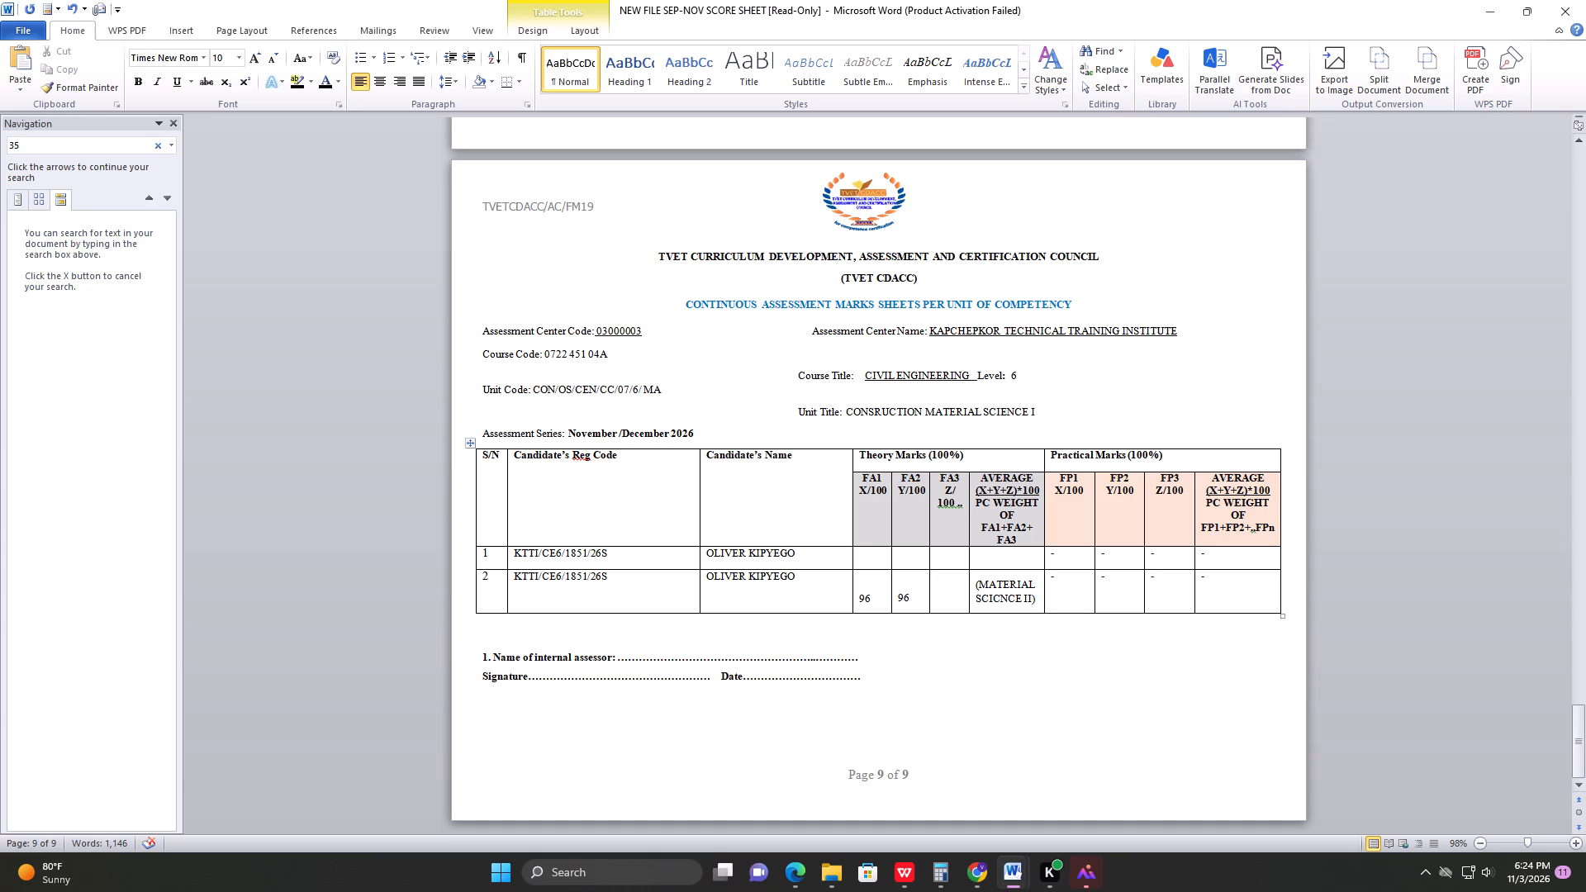
pyautogui.write('47')
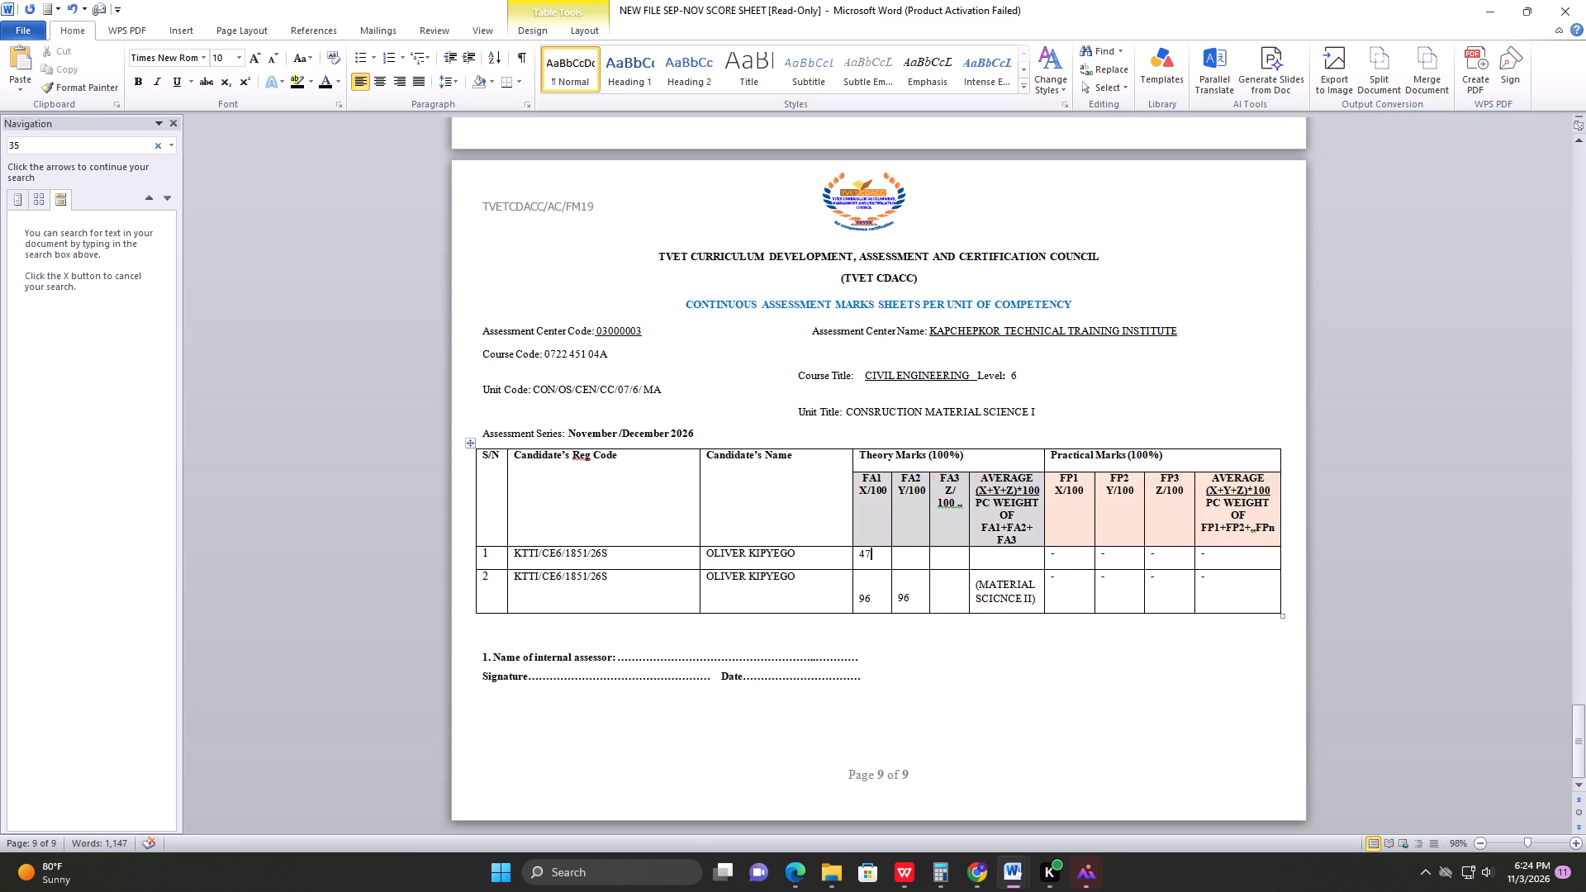
# Change the FA1 theory column heading in the Construction Material Science I sheet on page 9 to X/50.
pyautogui.click(881, 496)
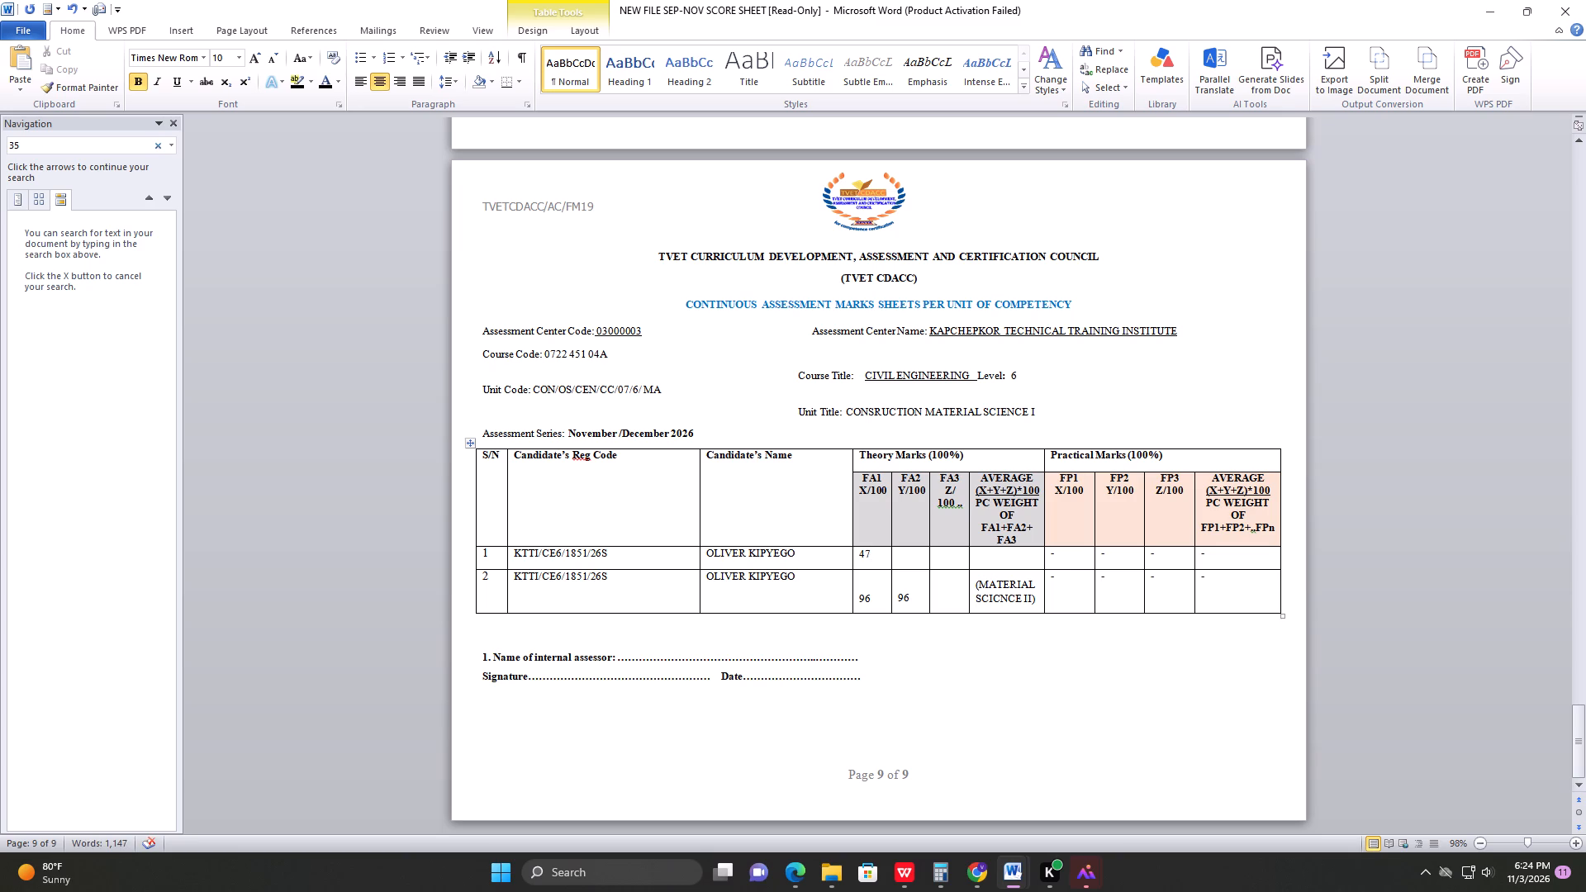
pyautogui.press('BackSpace')
pyautogui.press('BackSpace')
pyautogui.press('5')
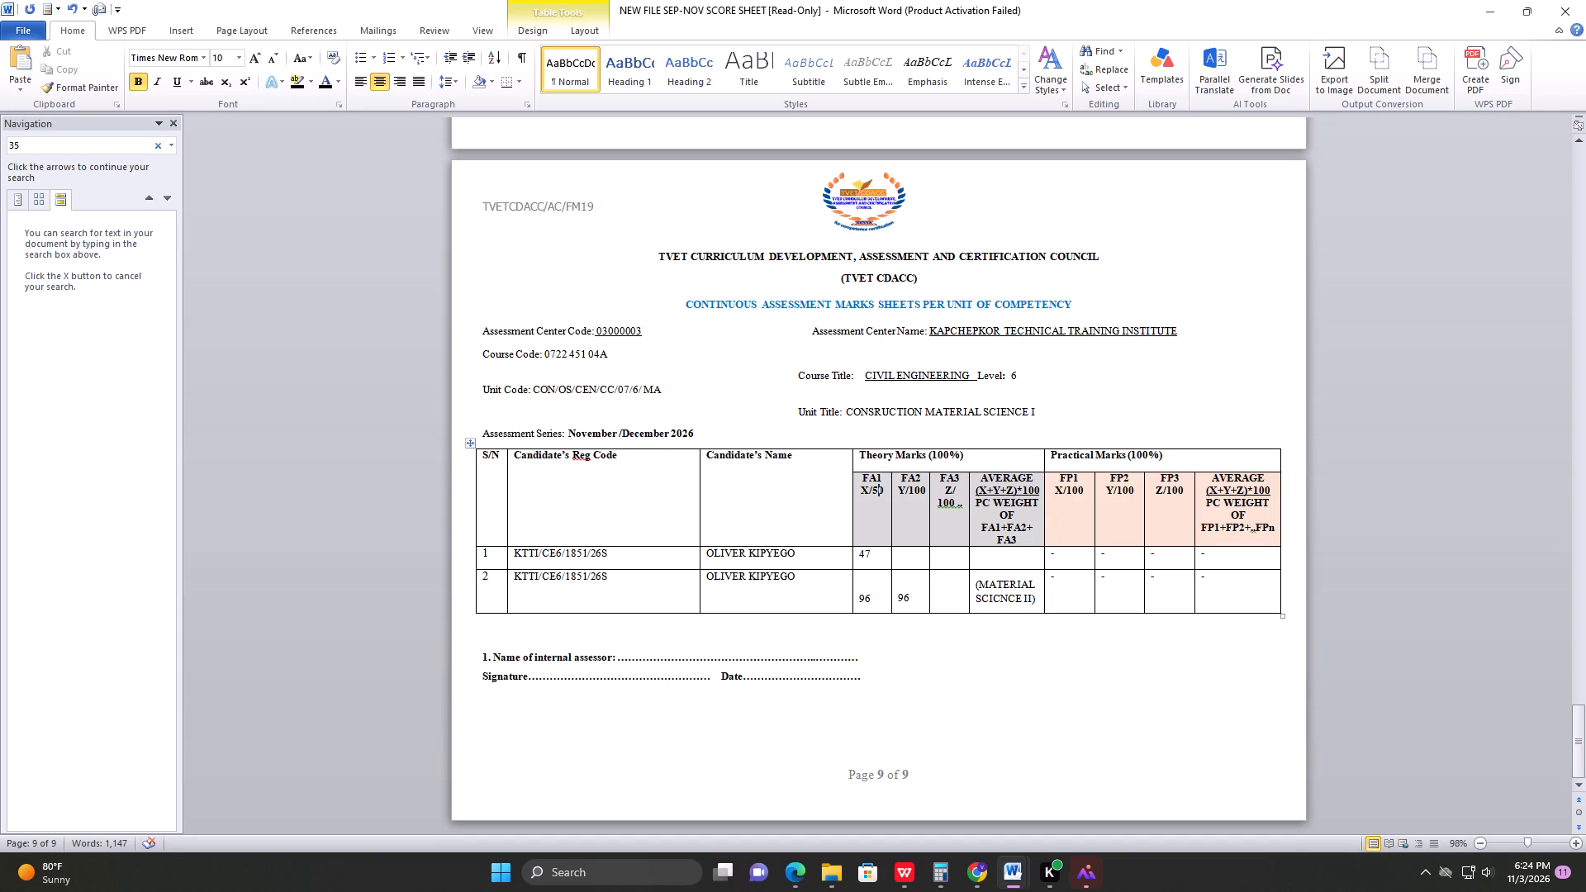
# Set the FA1 theory mark in row 2 of the page 9 marks table to 48.
pyautogui.click(873, 601)
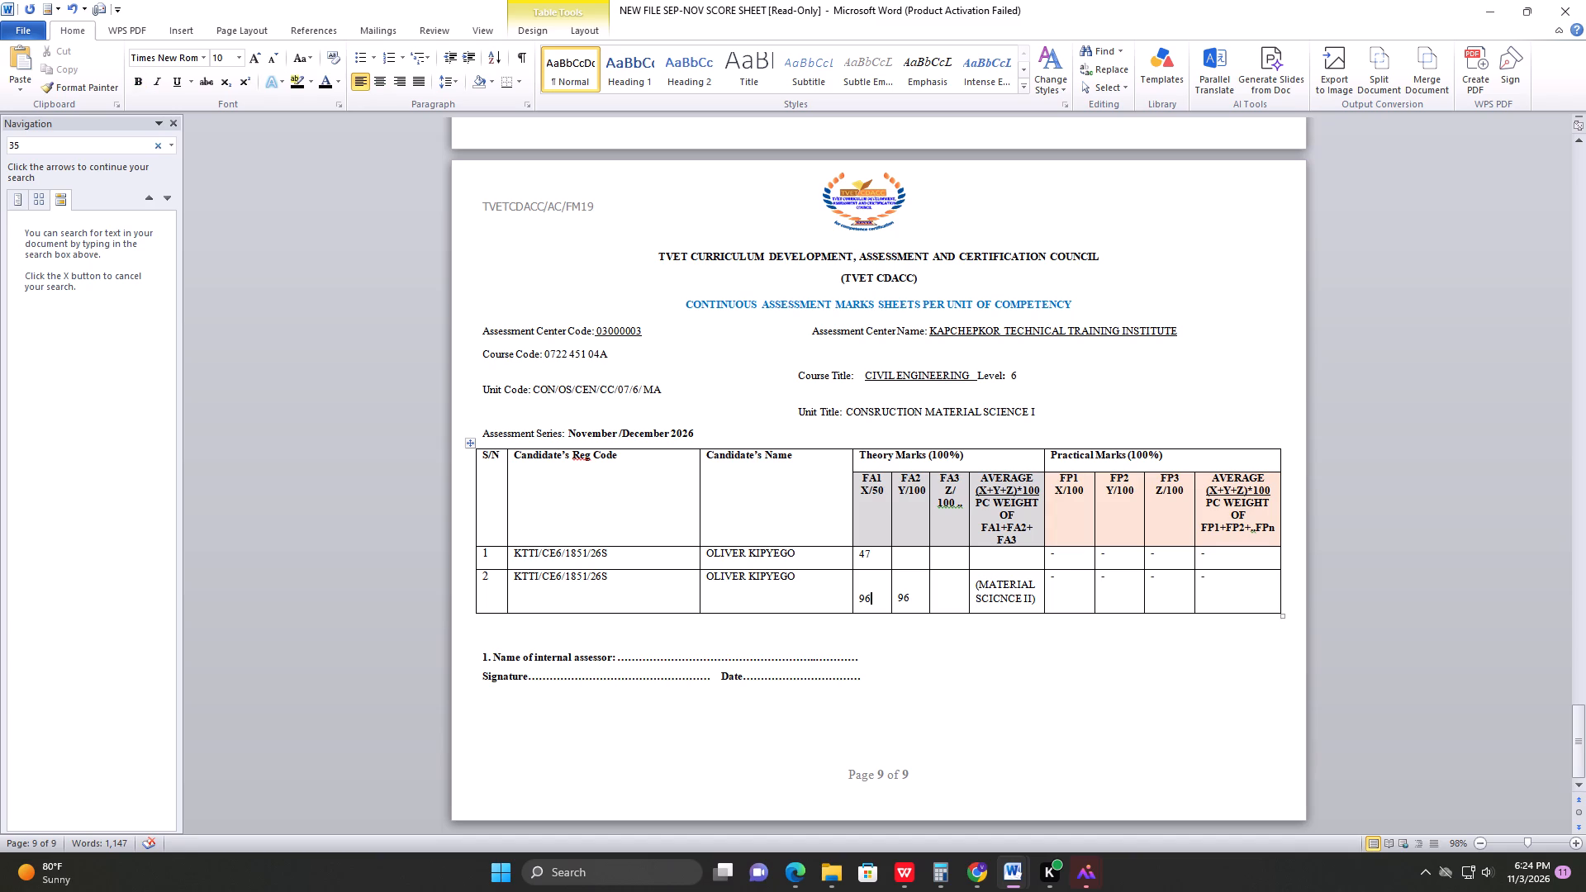
pyautogui.press('BackSpace')
pyautogui.press('BackSpace')
pyautogui.press('4')
pyautogui.press('8')
# Set the FA2 theory mark in row 2 of the page 9 marks table to 48.
pyautogui.click(902, 521)
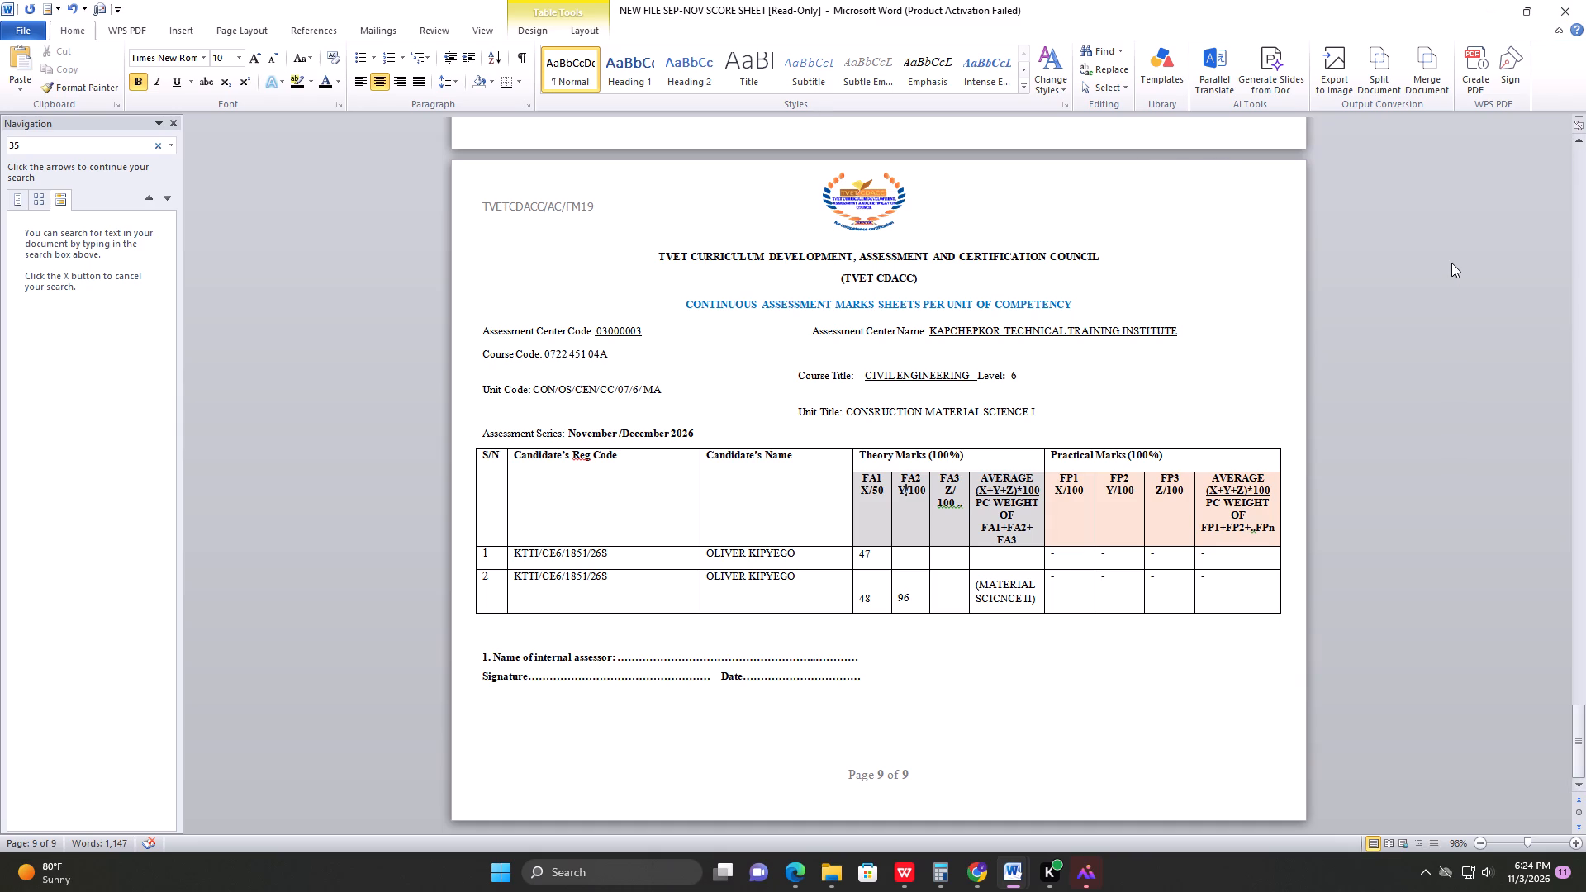
pyautogui.click(920, 609)
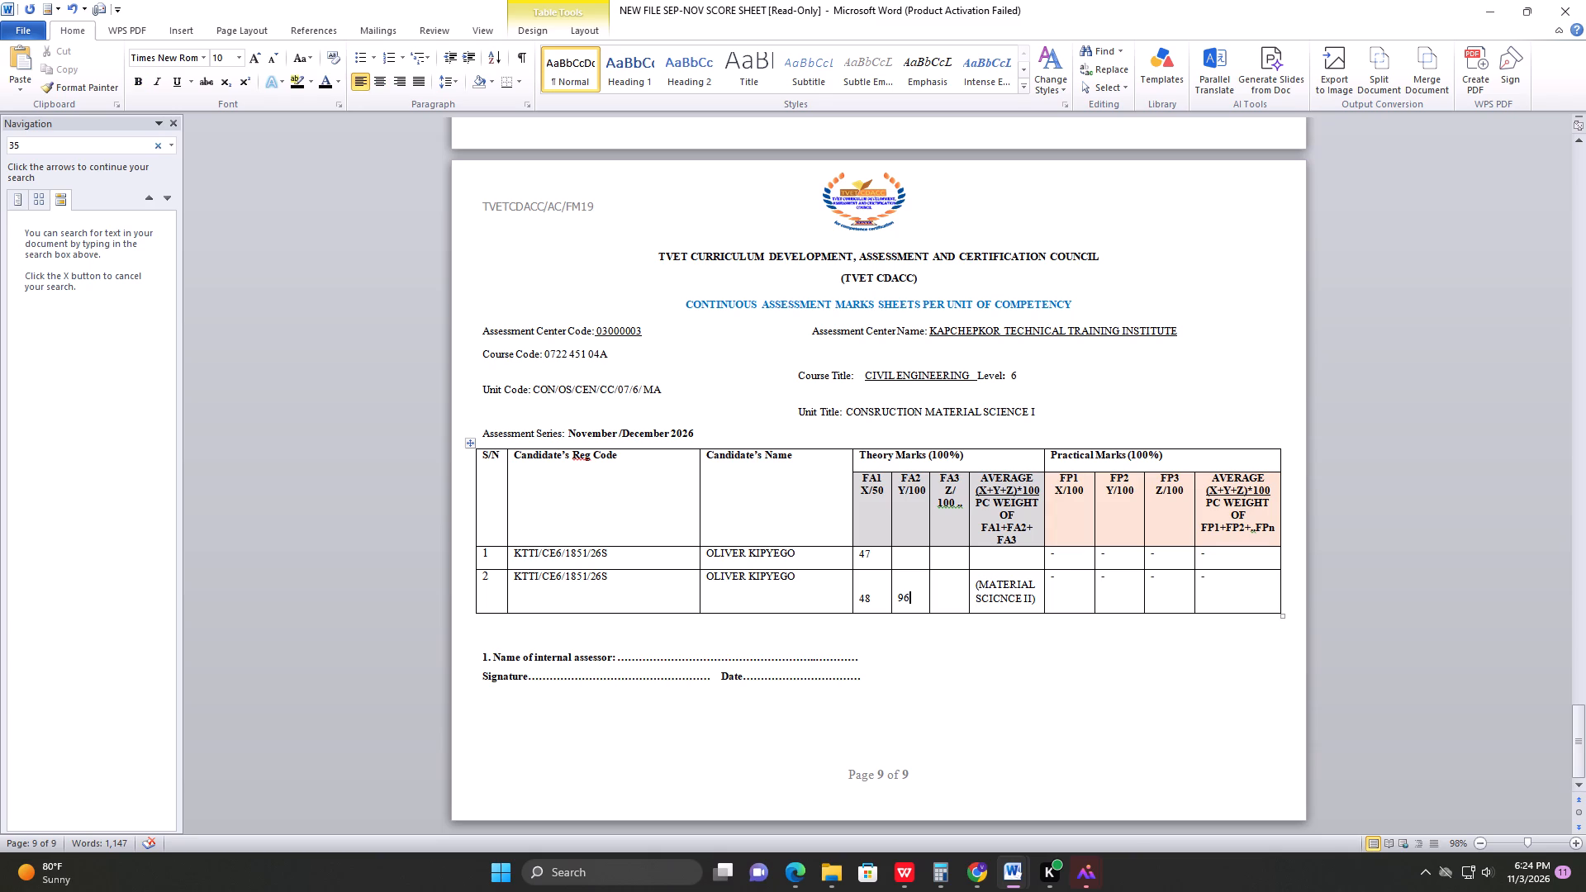
pyautogui.press('BackSpace')
pyautogui.press('BackSpace')
pyautogui.write('48')
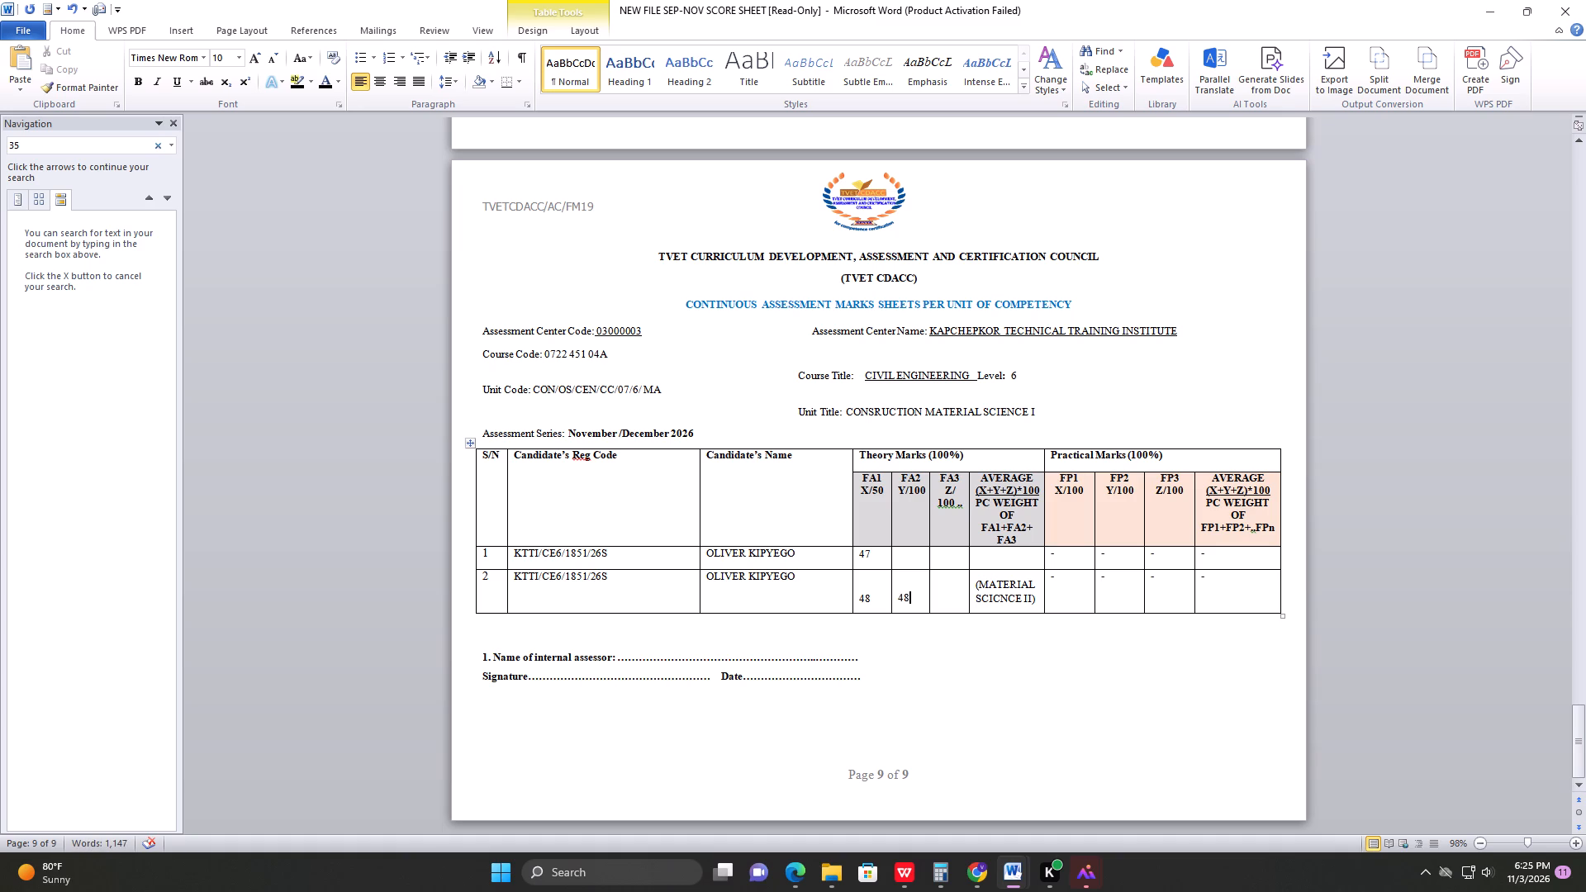
# Change the FA2 theory column heading in the page 9 marks table to Y/50.
pyautogui.click(919, 490)
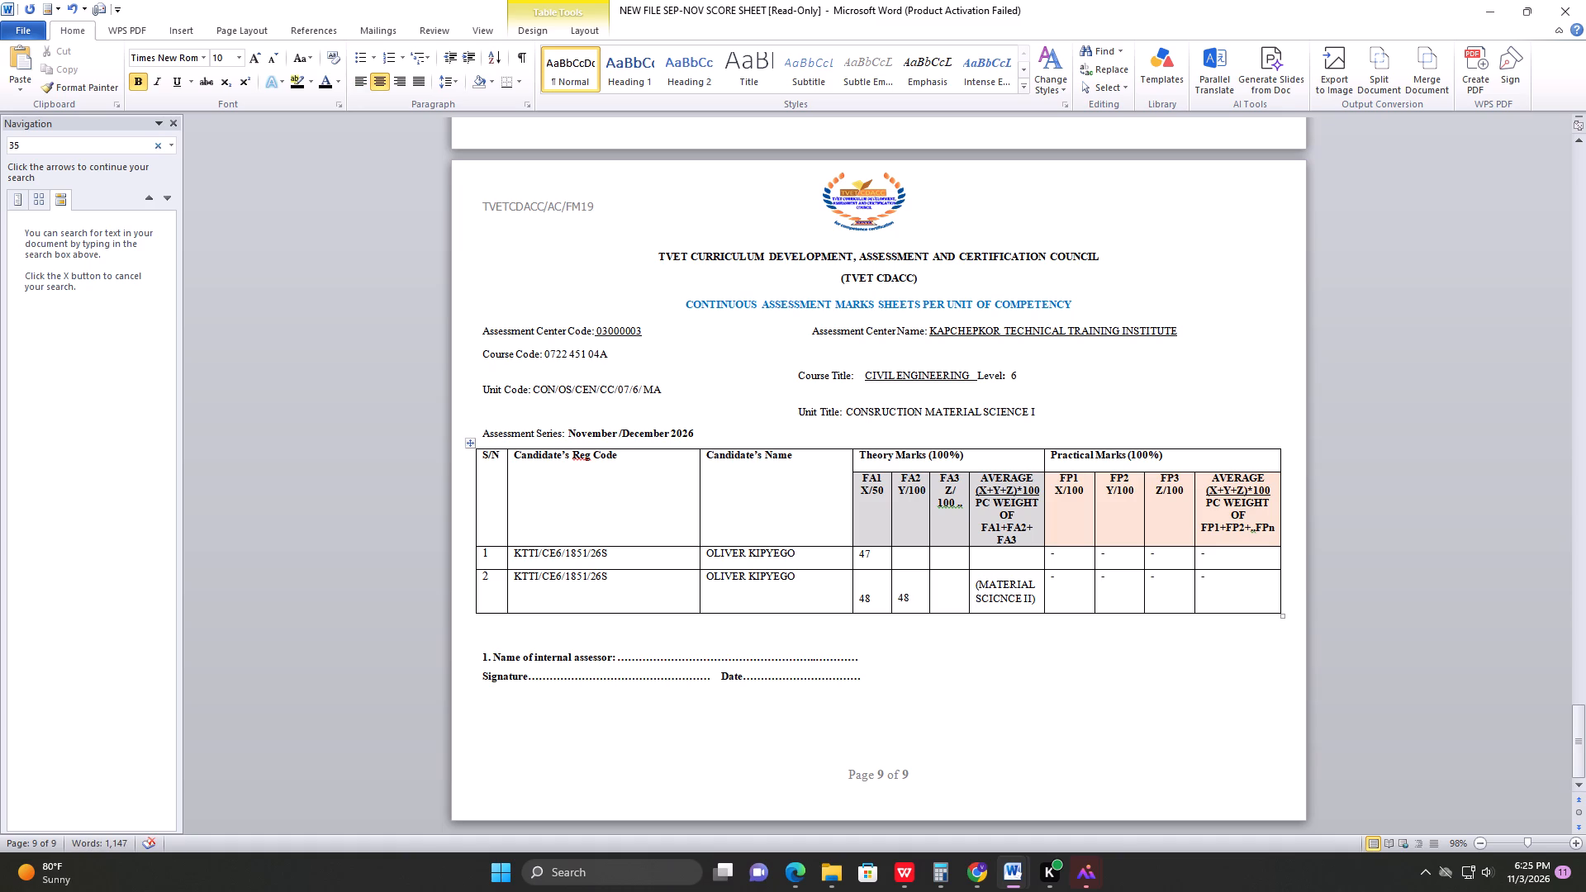
pyautogui.press('BackSpace')
pyautogui.press('BackSpace')
pyautogui.write('50')
pyautogui.press('BackSpace')
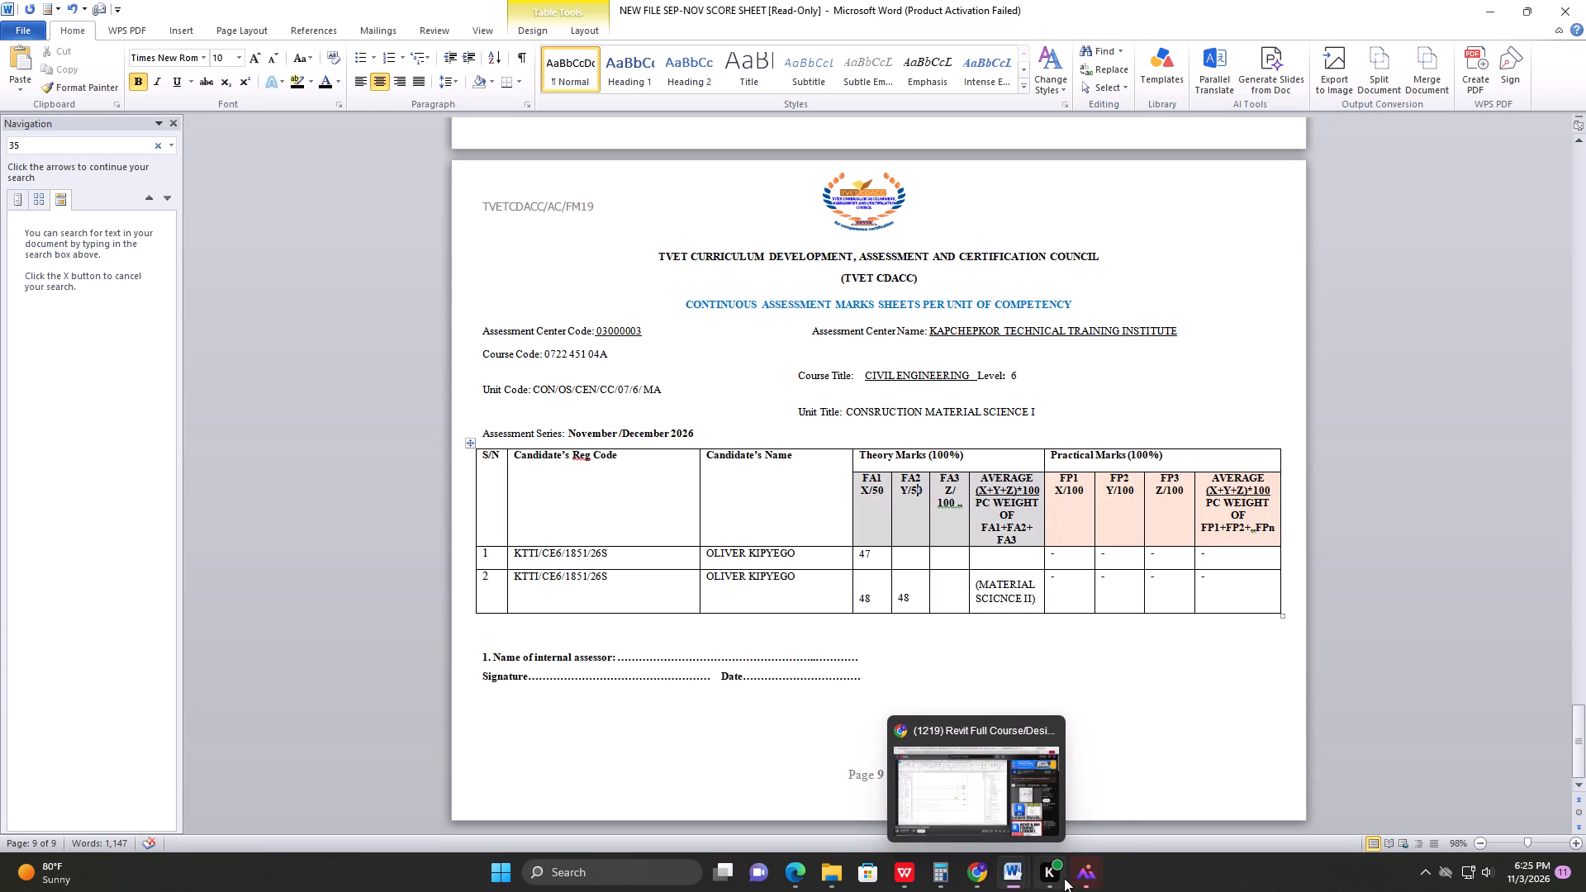